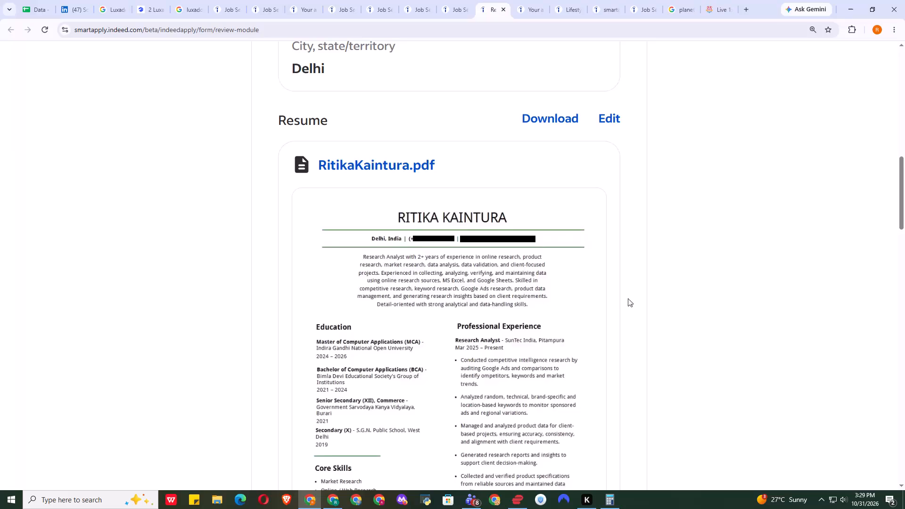
# Submit the reviewed Indeed job application with the attached PDF resume.
pyautogui.moveTo(553, 402); pyautogui.dragTo(549, 383)
pyautogui.scroll(-1, 596, 361)
pyautogui.keyDown('ctrl'); pyautogui.scroll(-2, 596, 361); pyautogui.keyUp('ctrl')
pyautogui.scroll(-20, 544, 364)
pyautogui.click(461, 342)
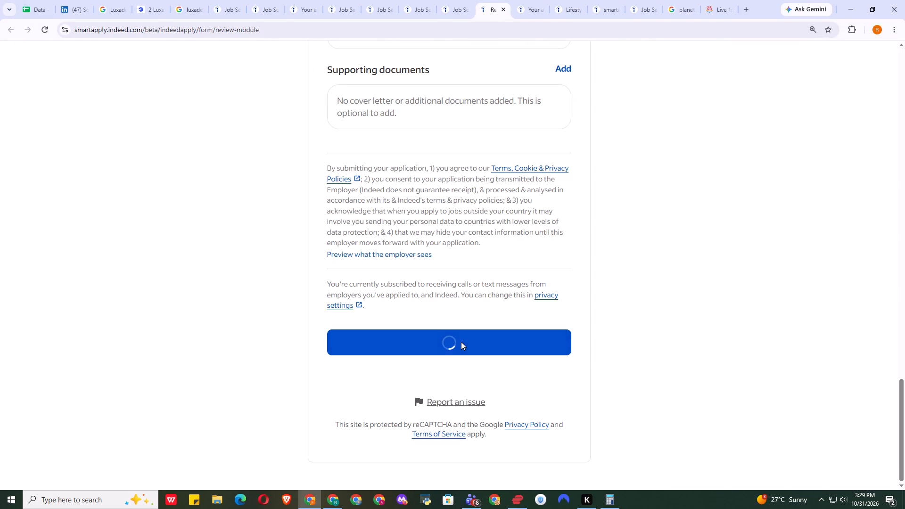
# Return to the recommended jobs list and open the Research Analyst posting from SBM Management Consulting Pvt. Ltd. in Noida.
pyautogui.click(451, 15)
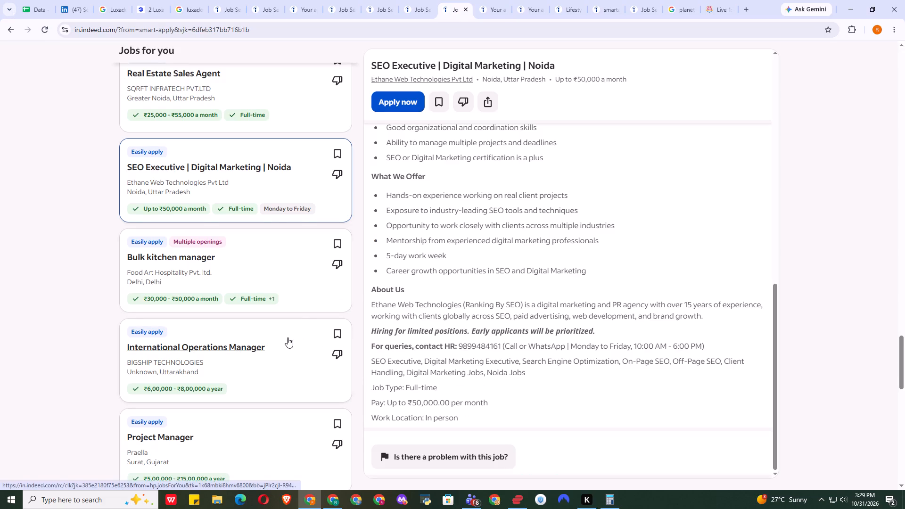
pyautogui.scroll(-2, 288, 337)
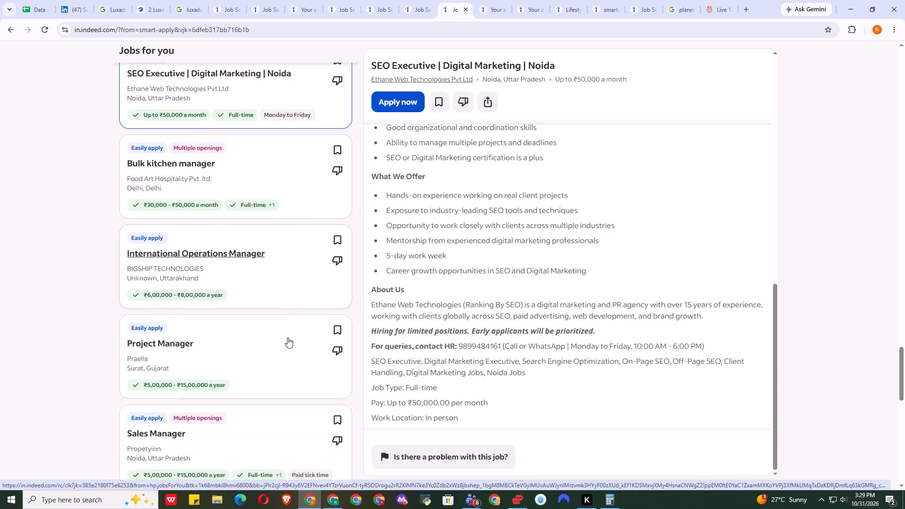
pyautogui.scroll(-1, 288, 337)
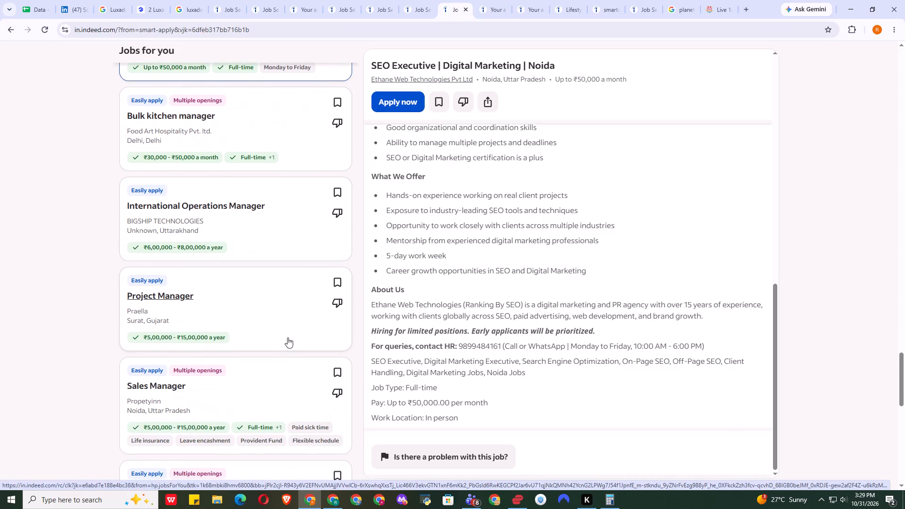
pyautogui.scroll(-1, 288, 337)
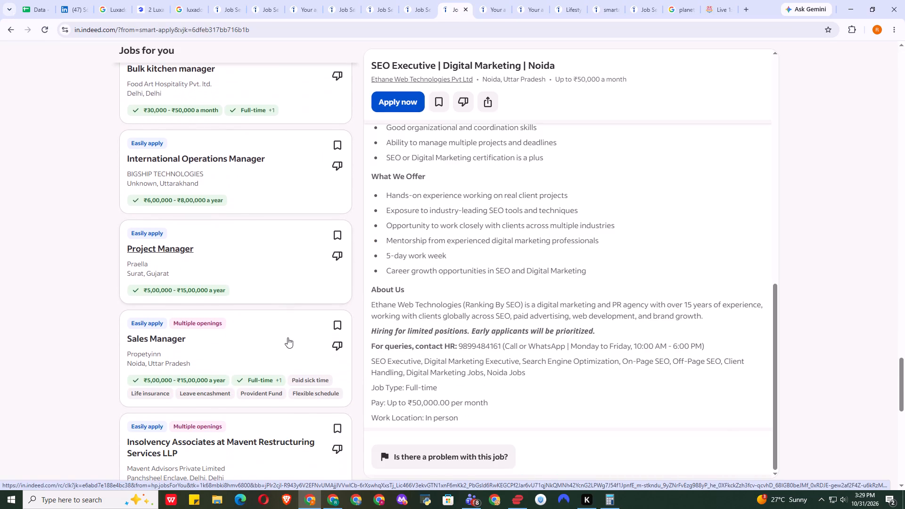
pyautogui.scroll(-6, 288, 337)
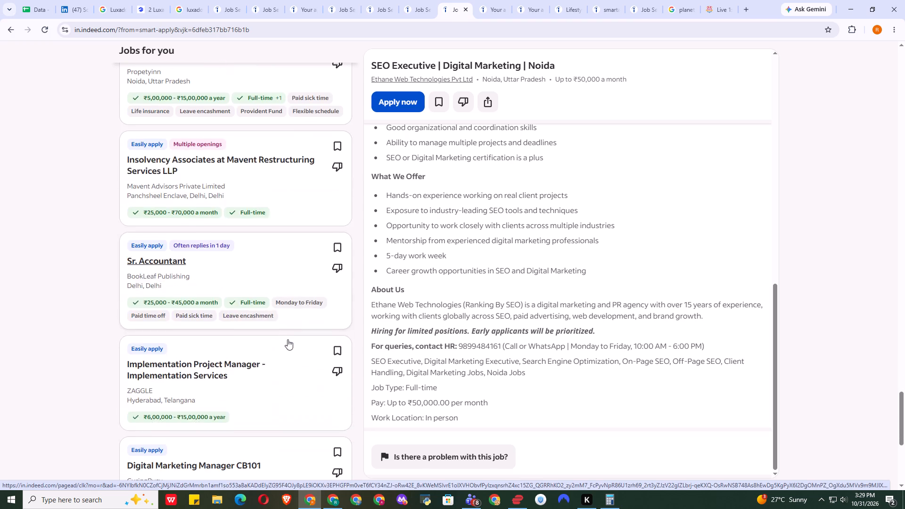
pyautogui.scroll(-5, 288, 339)
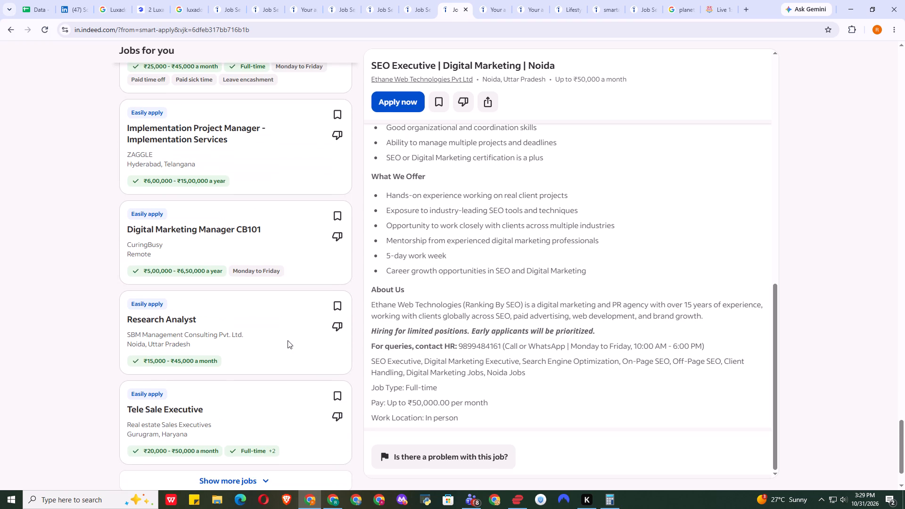
pyautogui.scroll(-4, 288, 340)
pyautogui.click(278, 273)
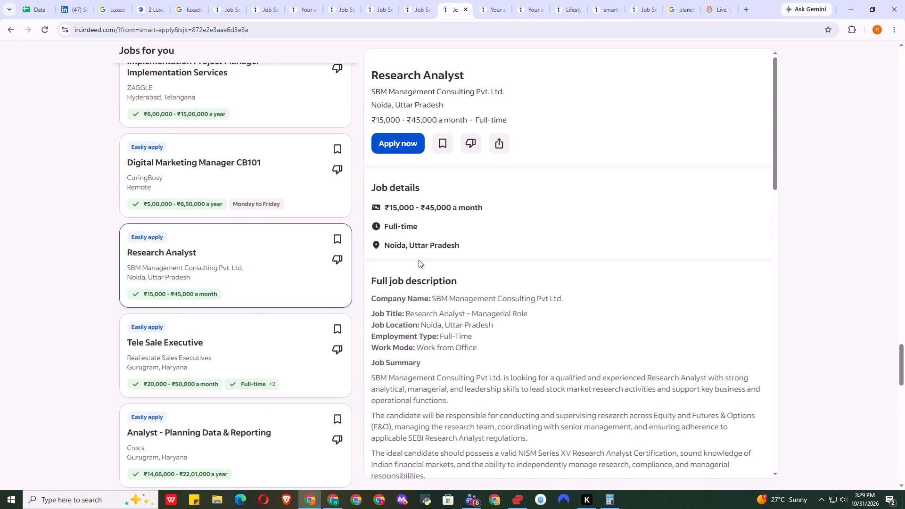
# Apply for the Research Analyst job at SBM Management Consulting and submit the prefilled application.
pyautogui.click(403, 146)
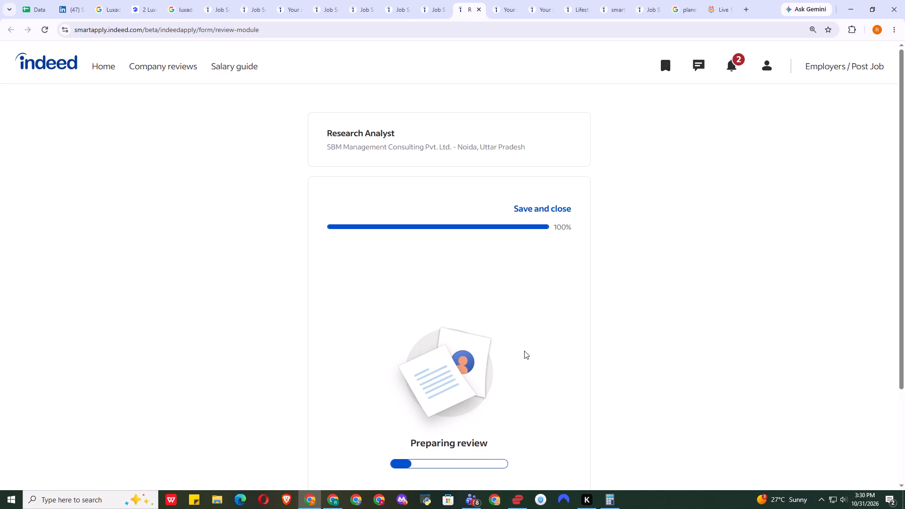
pyautogui.scroll(-3, 524, 351)
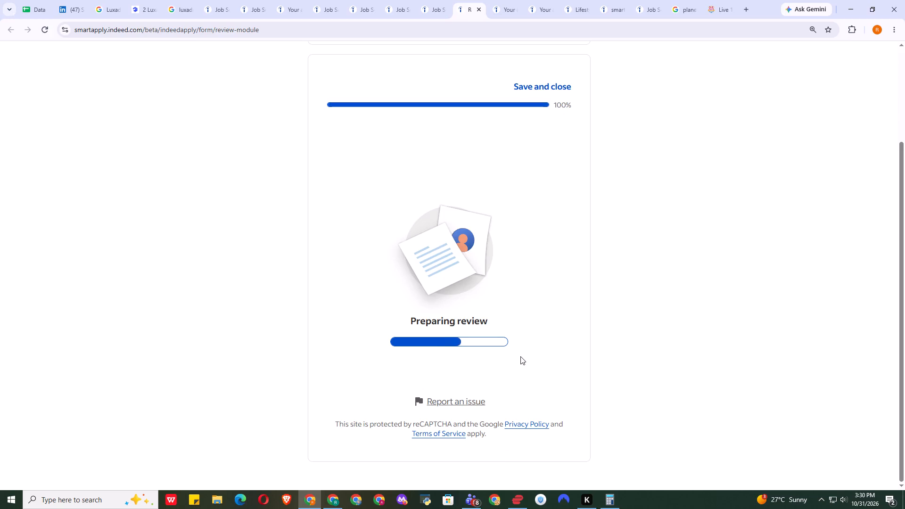
pyautogui.scroll(-10, 510, 359)
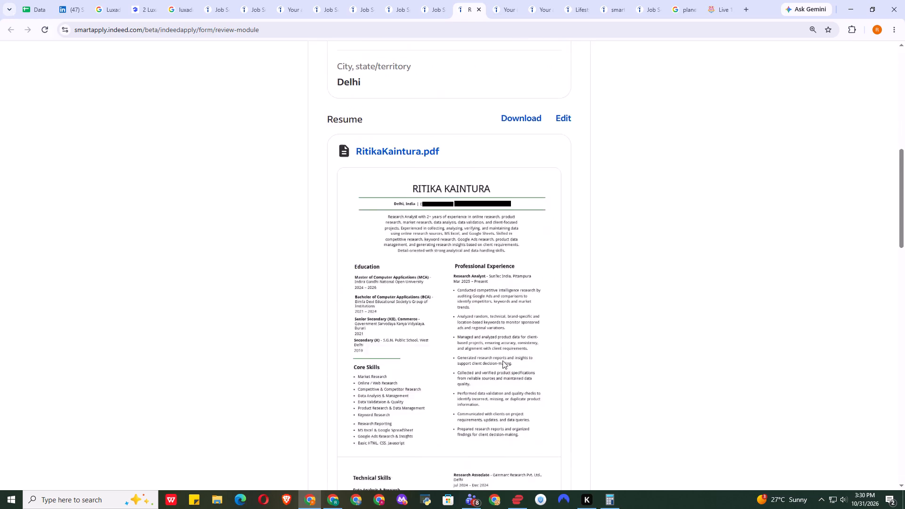
pyautogui.scroll(-13, 502, 361)
pyautogui.scroll(-8, 477, 428)
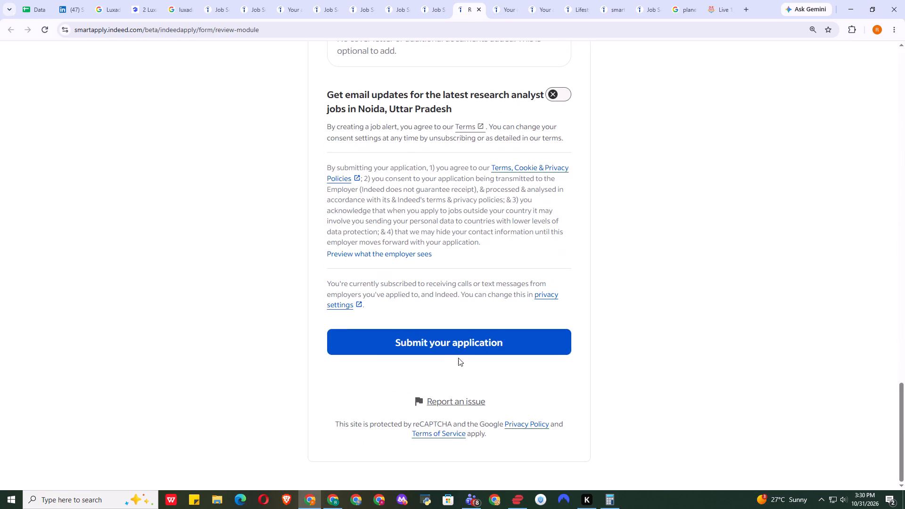
pyautogui.click(460, 355)
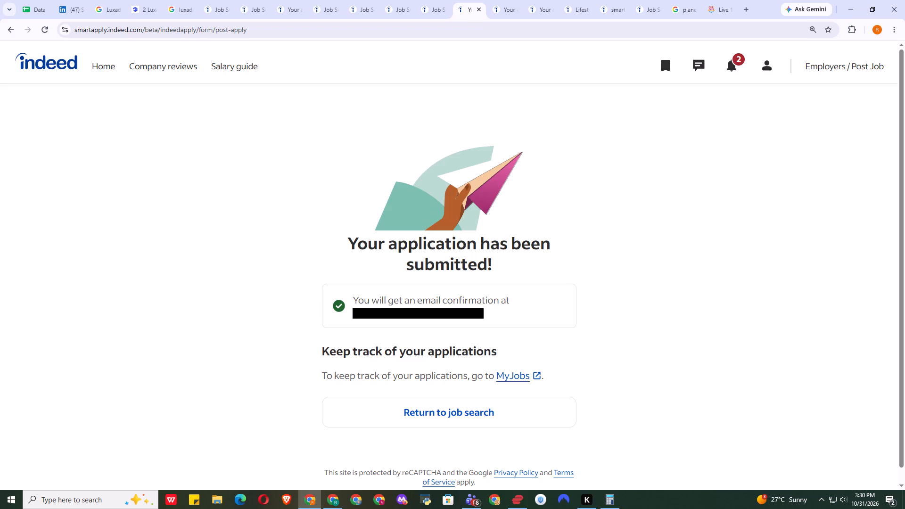
pyautogui.scroll(-4, 391, 247)
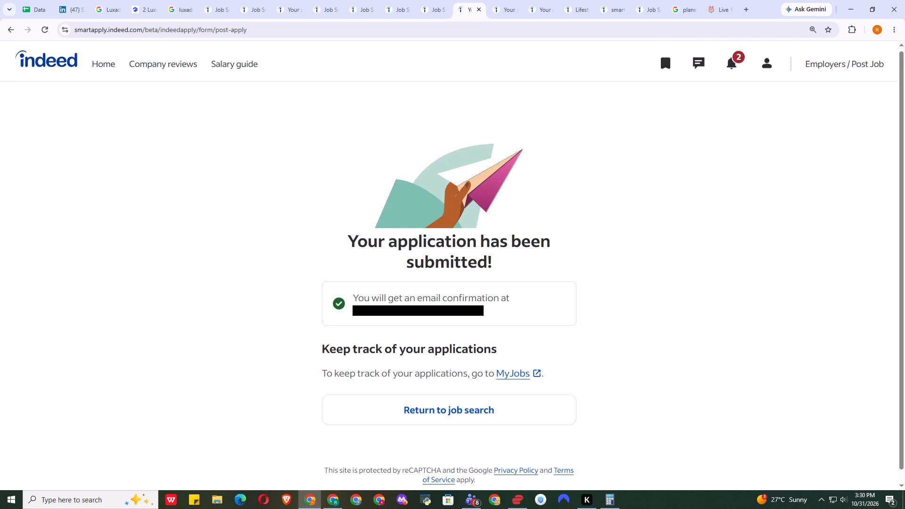
pyautogui.scroll(-4, 488, 168)
# Return to the recommended jobs list and open the Digital Marketing & Website Executive posting from New Bharat Impex.
pyautogui.click(435, 9)
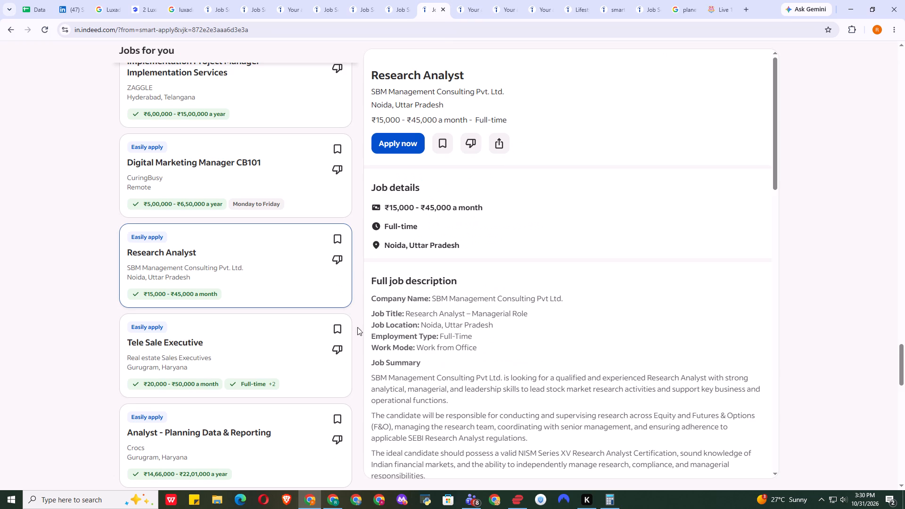
pyautogui.scroll(-7, 289, 367)
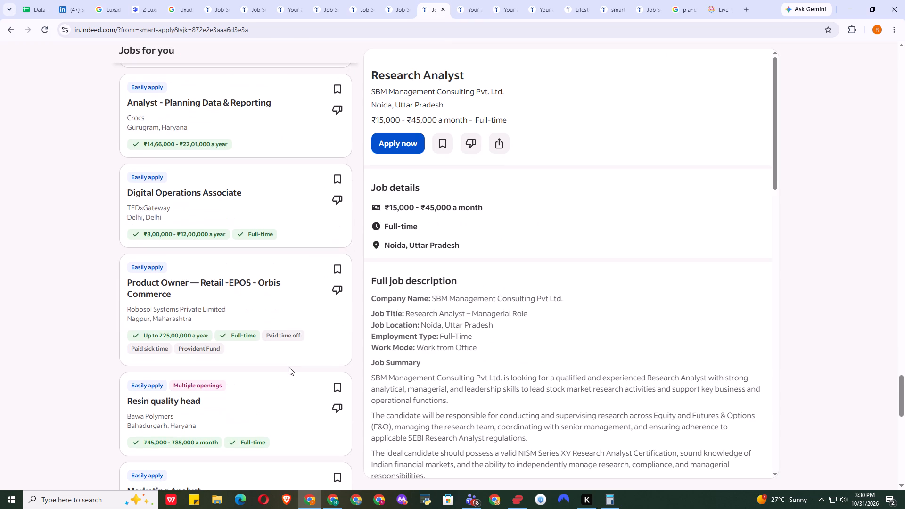
pyautogui.scroll(-2, 289, 367)
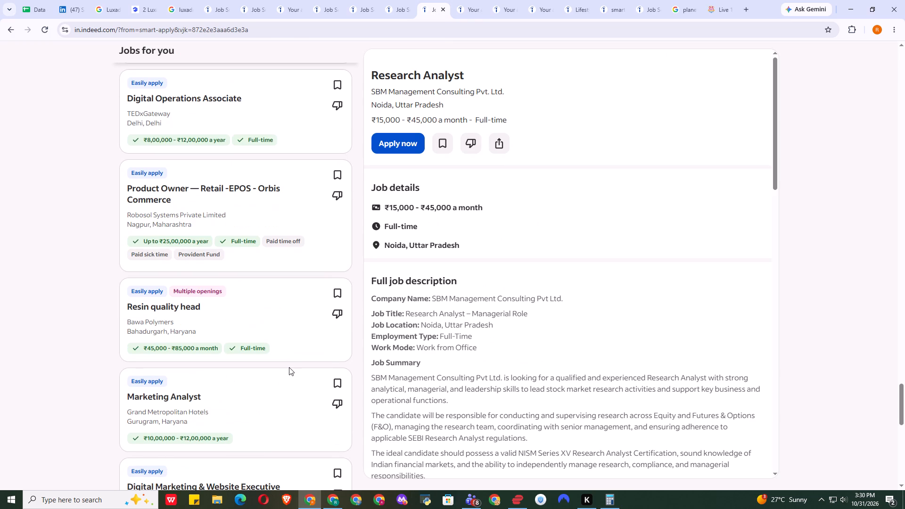
pyautogui.scroll(-2, 289, 367)
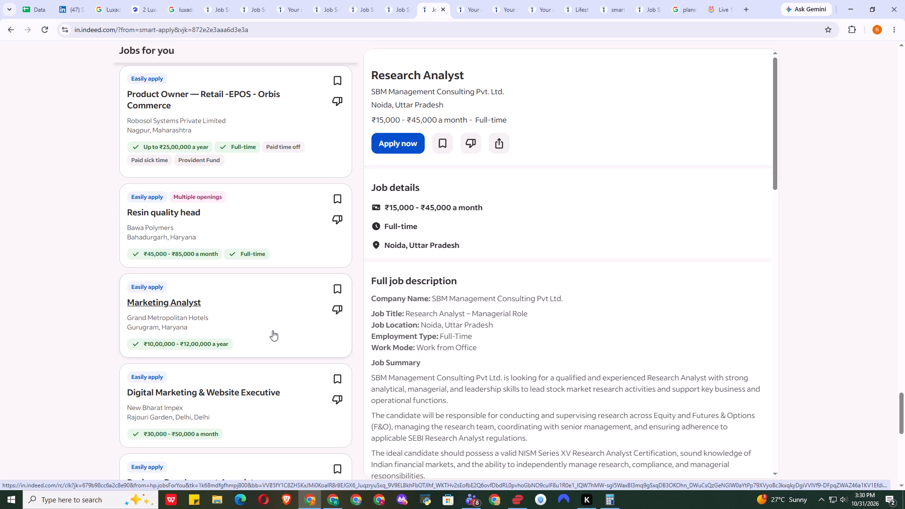
pyautogui.click(234, 414)
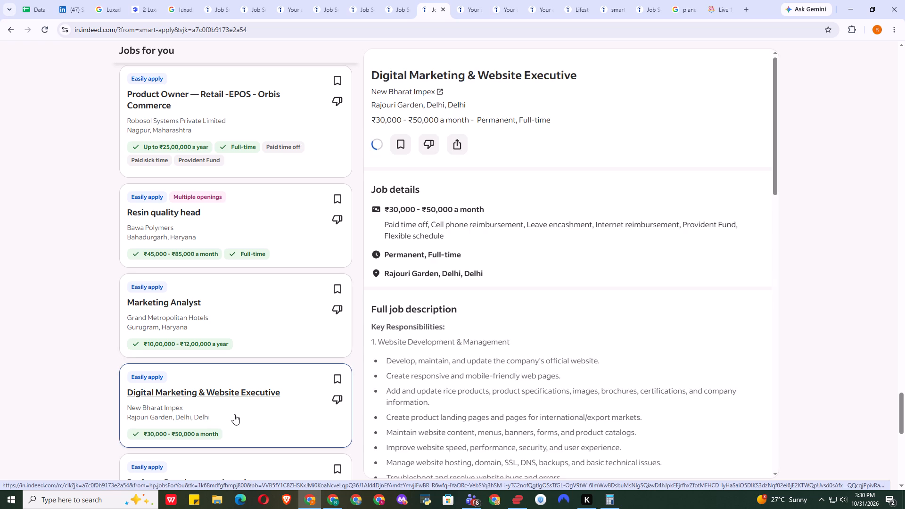
# Apply for the Digital Marketing & Website Executive job, dismiss the browser's tab-layout tip, and submit the prefilled application.
pyautogui.click(403, 139)
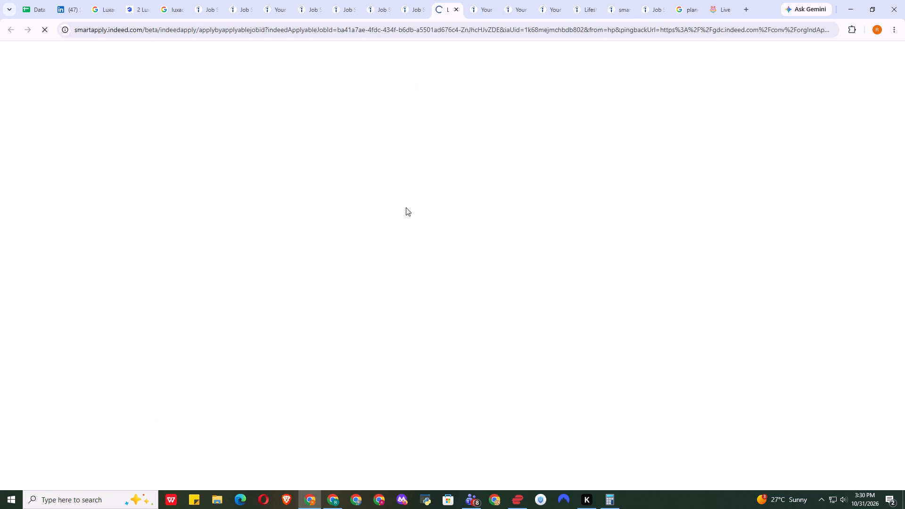
pyautogui.scroll(-2, 475, 325)
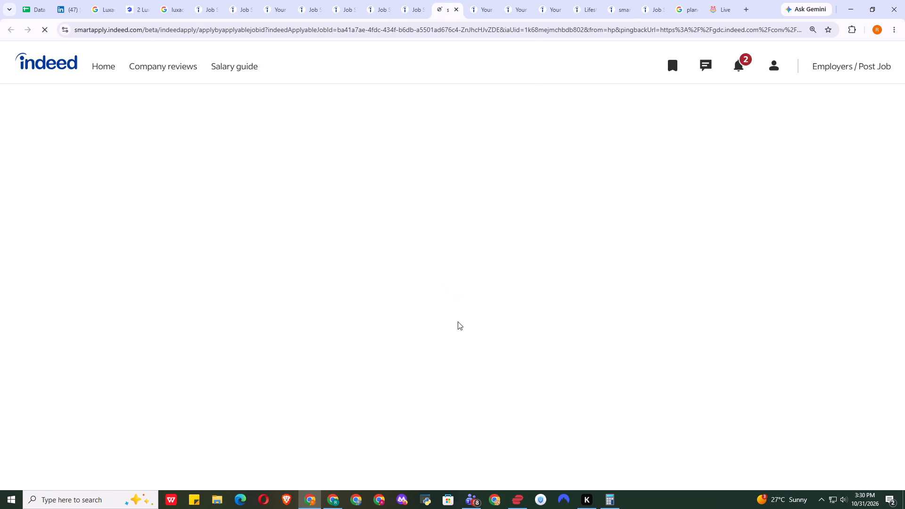
pyautogui.scroll(-4, 436, 340)
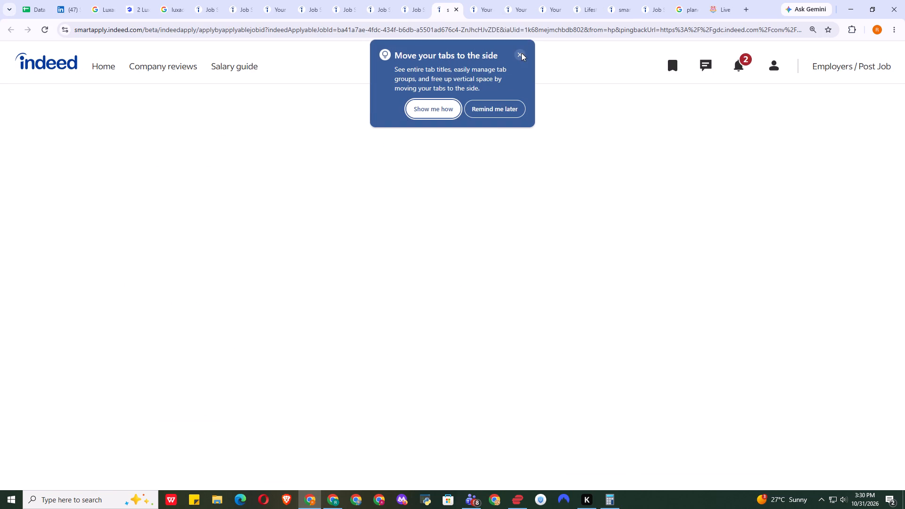
pyautogui.scroll(-2, 465, 288)
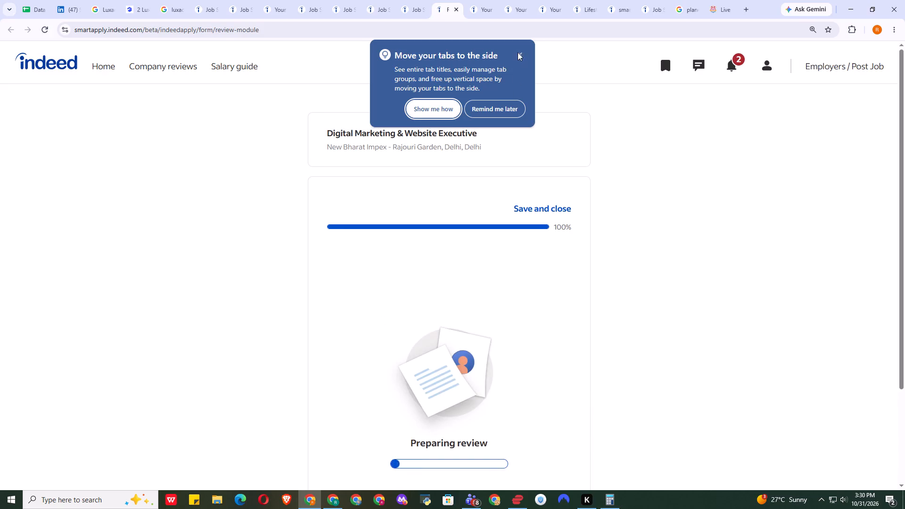
pyautogui.click(518, 52)
pyautogui.scroll(-2, 458, 315)
pyautogui.scroll(-6, 448, 358)
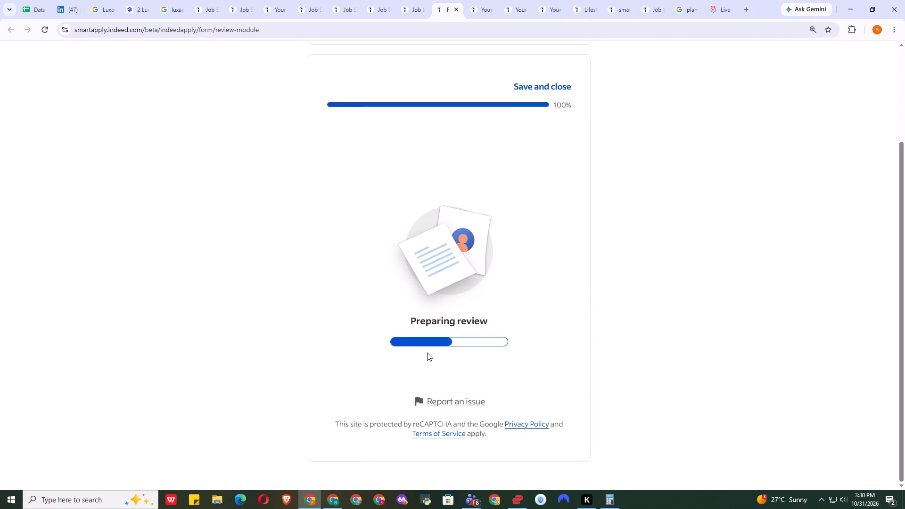
pyautogui.scroll(-3, 427, 353)
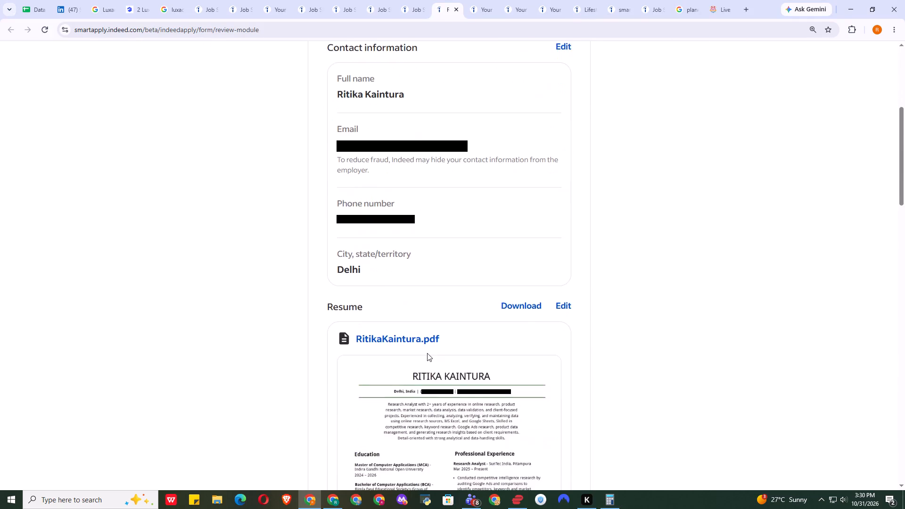
pyautogui.scroll(-18, 428, 359)
pyautogui.scroll(-8, 447, 383)
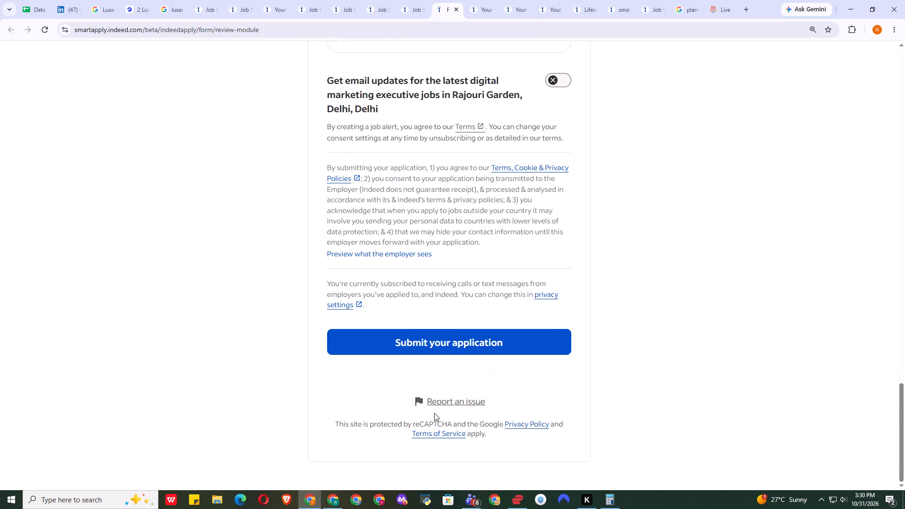
pyautogui.scroll(-2, 434, 413)
pyautogui.click(461, 346)
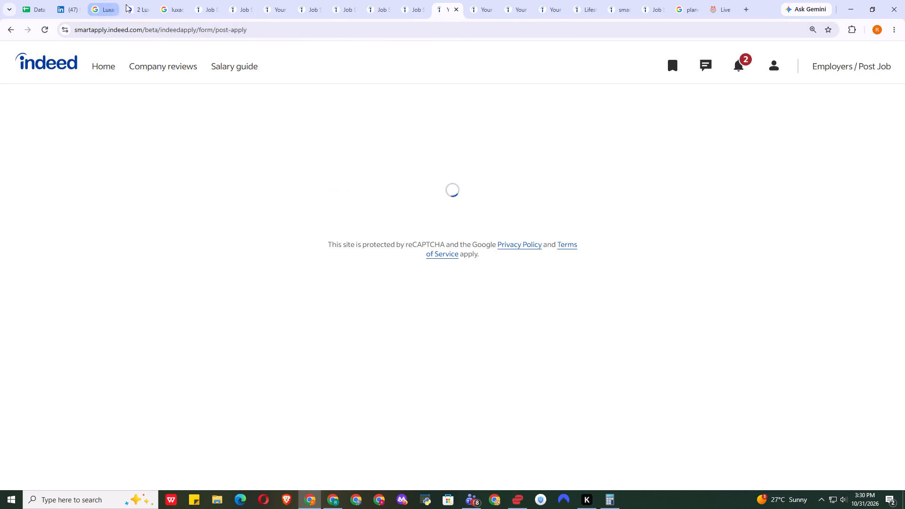
# Close all the Indeed job listing and application pages and the pages after them, keeping the Luxaddi search pages open.
pyautogui.click(164, 10)
pyautogui.click(191, 10)
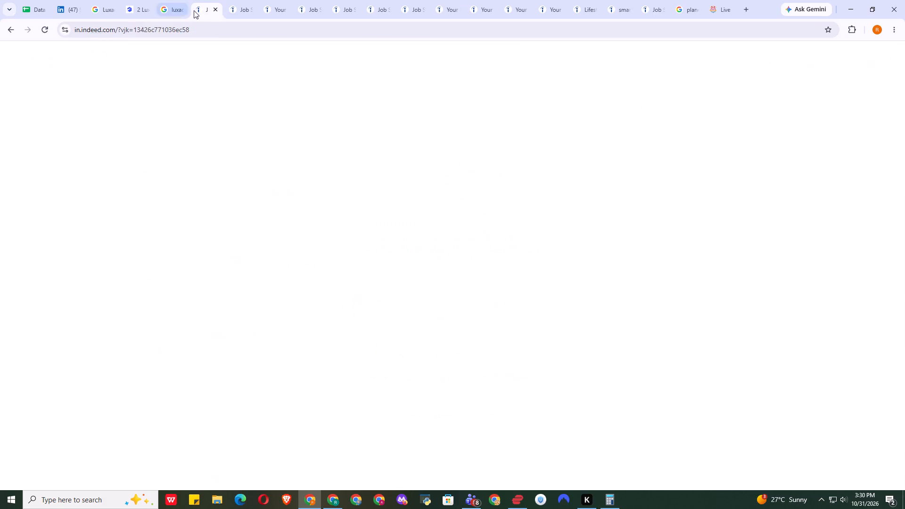
pyautogui.tripleClick(216, 10)
pyautogui.tripleClick(216, 10)
pyautogui.tripleClick(216, 10)
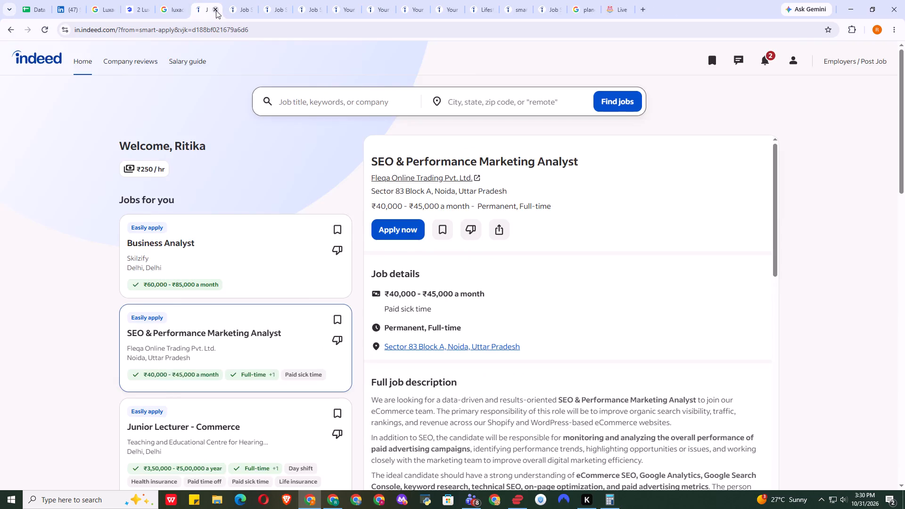
pyautogui.tripleClick(216, 10)
pyautogui.tripleClick(216, 10)
pyautogui.tripleClick(216, 10)
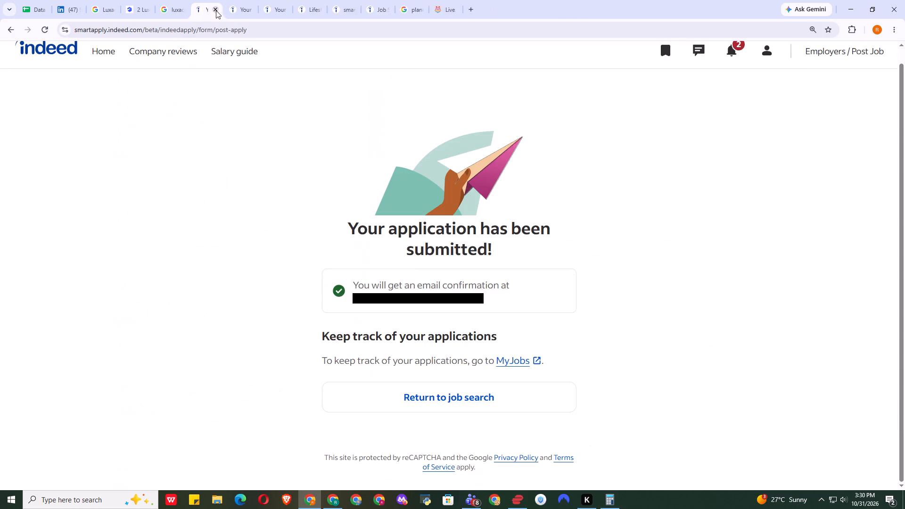
pyautogui.tripleClick(216, 10)
pyautogui.tripleClick(216, 10)
pyautogui.doubleClick(216, 10)
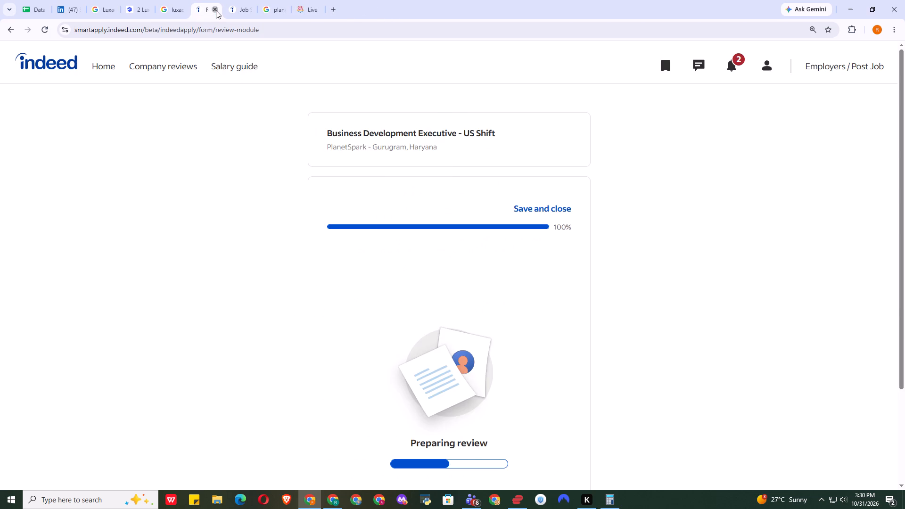
pyautogui.click(216, 10)
pyautogui.click(216, 11)
pyautogui.click(216, 11)
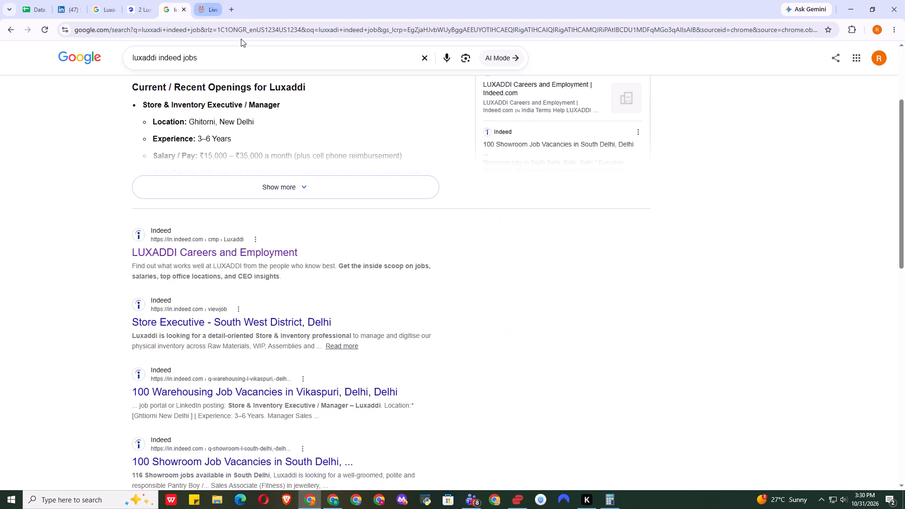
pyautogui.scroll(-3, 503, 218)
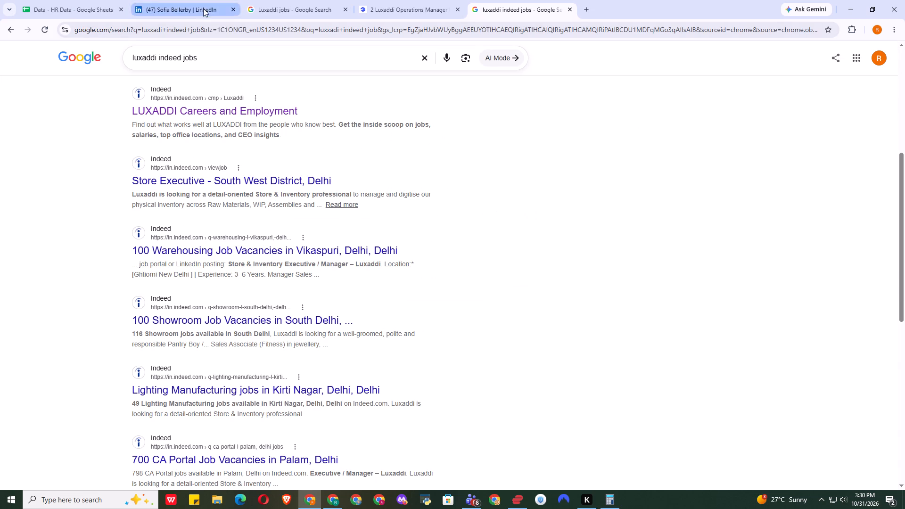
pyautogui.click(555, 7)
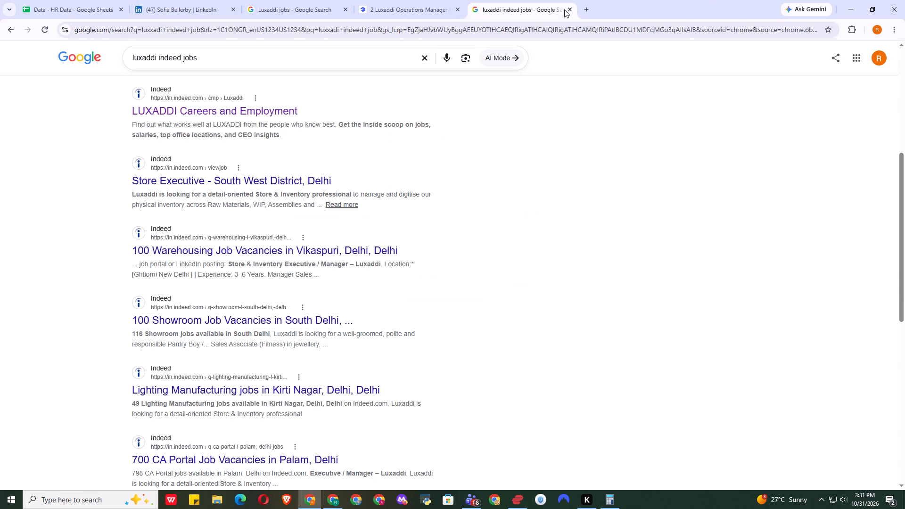
# Close the remaining Luxaddi search and job review pages, keeping the HR Data spreadsheet and the LinkedIn profile open.
pyautogui.click(564, 9)
pyautogui.click(459, 4)
pyautogui.click(458, 7)
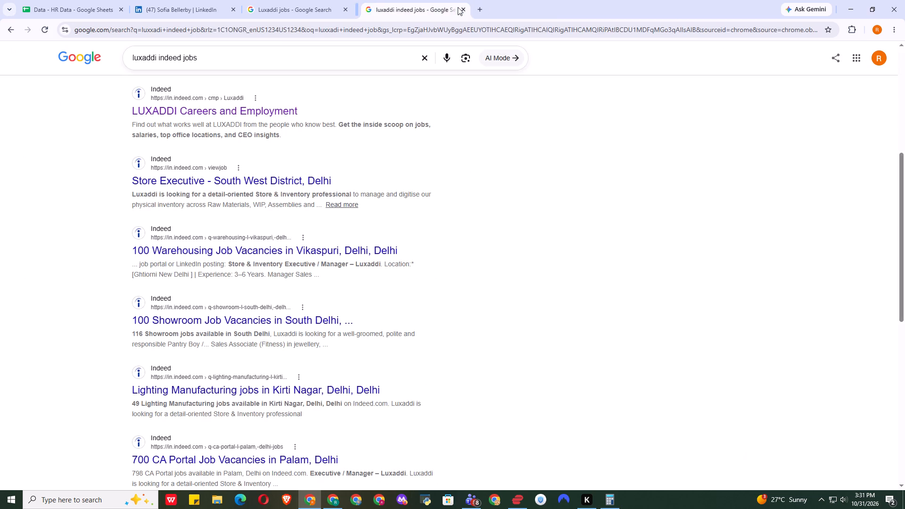
pyautogui.click(458, 7)
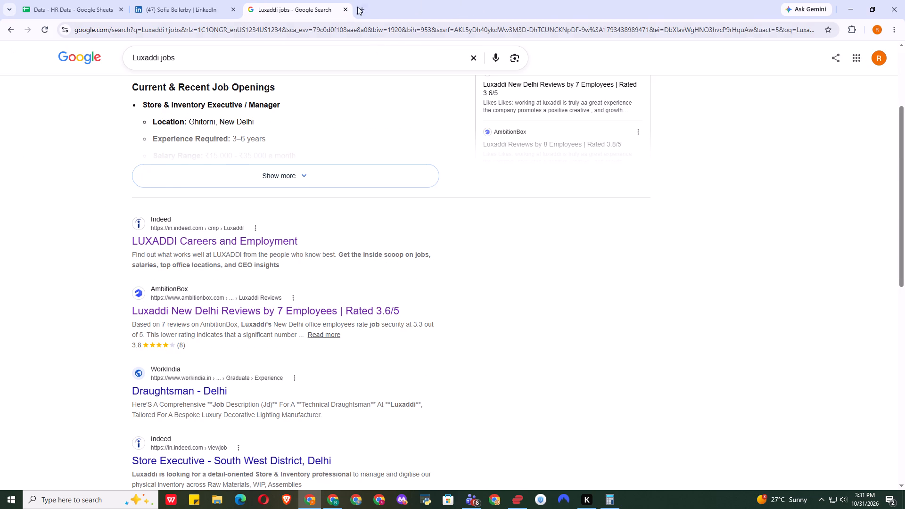
pyautogui.click(346, 9)
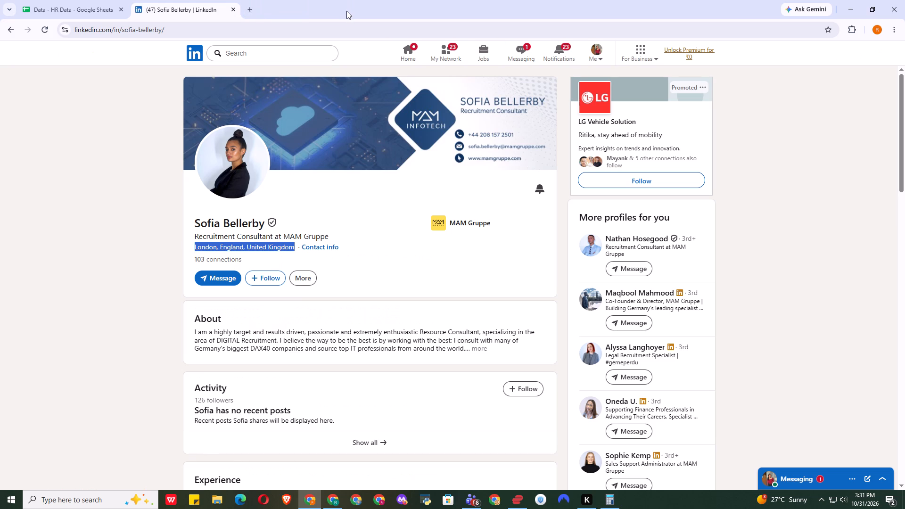
# Copy the current job title from the LinkedIn profile's Experience section into the Designation cell of row 261 in the HR Data sheet.
pyautogui.click(81, 0)
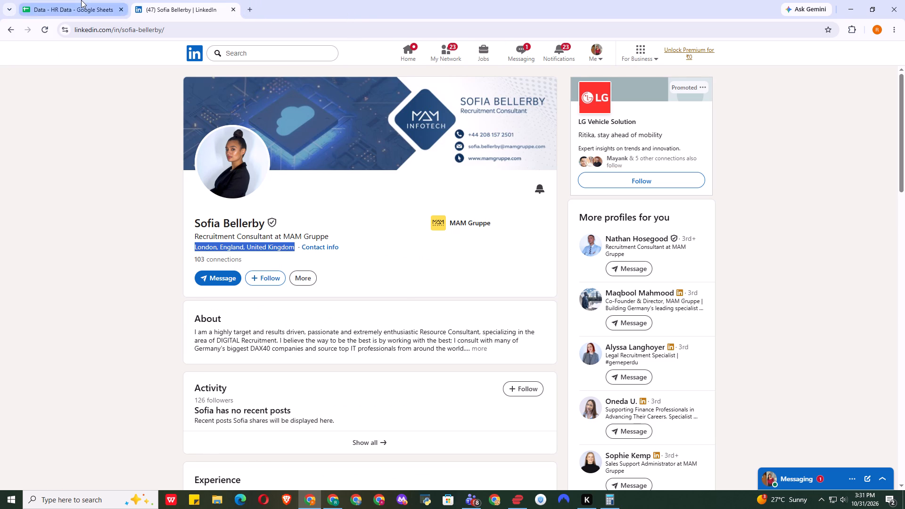
pyautogui.click(258, 291)
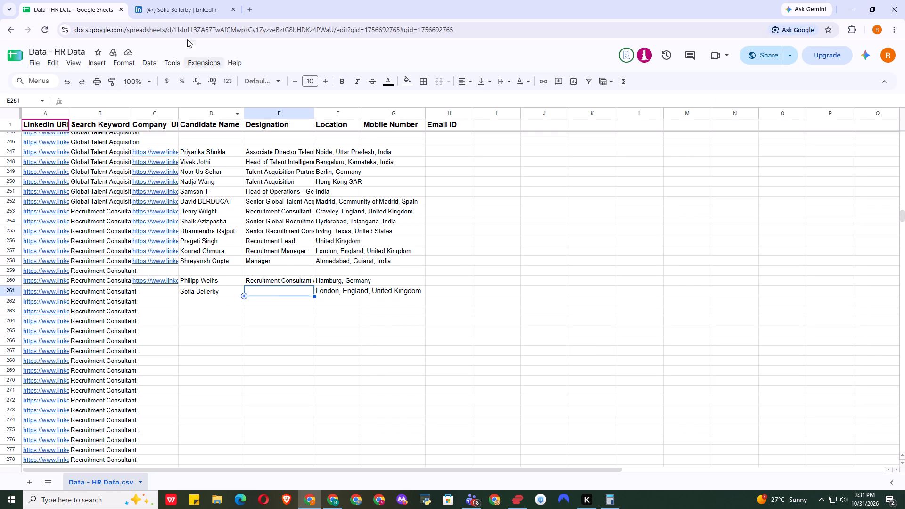
pyautogui.click(178, 7)
pyautogui.scroll(-8, 271, 402)
pyautogui.scroll(-2, 254, 315)
pyautogui.scroll(-2, 265, 370)
pyautogui.scroll(6, 270, 372)
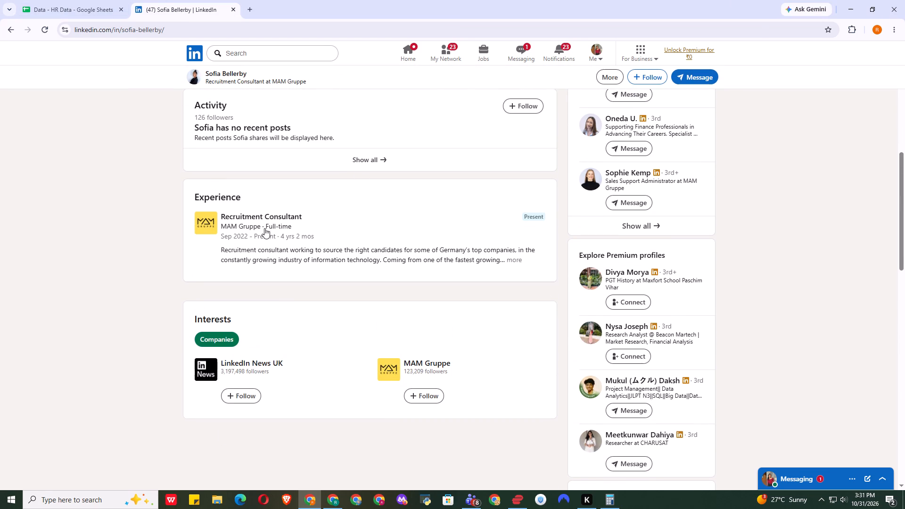
pyautogui.moveTo(222, 208); pyautogui.dragTo(305, 214)
pyautogui.hotkey('ctrl', 'c')
pyautogui.click(31, 2)
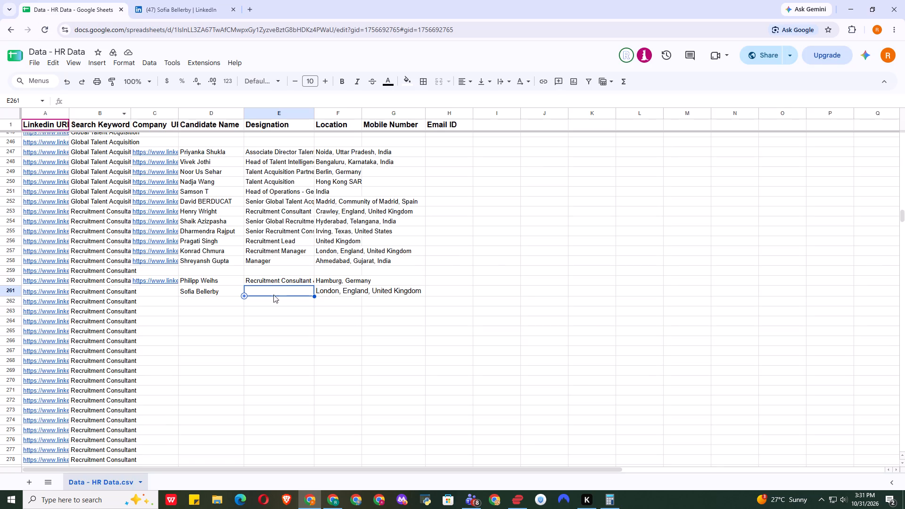
pyautogui.doubleClick(273, 289)
pyautogui.hotkey('ctrl', 'v')
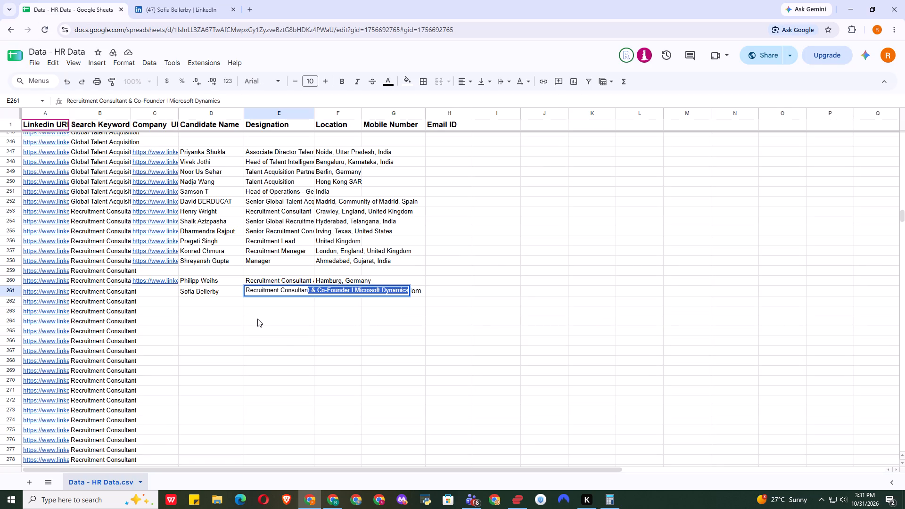
pyautogui.press('BackSpace')
pyautogui.click(281, 338)
# Complete the designation in row 261 so it reads Recruitment Consultant, without the autocomplete suggestion.
pyautogui.doubleClick(306, 296)
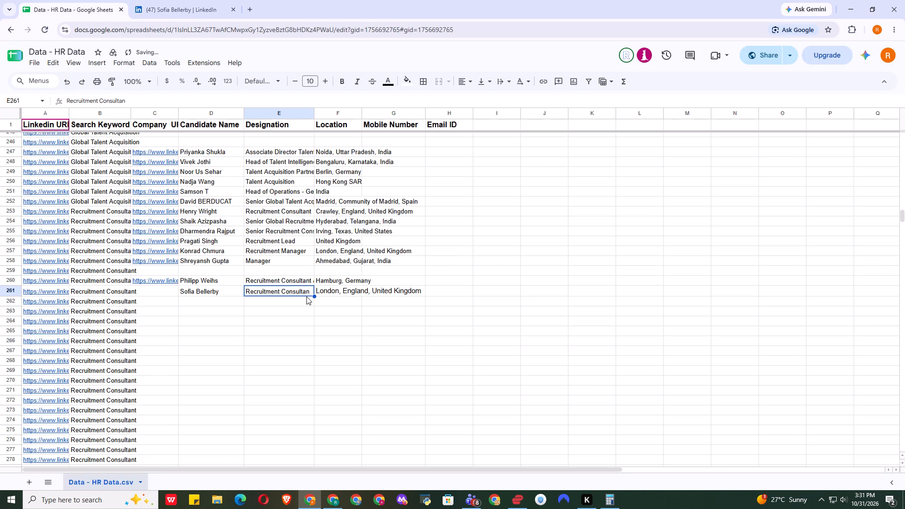
pyautogui.press('t')
pyautogui.press('space')
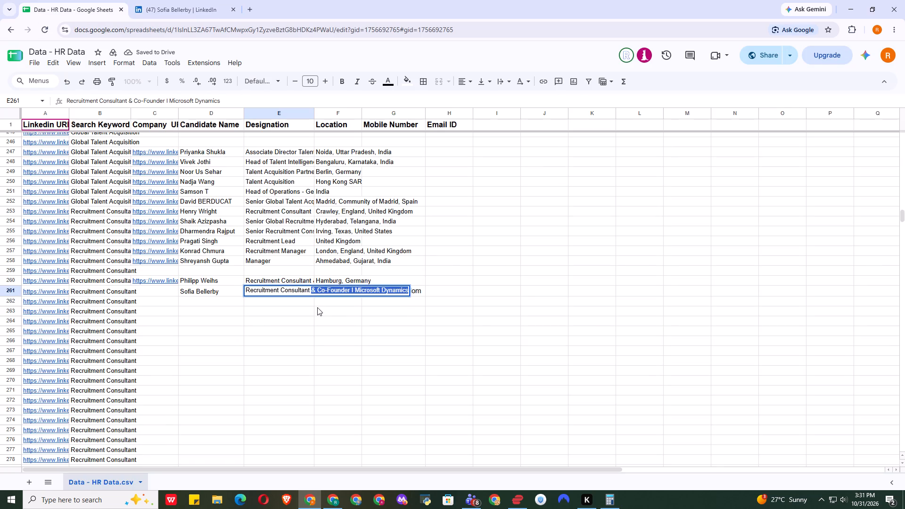
pyautogui.press('space')
pyautogui.click(317, 308)
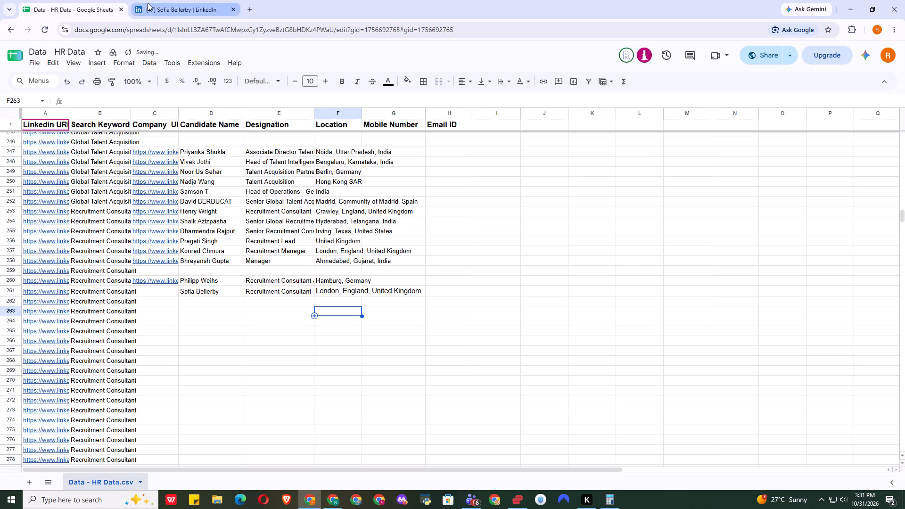
# Open the MAM Gruppe company page from the profile's experience entry and copy its address into the company URL cell of row 261.
pyautogui.click(159, 6)
pyautogui.click(197, 228)
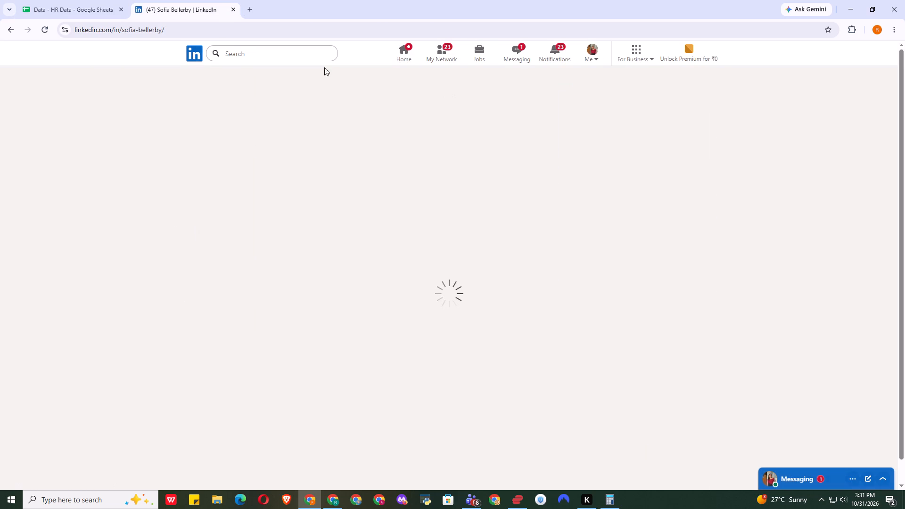
pyautogui.moveTo(205, 30); pyautogui.dragTo(19, 72)
pyautogui.hotkey('ctrl', 'c')
pyautogui.click(25, 0)
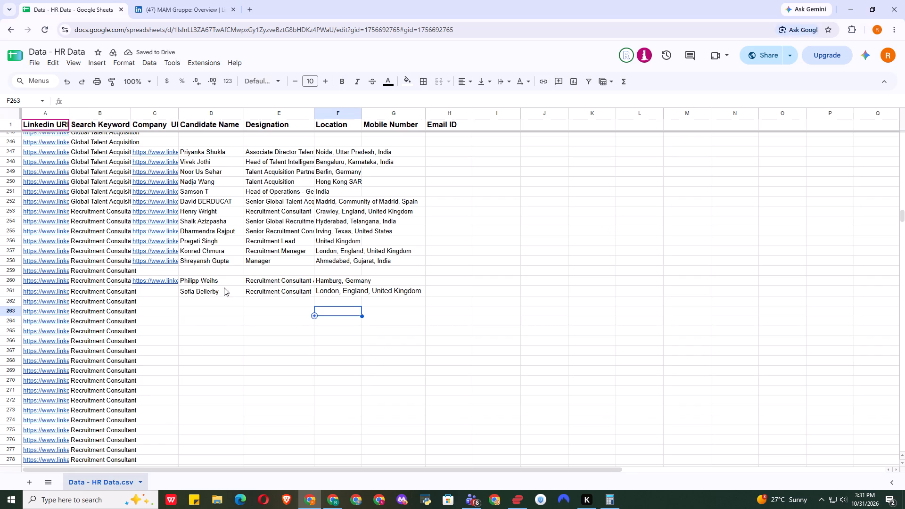
pyautogui.click(145, 295)
pyautogui.hotkey('ctrl', 'v')
# Copy the LinkedIn URL from row 262 and load that profile in the existing LinkedIn page.
pyautogui.click(49, 301)
pyautogui.hotkey('ctrl', 'c')
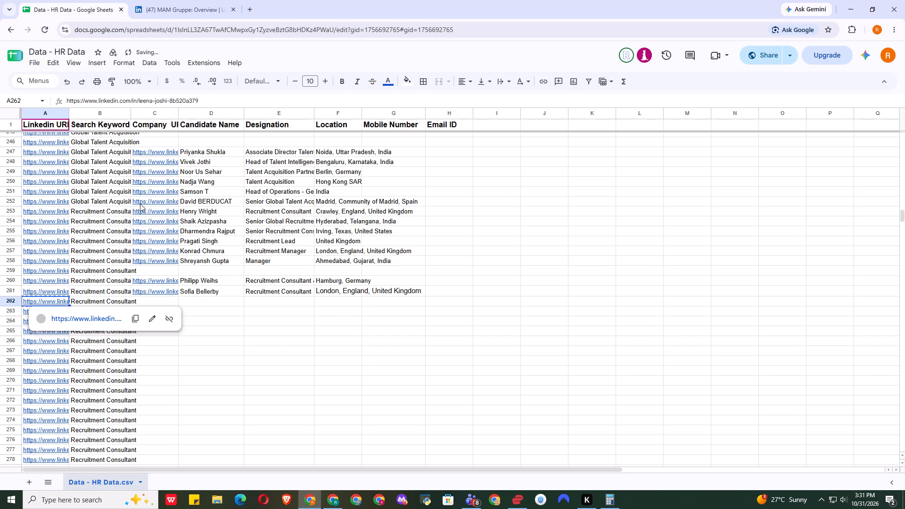
pyautogui.click(169, 0)
pyautogui.moveTo(229, 33); pyautogui.dragTo(8, 94)
pyautogui.hotkey('ctrl', 'v')
pyautogui.press('Return')
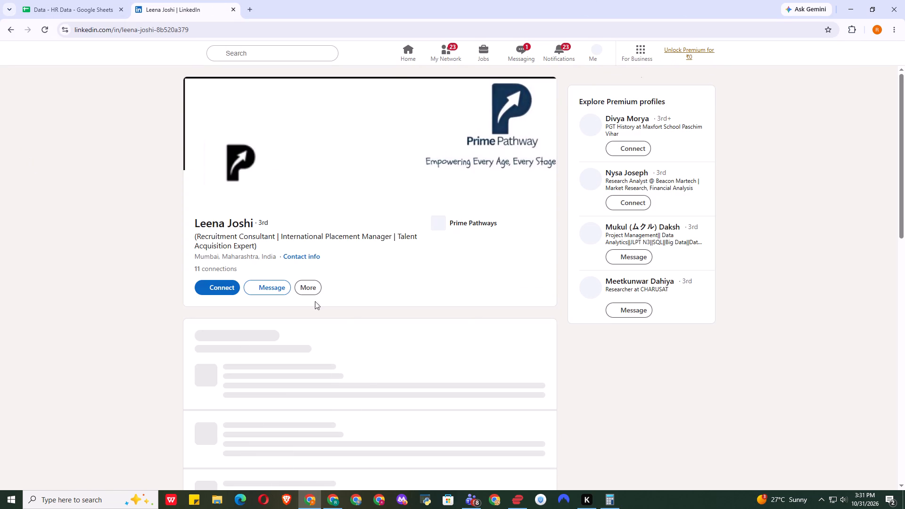
# Copy the candidate's name from the profile into the Candidate Name cell of row 262, without its source formatting.
pyautogui.moveTo(190, 222); pyautogui.dragTo(254, 226)
pyautogui.hotkey('ctrl', 'c')
pyautogui.click(37, 12)
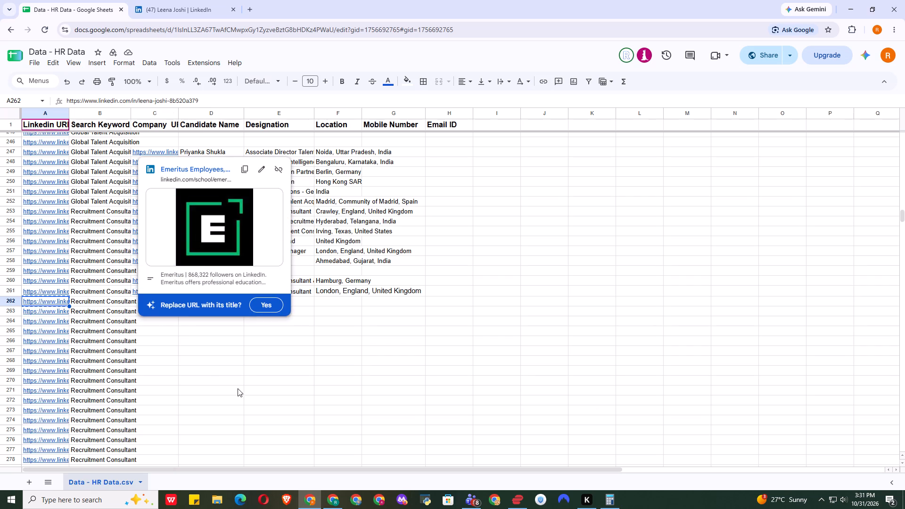
pyautogui.click(239, 389)
pyautogui.click(171, 304)
pyautogui.doubleClick(216, 301)
pyautogui.hotkey('ctrl', 'v')
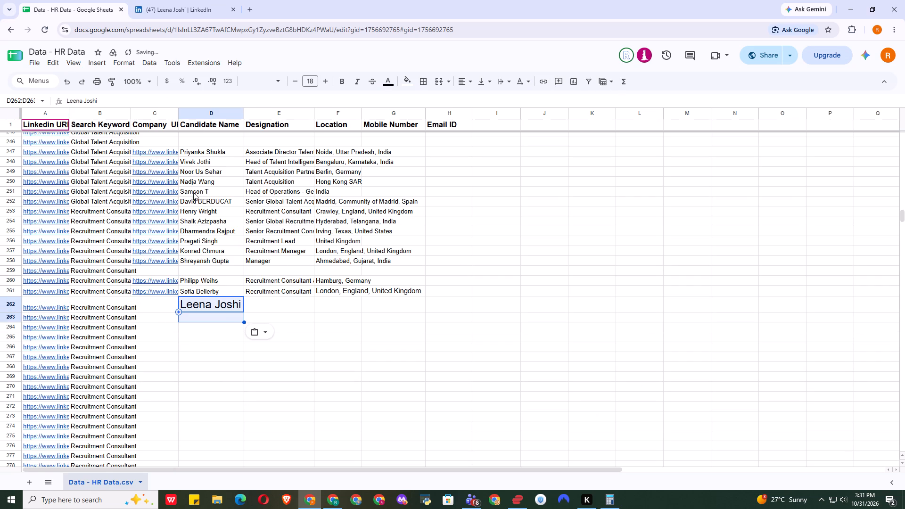
pyautogui.hotkey('ctrl', 'z')
pyautogui.click(205, 346)
pyautogui.doubleClick(202, 304)
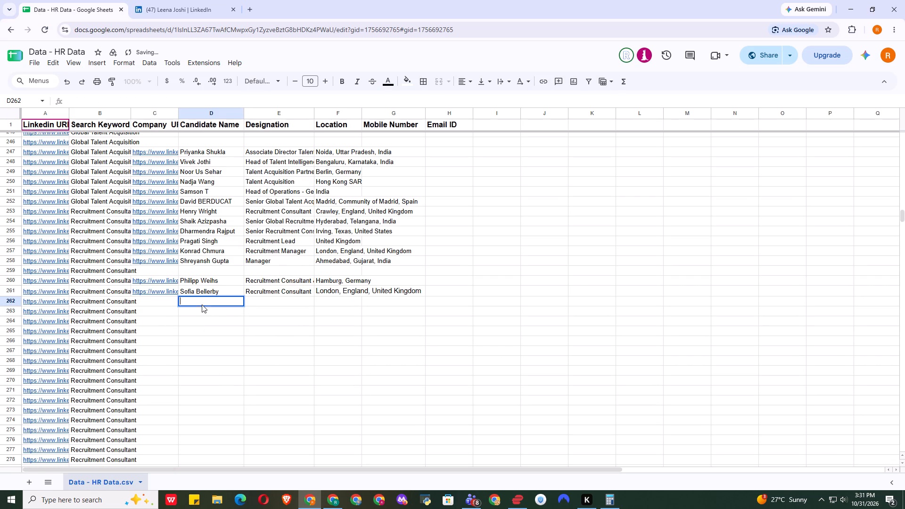
pyautogui.hotkey('ctrl', 'v')
# Copy the location Mumbai, Maharashtra, India from the profile into the Location cell of row 262.
pyautogui.click(151, 18)
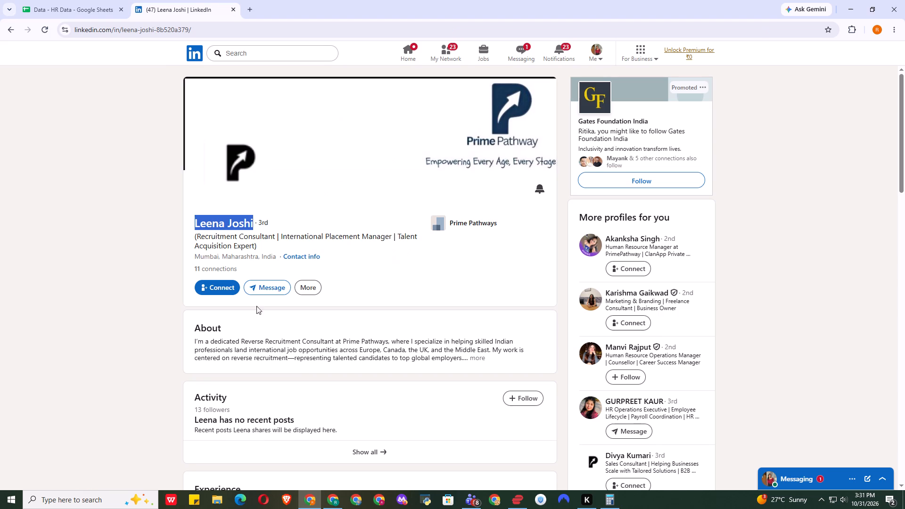
pyautogui.moveTo(194, 253); pyautogui.dragTo(279, 260)
pyautogui.hotkey('ctrl', 'c')
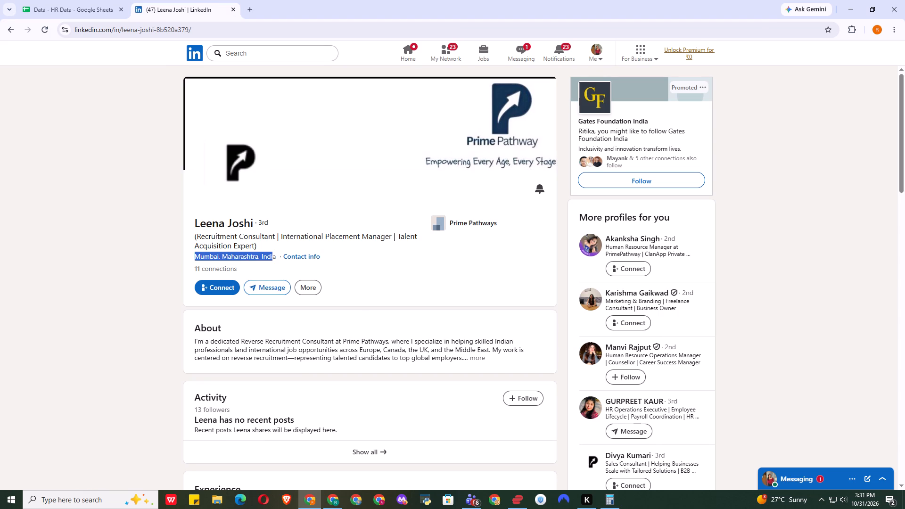
pyautogui.click(99, 0)
pyautogui.click(342, 296)
pyautogui.click(346, 302)
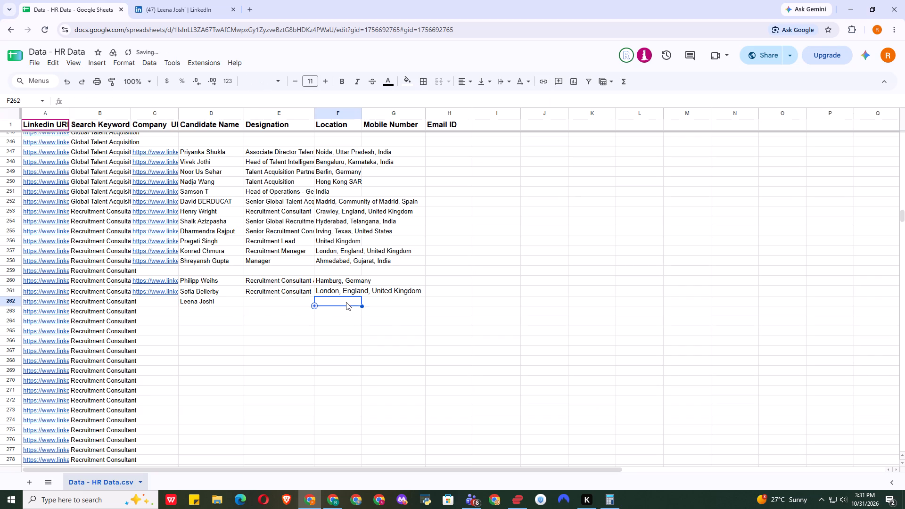
pyautogui.hotkey('ctrl', 'v')
pyautogui.click(321, 357)
pyautogui.doubleClick(329, 301)
pyautogui.click(333, 342)
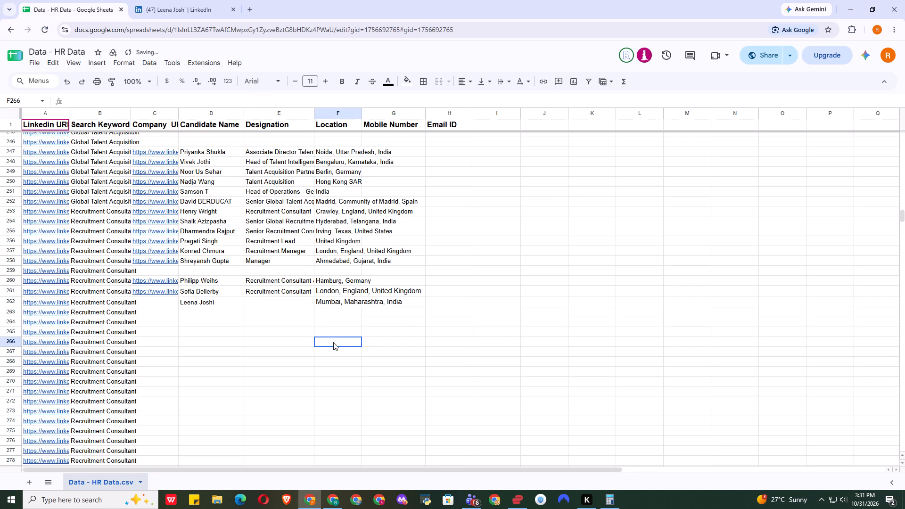
# Reduce the font size of the locations in rows 261 and 262 by one point.
pyautogui.moveTo(330, 292); pyautogui.dragTo(337, 304)
pyautogui.click(289, 83)
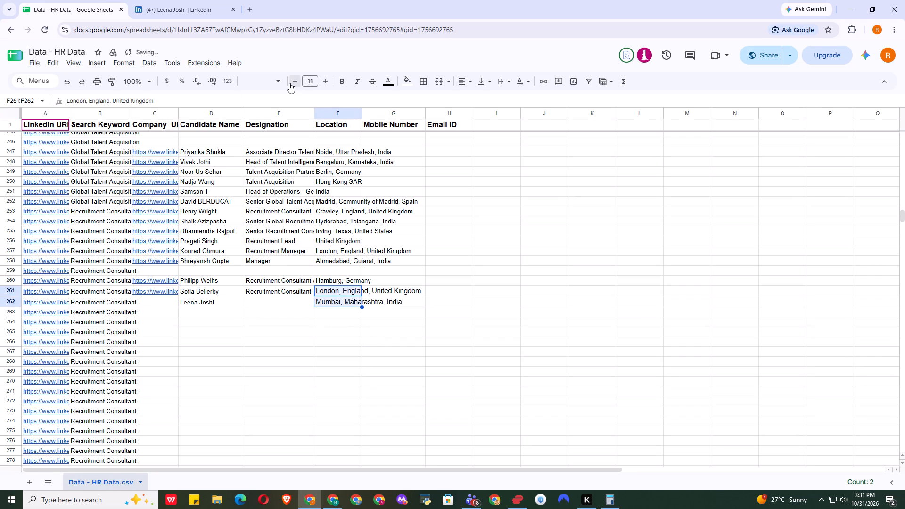
pyautogui.click(260, 364)
# Copy the current job title Reverse Recruitment Consultant from the profile's Experience section into the Designation cell of row 262.
pyautogui.click(168, 0)
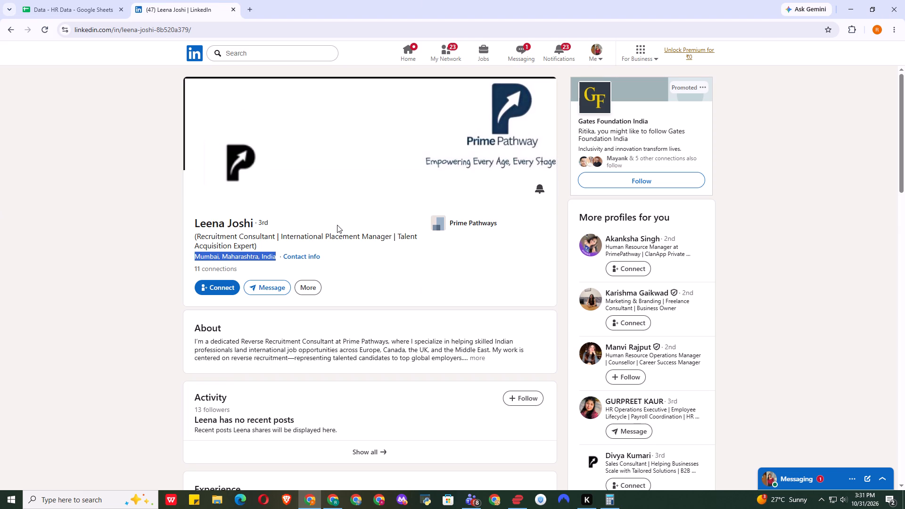
pyautogui.scroll(-6, 198, 390)
pyautogui.scroll(3, 296, 337)
pyautogui.click(305, 113)
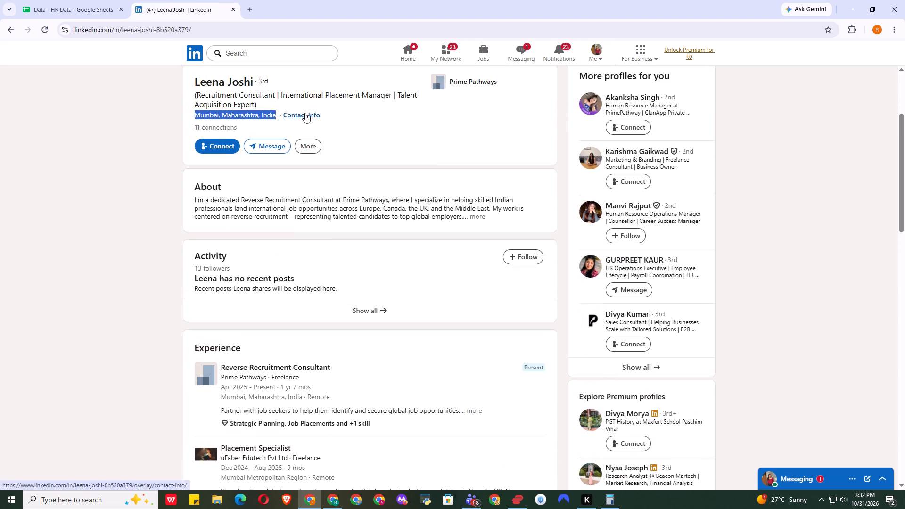
pyautogui.click(347, 322)
pyautogui.scroll(-1, 319, 374)
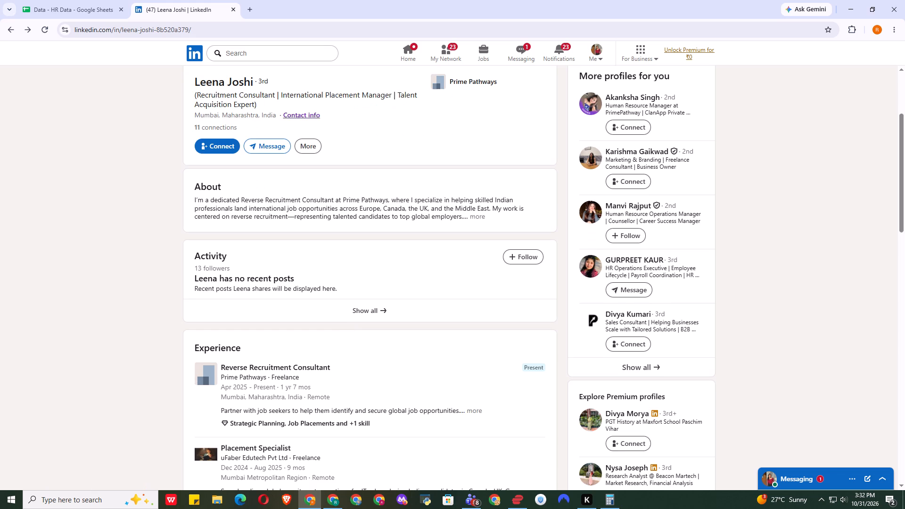
pyautogui.scroll(-4, 300, 396)
pyautogui.scroll(3, 271, 364)
pyautogui.moveTo(219, 272); pyautogui.dragTo(333, 272)
pyautogui.hotkey('ctrl', 'c')
pyautogui.hotkey('ctrl', 'c')
pyautogui.hotkey('ctrl', 'c')
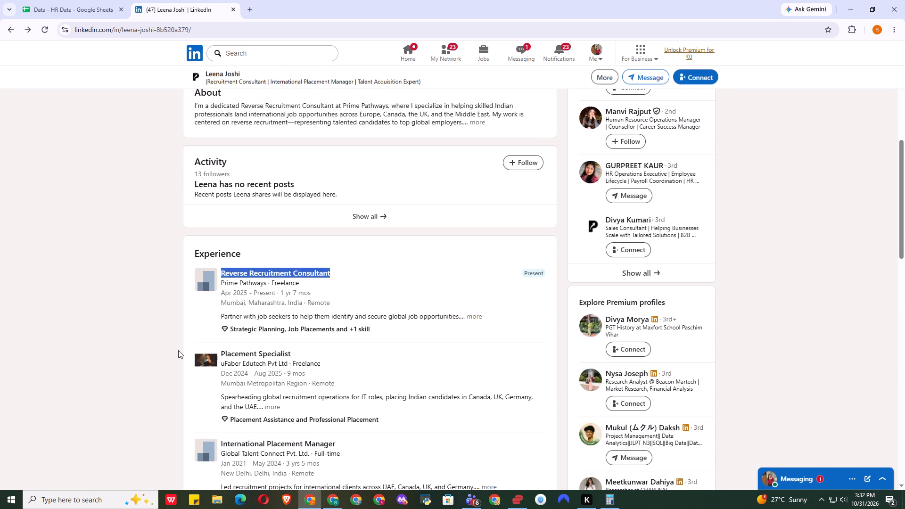
pyautogui.hotkey('ctrl', 'c')
pyautogui.click(199, 285)
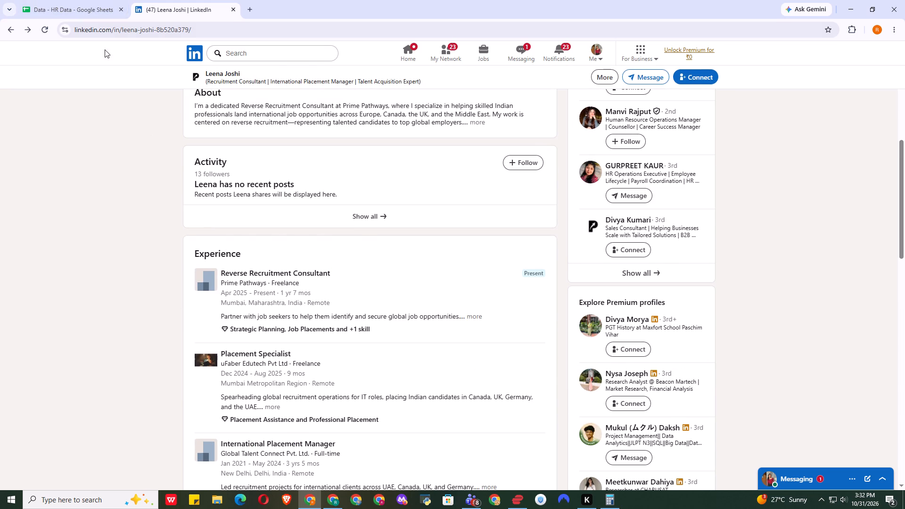
pyautogui.click(81, 0)
pyautogui.click(263, 304)
pyautogui.keyDown('ctrl'); pyautogui.click(263, 304); pyautogui.keyUp('ctrl')
pyautogui.hotkey('ctrl', 'v')
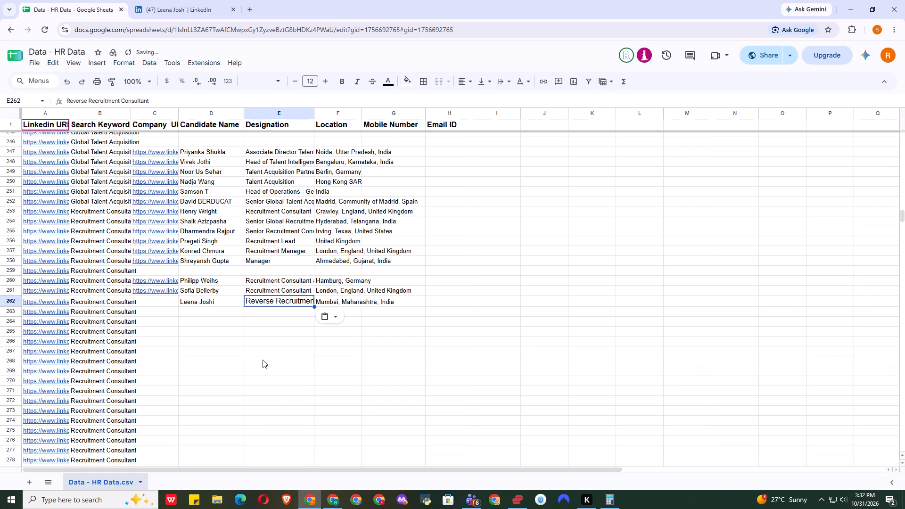
pyautogui.click(262, 362)
# Reduce the font size of the designation in row 262 by two points.
pyautogui.click(281, 296)
pyautogui.doubleClick(281, 307)
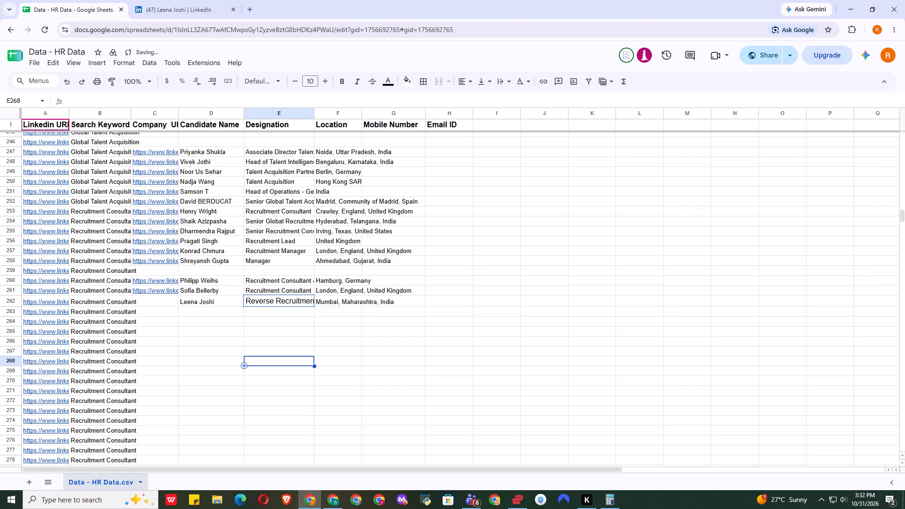
pyautogui.click(293, 80)
pyautogui.click(275, 305)
pyautogui.doubleClick(293, 80)
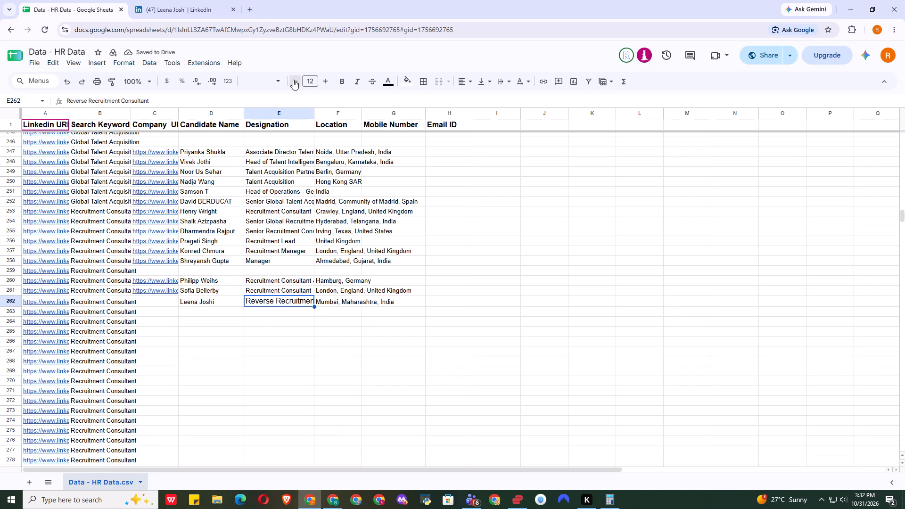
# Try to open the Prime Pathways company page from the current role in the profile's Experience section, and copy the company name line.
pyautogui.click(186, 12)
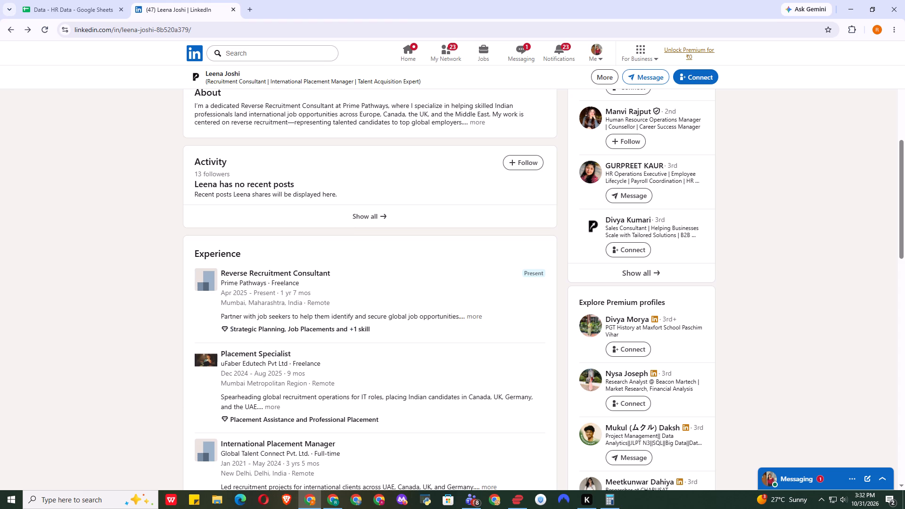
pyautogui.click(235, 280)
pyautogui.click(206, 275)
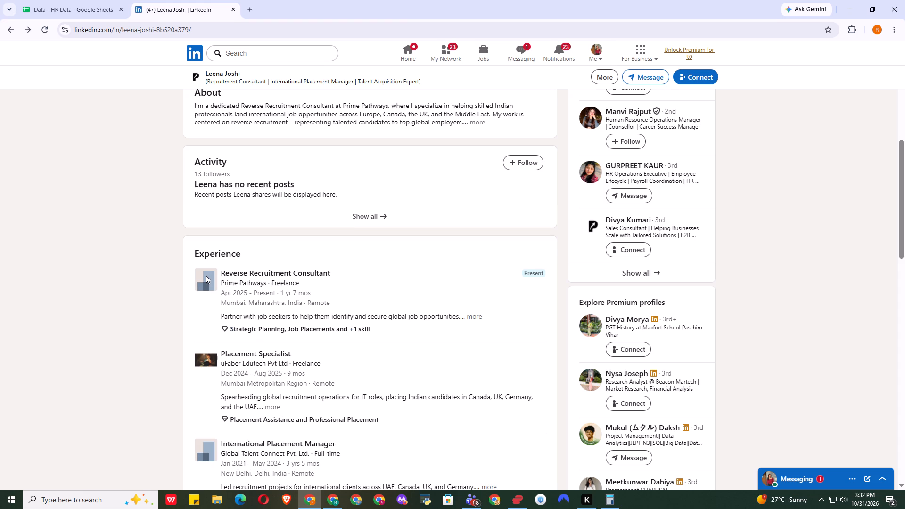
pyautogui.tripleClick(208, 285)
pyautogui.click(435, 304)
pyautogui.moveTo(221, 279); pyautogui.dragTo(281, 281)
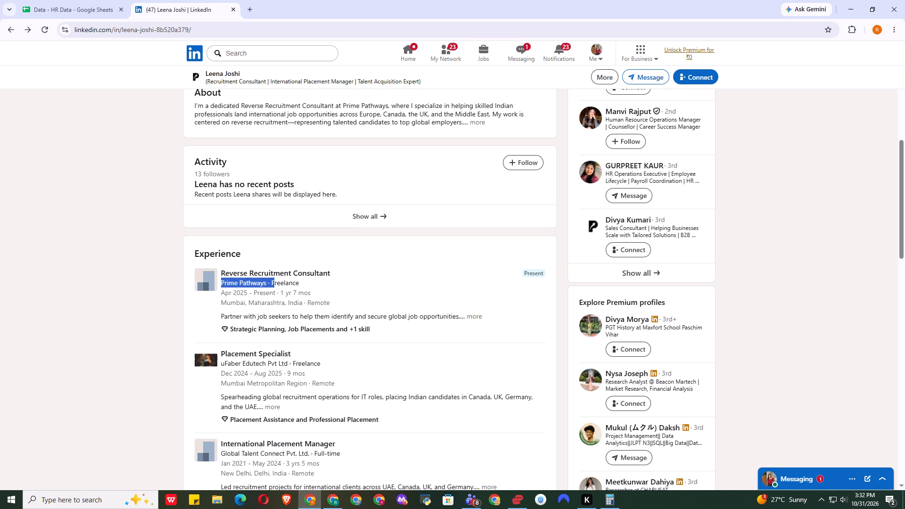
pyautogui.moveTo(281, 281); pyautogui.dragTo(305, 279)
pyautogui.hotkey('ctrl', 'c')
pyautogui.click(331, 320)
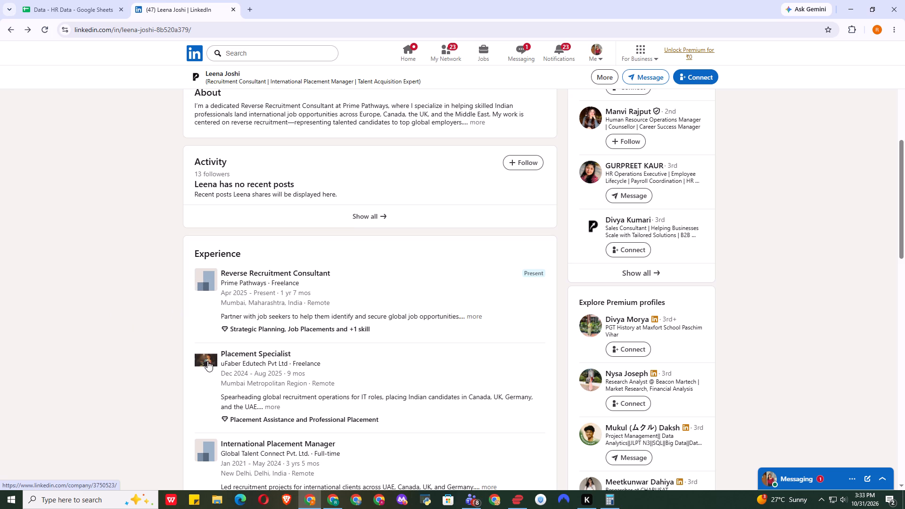
# Copy only the words Recruitment Consultant from the current job title and replace the designation in row 262 with them.
pyautogui.moveTo(247, 270); pyautogui.dragTo(261, 273)
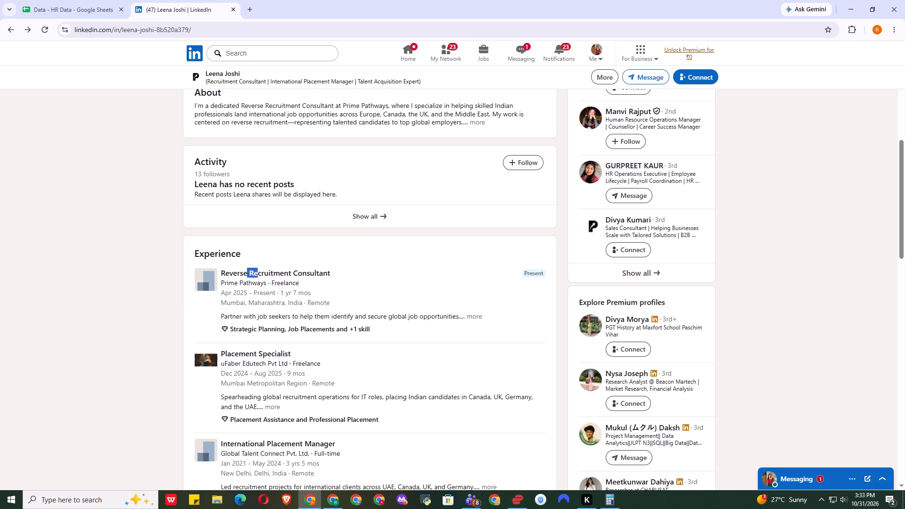
pyautogui.moveTo(261, 273); pyautogui.dragTo(339, 268)
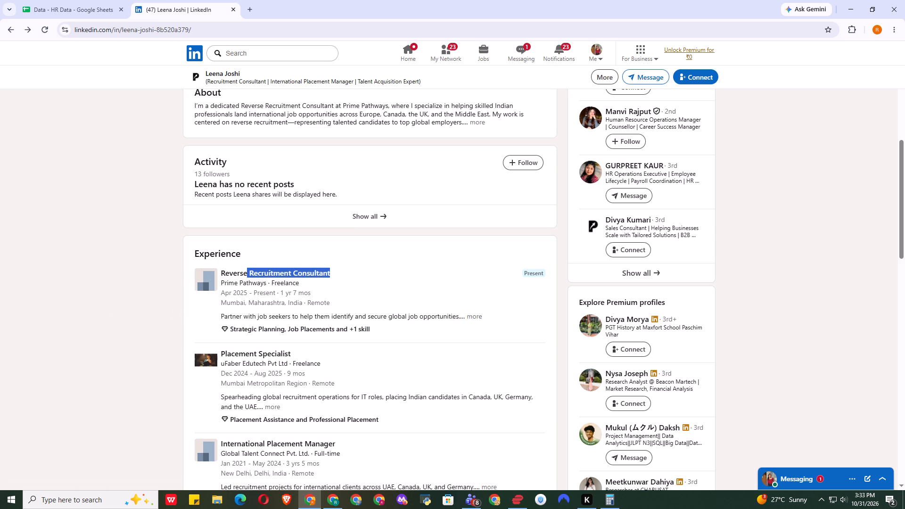
pyautogui.rightClick(311, 273)
pyautogui.click(342, 285)
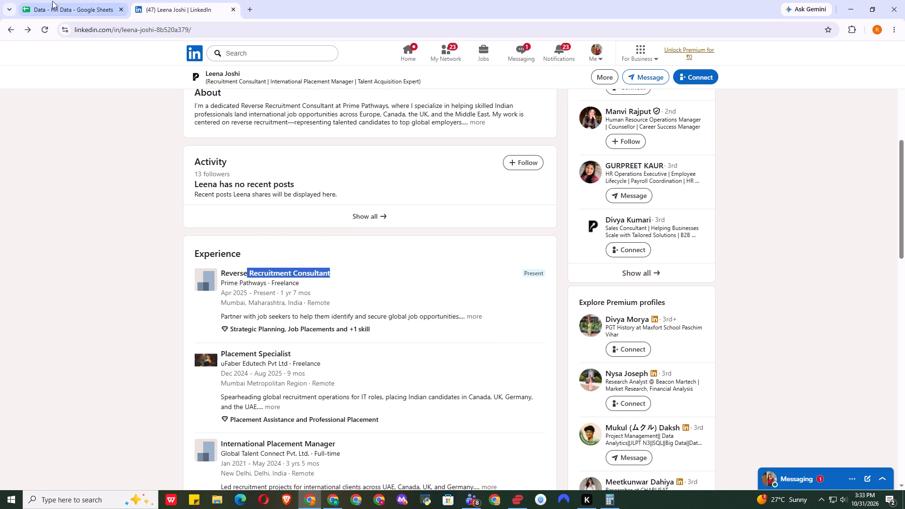
pyautogui.click(63, 0)
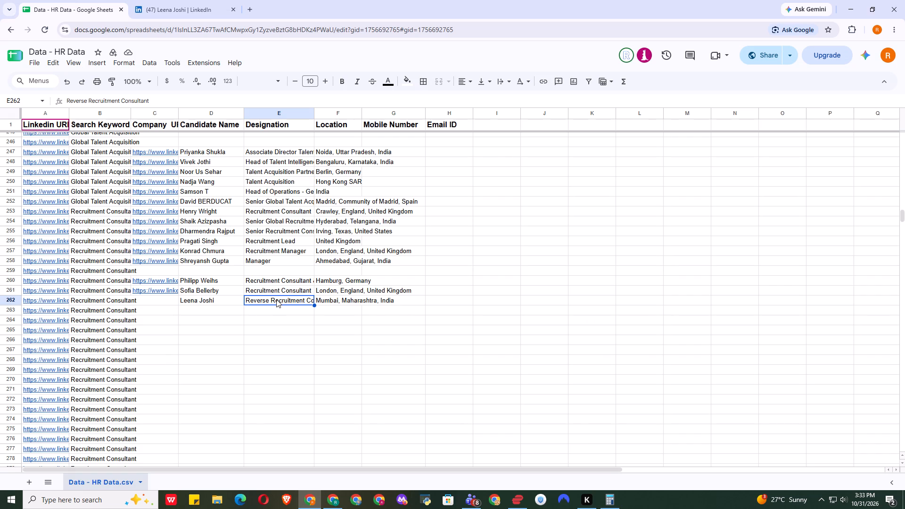
pyautogui.tripleClick(276, 299)
pyautogui.hotkey('ctrl', 'v')
pyautogui.click(285, 345)
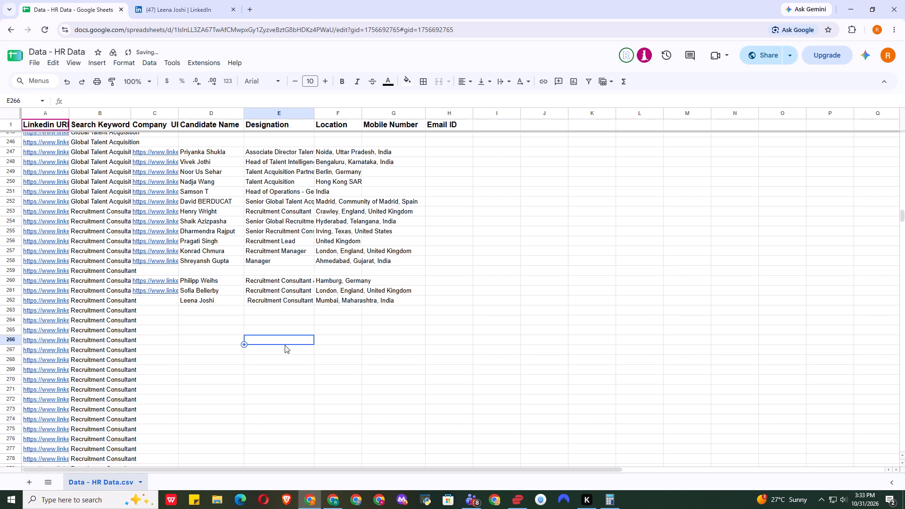
# Delete the leading space before Recruitment Consultant in the Designation cell of row 262.
pyautogui.click(165, 298)
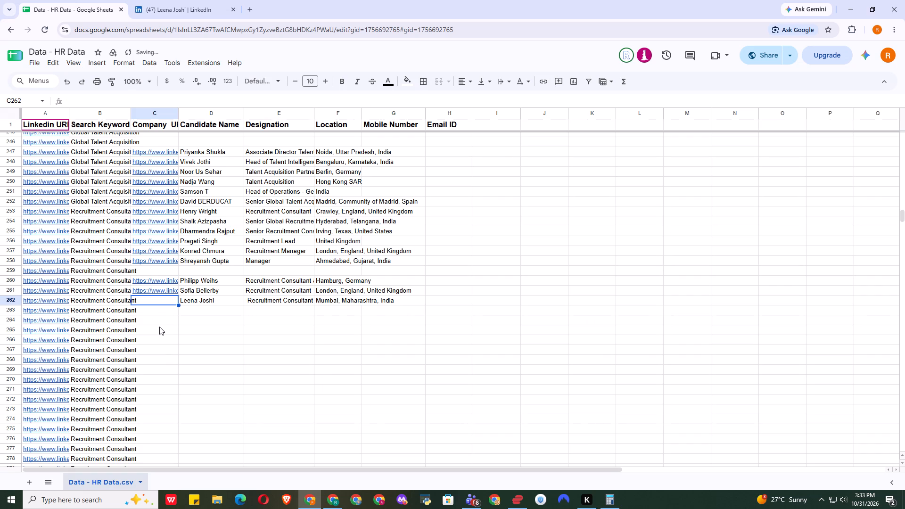
pyautogui.doubleClick(263, 303)
pyautogui.click(248, 300)
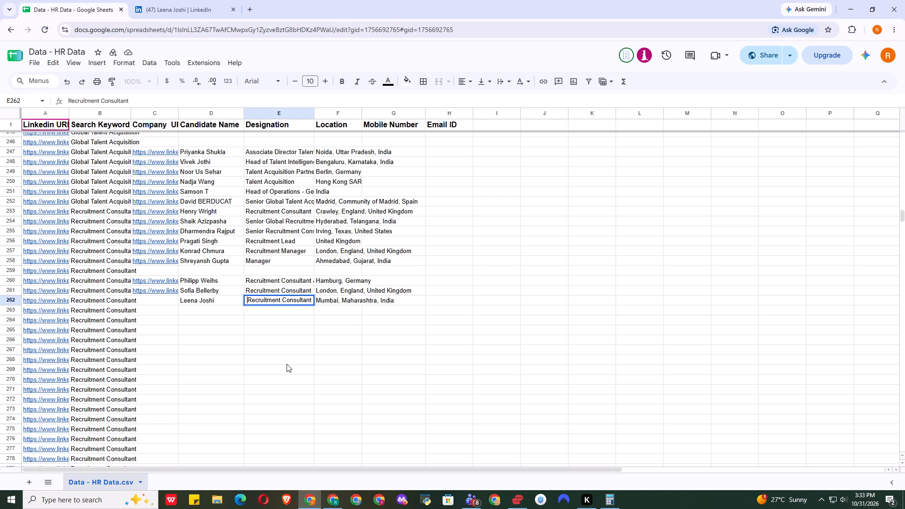
pyautogui.press('BackSpace')
pyautogui.click(291, 375)
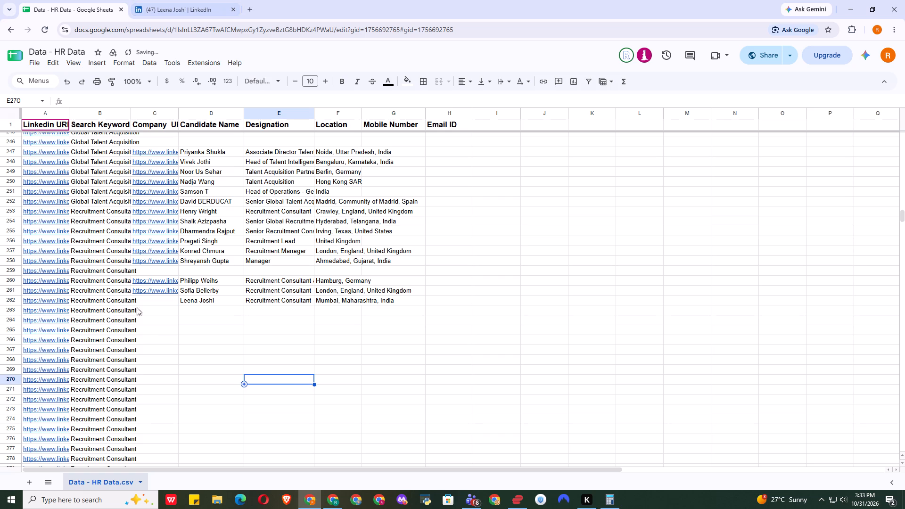
# Open the LinkedIn profile URL from row 263 in the existing LinkedIn tab.
pyautogui.click(48, 311)
pyautogui.hotkey('ctrl', 'c')
pyautogui.click(168, 0)
pyautogui.keyDown('ctrl'); pyautogui.moveTo(268, 24); pyautogui.dragTo(0, 167); pyautogui.keyUp('ctrl')
pyautogui.hotkey('ctrl', 'v')
pyautogui.press('Return')
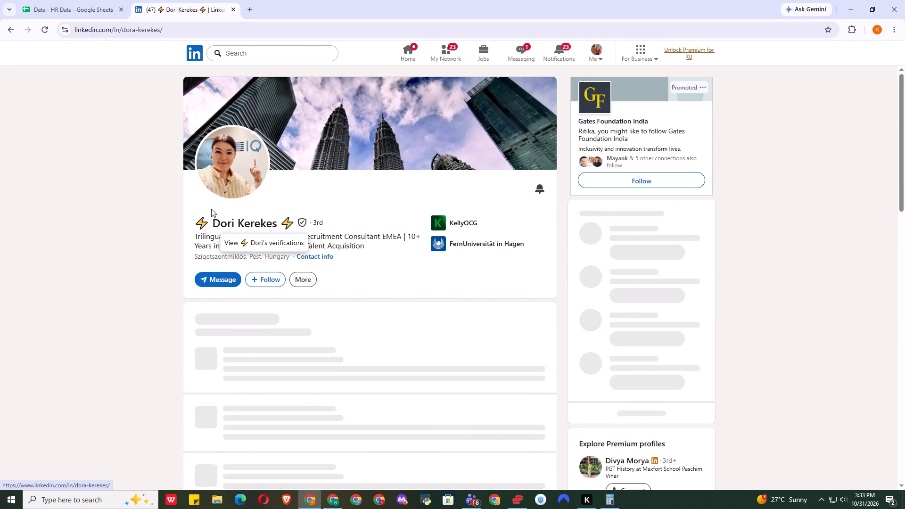
# Copy the person's name, without the lightning emojis, from the profile into the Candidate Name cell of row 263.
pyautogui.moveTo(213, 213); pyautogui.dragTo(286, 222)
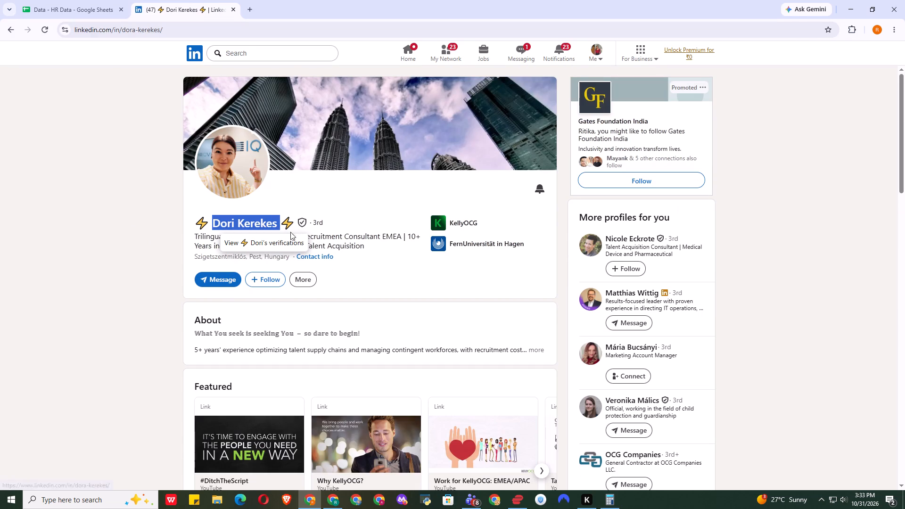
pyautogui.hotkey('ctrl', 'c')
pyautogui.click(66, 0)
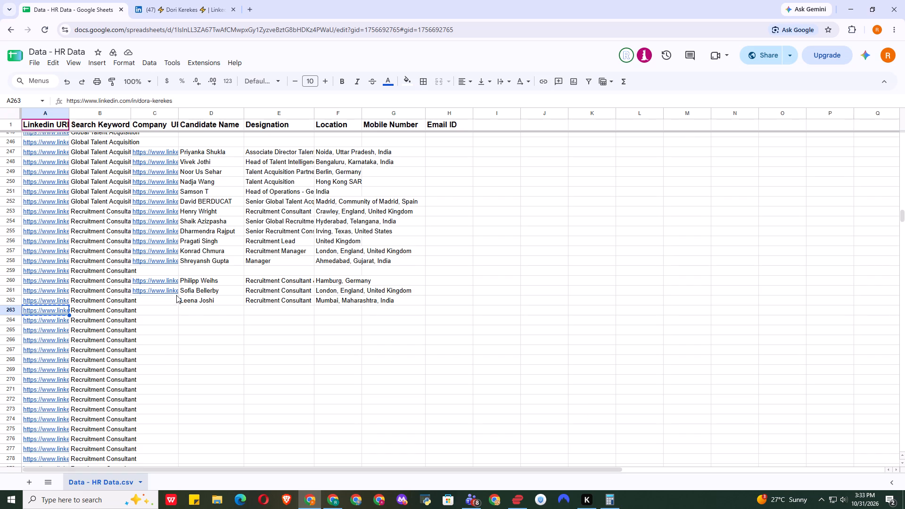
pyautogui.click(214, 317)
pyautogui.doubleClick(214, 308)
pyautogui.hotkey('ctrl', 'v')
pyautogui.keyDown('ctrl'); pyautogui.click(302, 332); pyautogui.keyUp('ctrl')
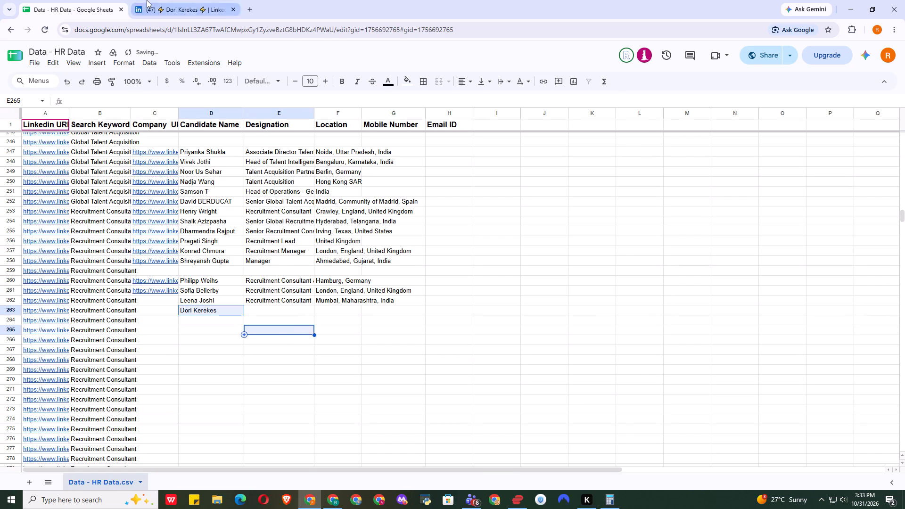
# Look through the profile's header, Featured and Activity sections for the candidate's details.
pyautogui.click(147, 0)
pyautogui.scroll(1, 436, 289)
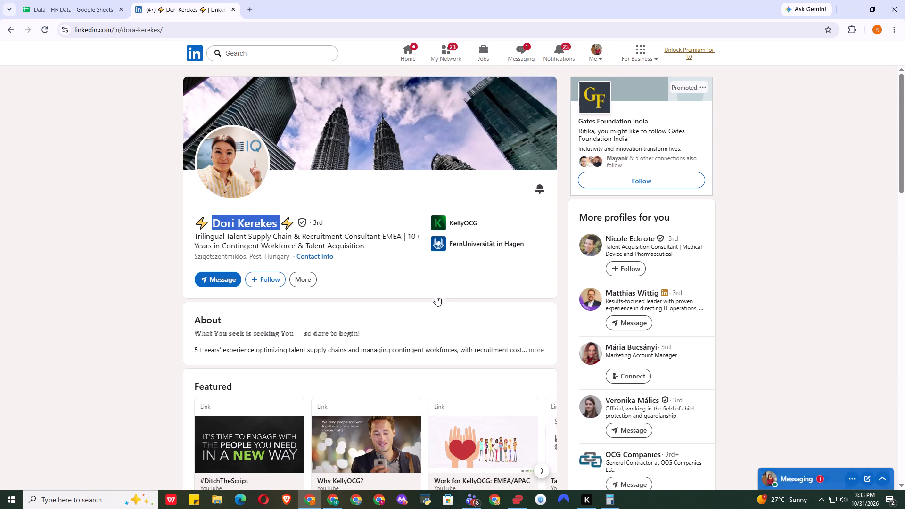
pyautogui.scroll(-3, 437, 301)
pyautogui.scroll(-4, 277, 406)
pyautogui.scroll(1, 359, 340)
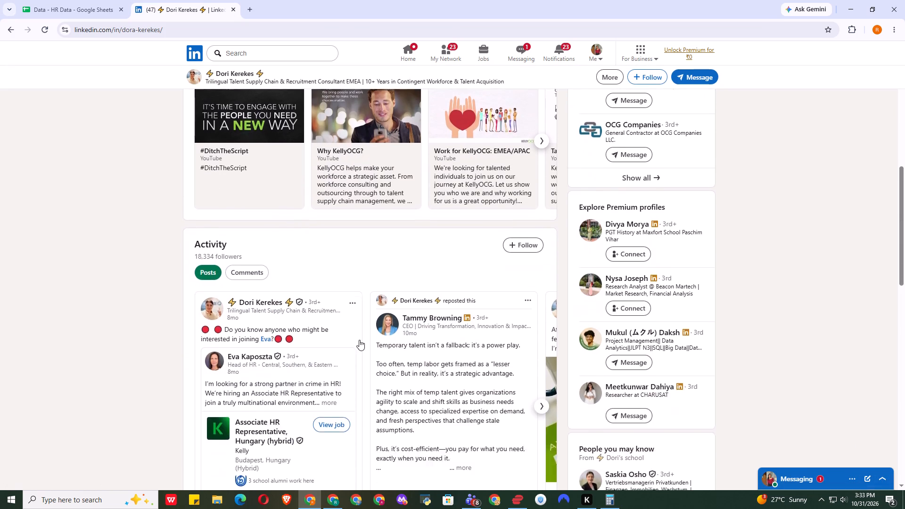
pyautogui.scroll(4, 359, 340)
pyautogui.scroll(3, 329, 281)
pyautogui.scroll(1, 264, 259)
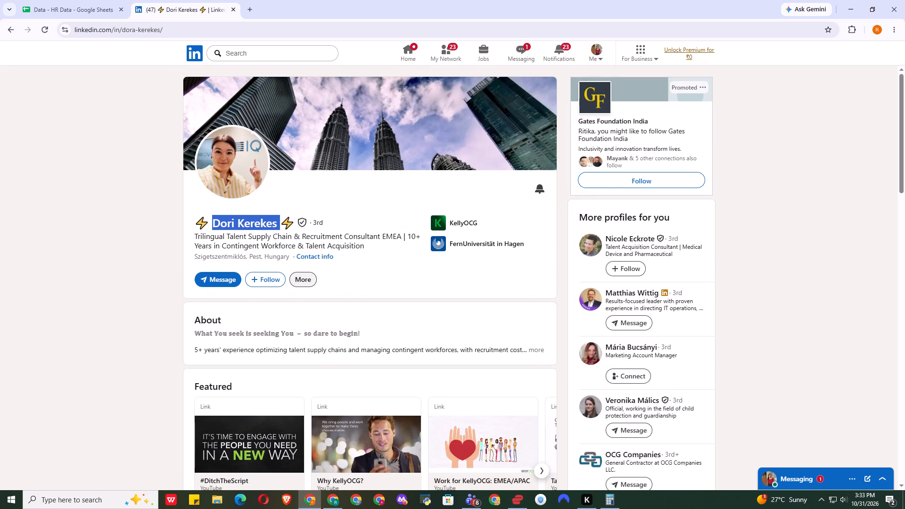
# Copy the location Szigetszentmiklós, Pest, Hungary from the profile into the Location cell of row 263, undoing and repeating the paste.
pyautogui.moveTo(195, 255); pyautogui.dragTo(293, 252)
pyautogui.hotkey('ctrl', 'c')
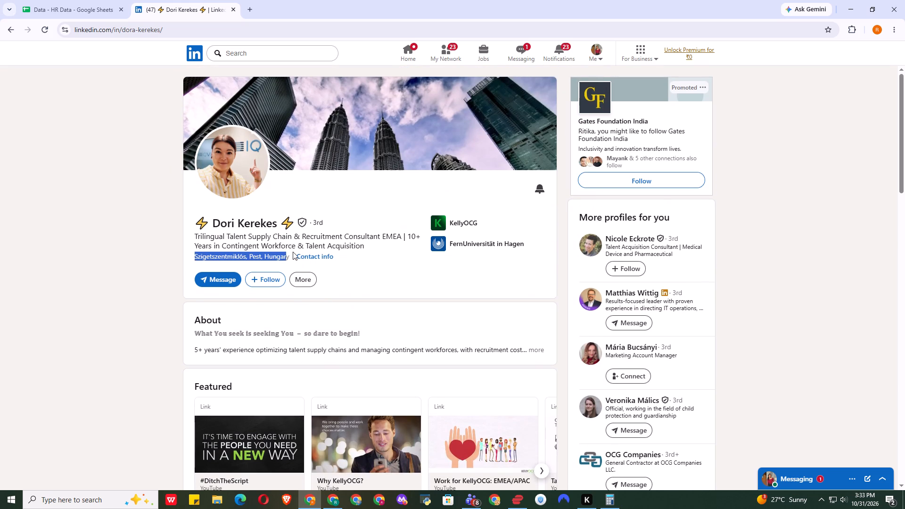
pyautogui.click(71, 0)
pyautogui.doubleClick(337, 308)
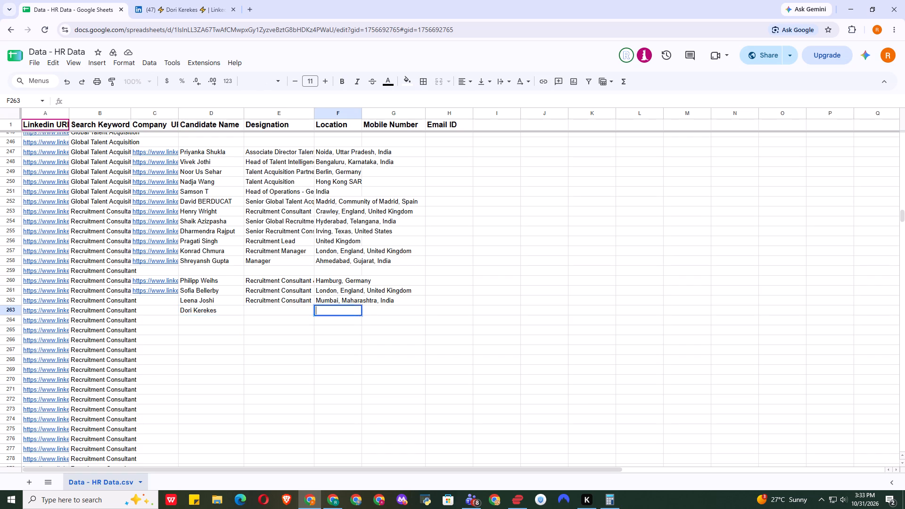
pyautogui.hotkey('ctrl', 'v')
pyautogui.click(296, 351)
pyautogui.click(342, 317)
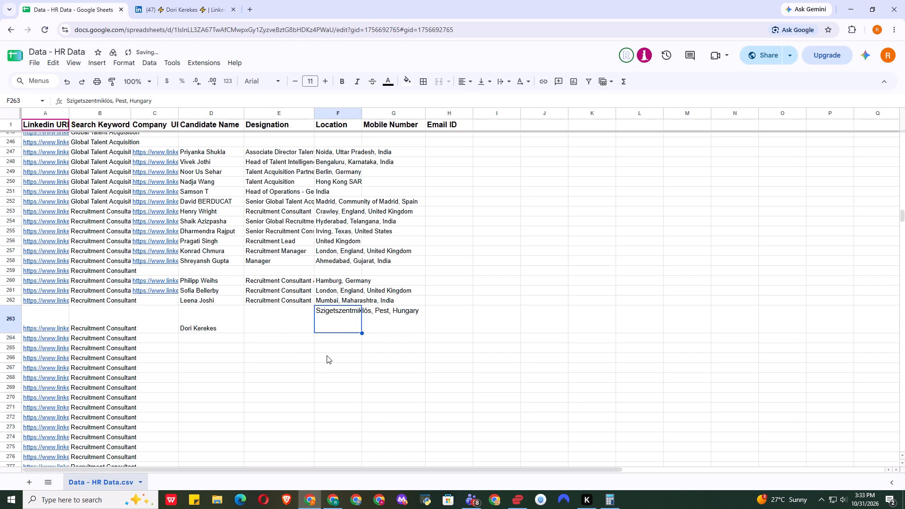
pyautogui.hotkey('ctrl', 'z')
pyautogui.keyDown('ctrl'); pyautogui.click(325, 361); pyautogui.keyUp('ctrl')
pyautogui.doubleClick(332, 311)
pyautogui.hotkey('ctrl', 'v')
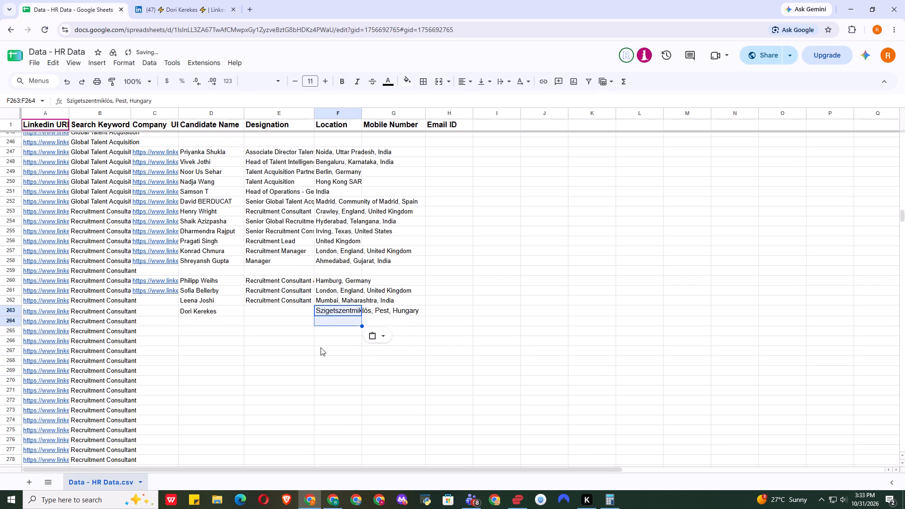
pyautogui.keyDown('ctrl'); pyautogui.click(321, 347); pyautogui.keyUp('ctrl')
# Copy the current job title Talent Supply Chain Consultant, Flex-Resource Solutions on behalf IQVIA from Experience into the Designation cell of row 263.
pyautogui.click(265, 312)
pyautogui.click(175, 0)
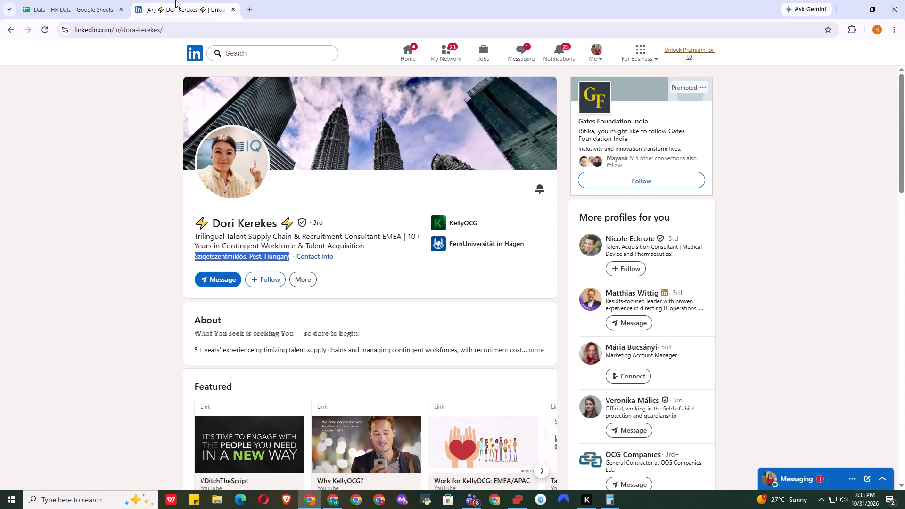
pyautogui.scroll(-7, 313, 348)
pyautogui.scroll(-6, 246, 386)
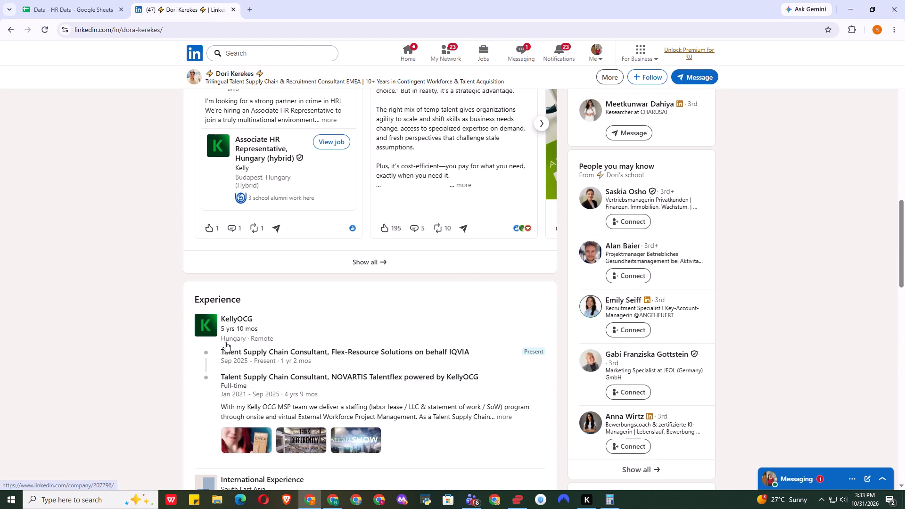
pyautogui.moveTo(220, 349); pyautogui.dragTo(470, 349)
pyautogui.hotkey('ctrl', 'c')
pyautogui.click(82, 6)
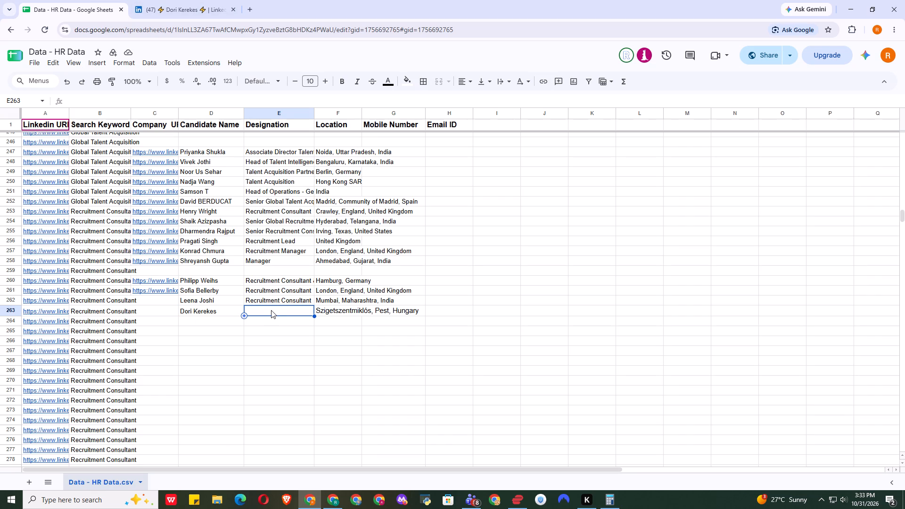
pyautogui.doubleClick(271, 310)
pyautogui.hotkey('ctrl', 'v')
pyautogui.click(267, 359)
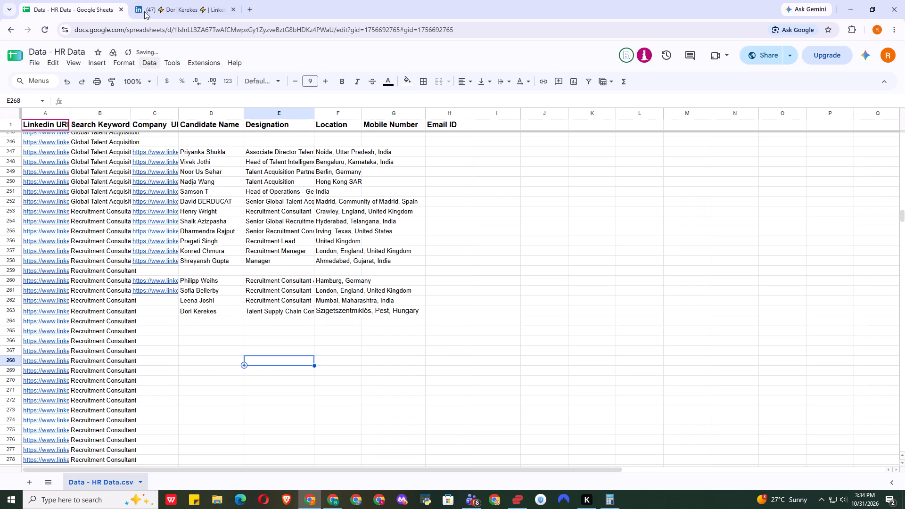
# Open the KellyOCG company page from the profile's Experience section and copy its LinkedIn URL into the Company URL cell of row 263.
pyautogui.click(158, 1)
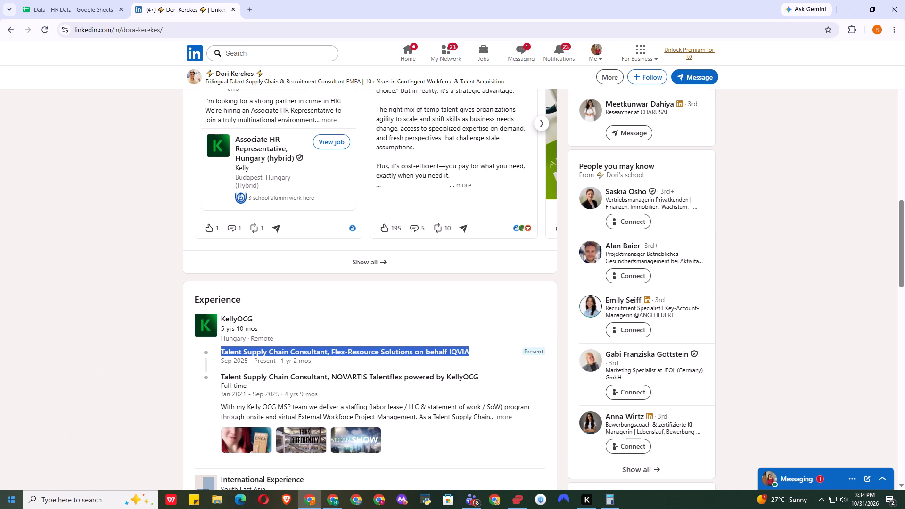
pyautogui.click(201, 329)
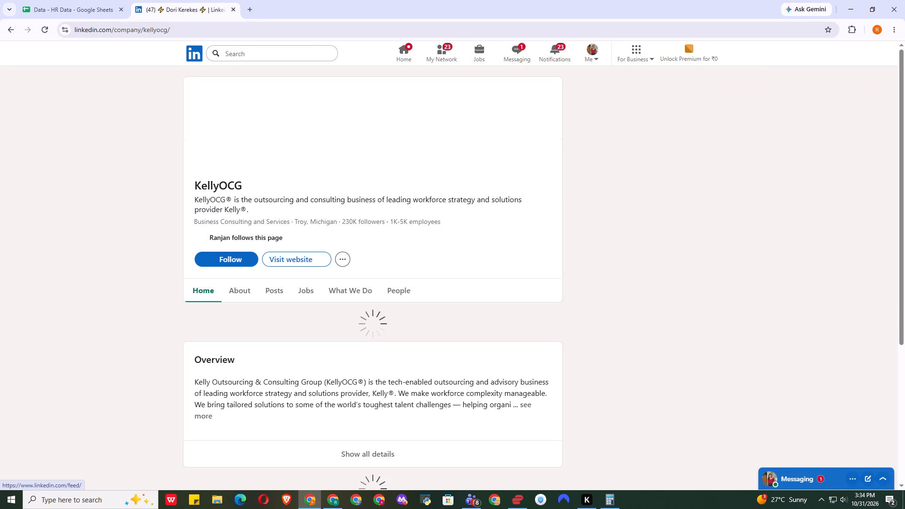
pyautogui.moveTo(195, 29); pyautogui.dragTo(45, 57)
pyautogui.hotkey('ctrl', 'c')
pyautogui.hotkey('ctrl', 'c')
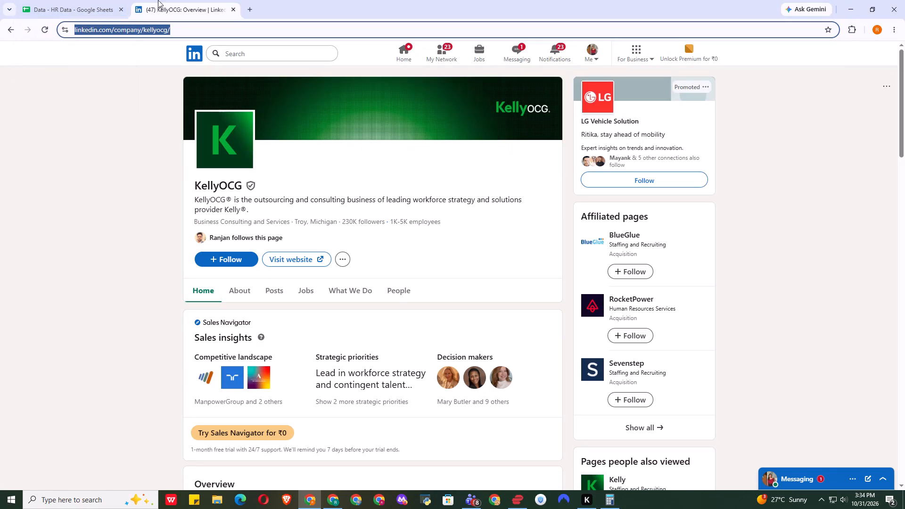
pyautogui.click(68, 0)
pyautogui.click(158, 305)
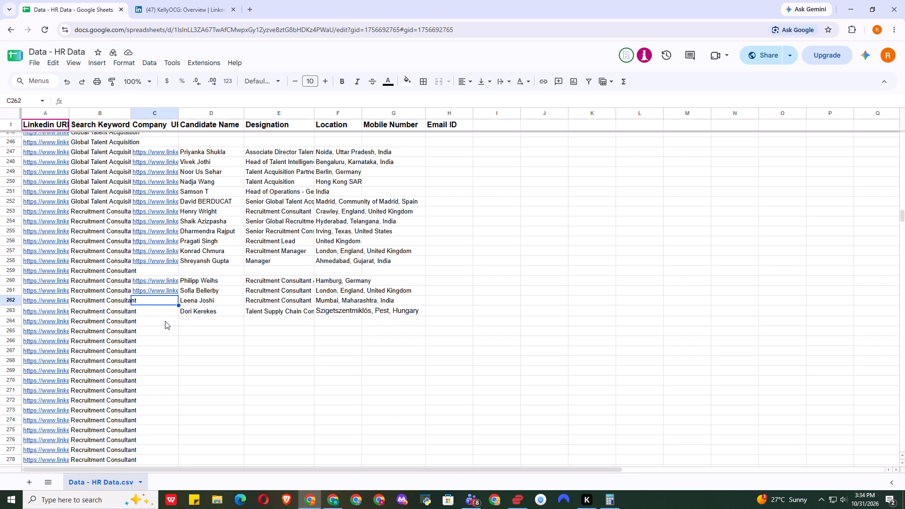
pyautogui.click(165, 319)
pyautogui.click(165, 312)
pyautogui.hotkey('ctrl', 'v')
pyautogui.click(297, 353)
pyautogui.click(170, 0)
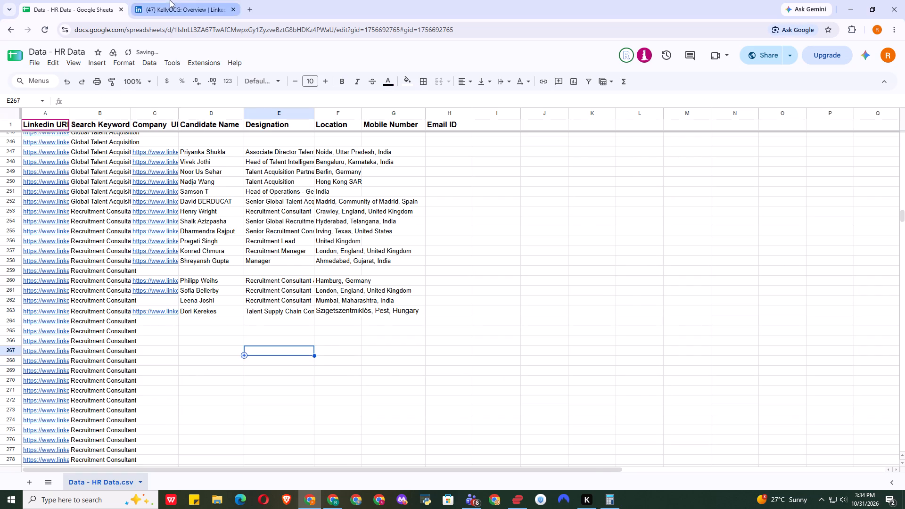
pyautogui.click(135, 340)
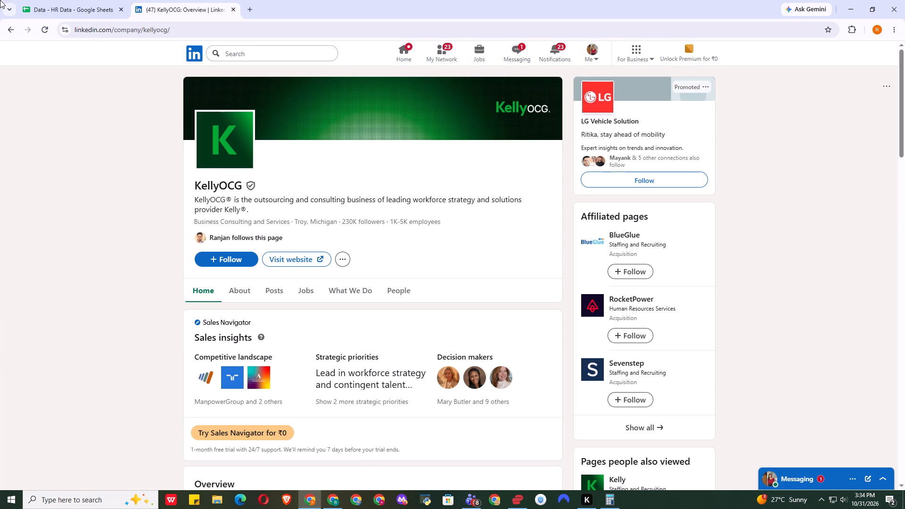
# Open the LinkedIn profile linked in the Linkedin URL cell of row 264.
pyautogui.click(77, 0)
pyautogui.click(64, 319)
pyautogui.hotkey('ctrl', 'c')
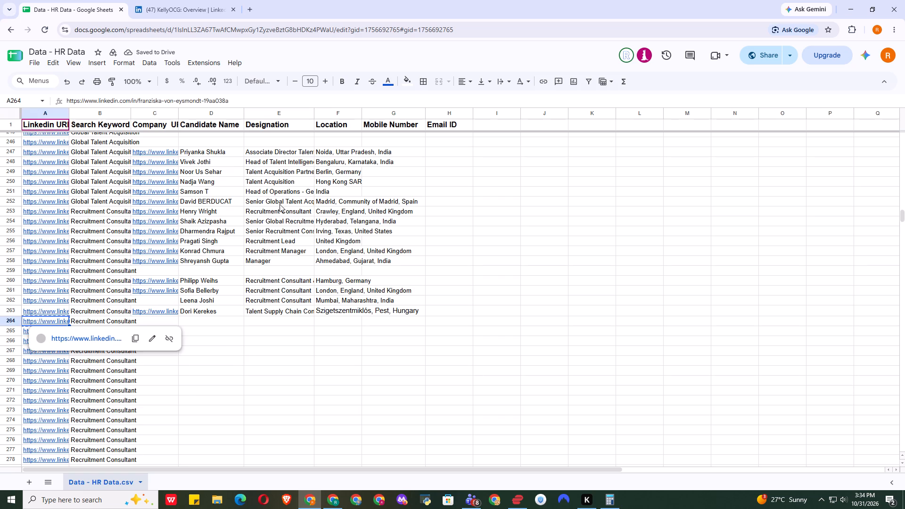
pyautogui.click(168, 1)
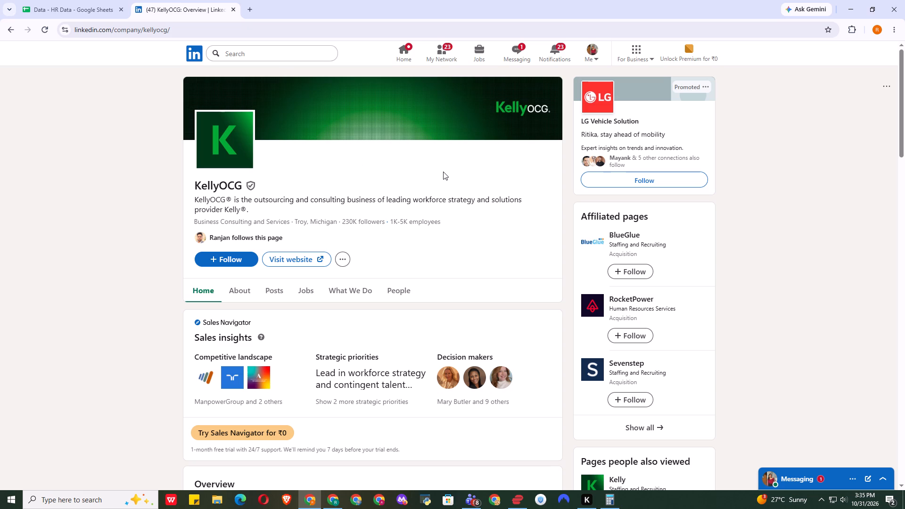
pyautogui.moveTo(204, 26); pyautogui.dragTo(0, 63)
pyautogui.click(41, 0)
pyautogui.click(197, 335)
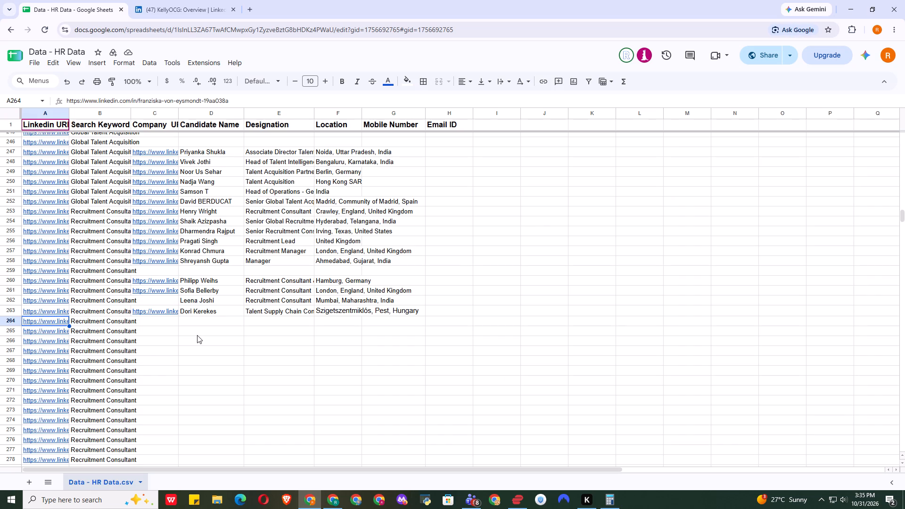
pyautogui.click(49, 322)
pyautogui.hotkey('ctrl', 'c')
pyautogui.click(152, 7)
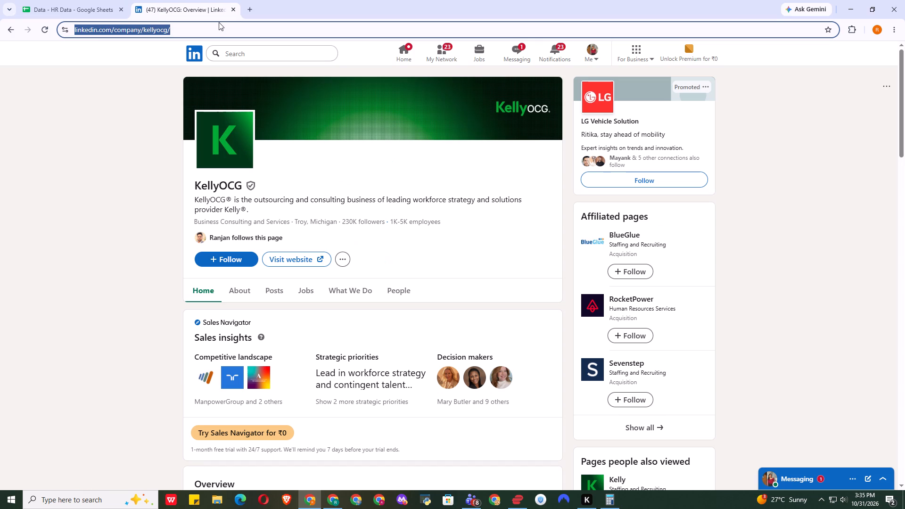
pyautogui.moveTo(219, 22); pyautogui.dragTo(0, 64)
pyautogui.hotkey('ctrl', 'v')
pyautogui.press('Return')
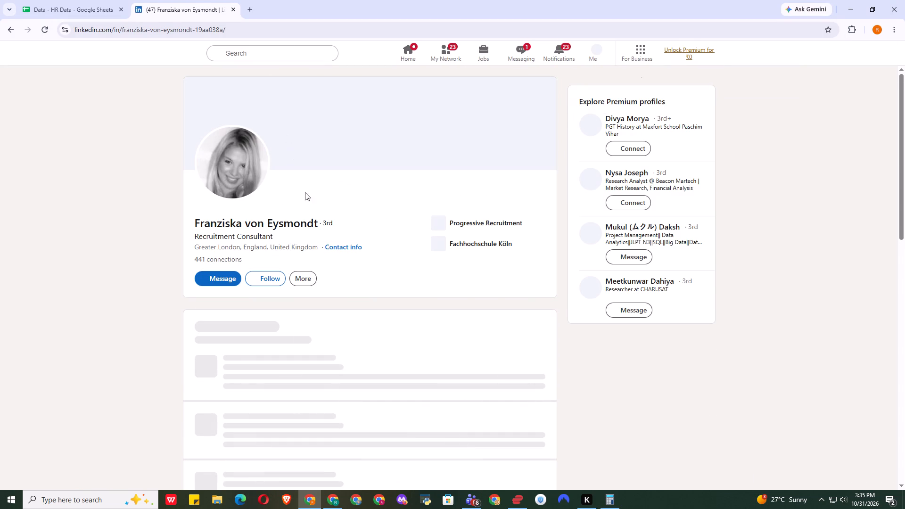
# Copy the candidate's name from the profile header into the Candidate Name cell of row 264 and remove the trailing line break.
pyautogui.moveTo(191, 221); pyautogui.dragTo(320, 219)
pyautogui.hotkey('ctrl', 'c')
pyautogui.click(39, 1)
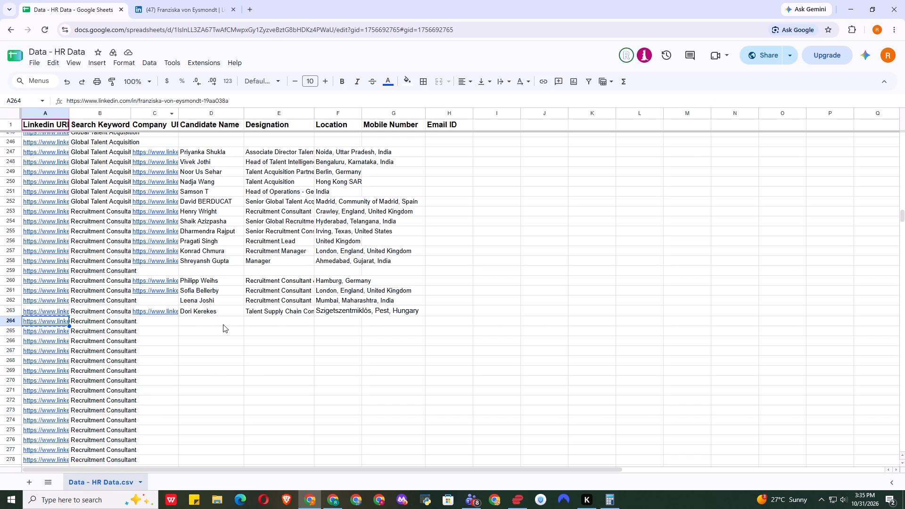
pyautogui.doubleClick(220, 322)
pyautogui.hotkey('ctrl', 'v')
pyautogui.keyDown('ctrl'); pyautogui.click(222, 385); pyautogui.keyUp('ctrl')
pyautogui.doubleClick(215, 325)
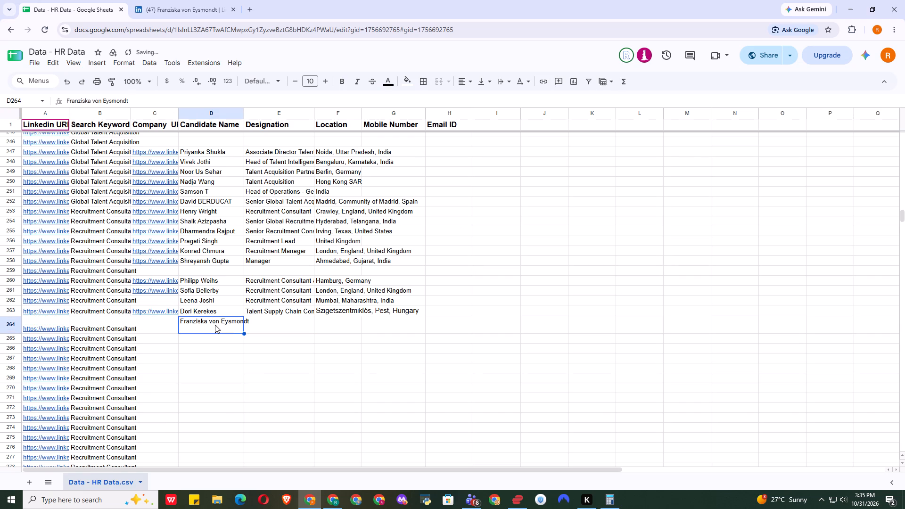
pyautogui.press('BackSpace')
pyautogui.click(250, 375)
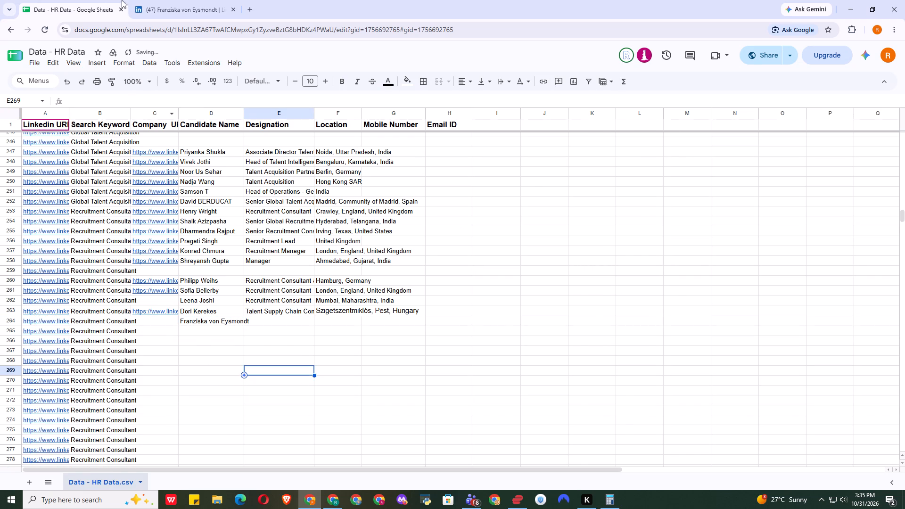
# Copy the location Greater London, England, United Kingdom from the profile into the Location cell of row 264.
pyautogui.click(157, 4)
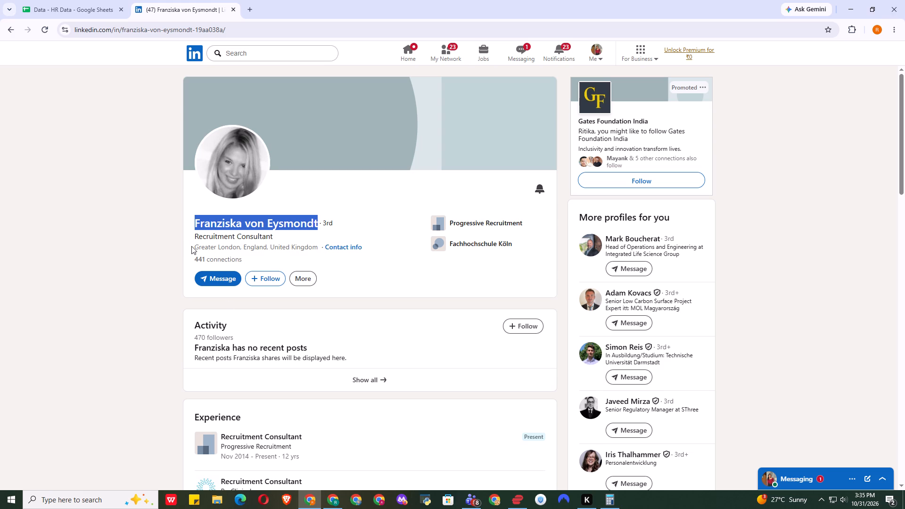
pyautogui.moveTo(192, 246); pyautogui.dragTo(321, 249)
pyautogui.hotkey('ctrl', 'c')
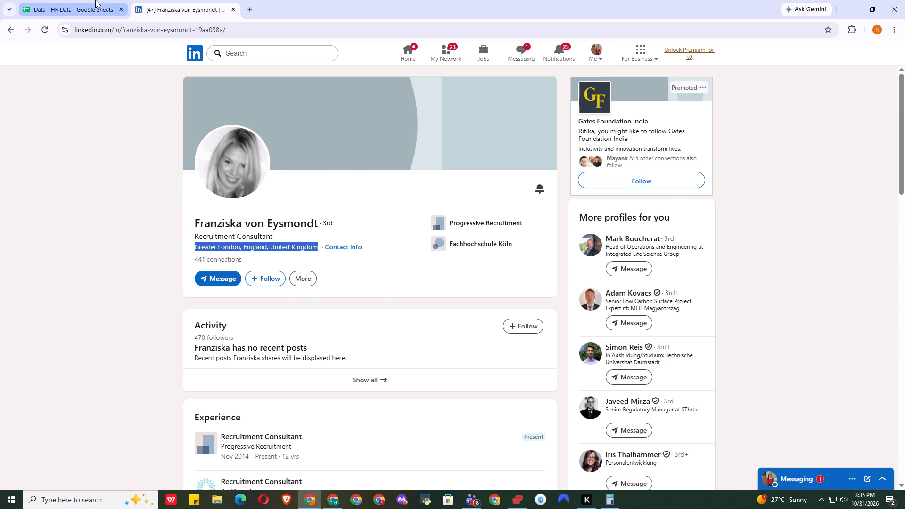
pyautogui.click(95, 0)
pyautogui.doubleClick(319, 321)
pyautogui.hotkey('ctrl', 'v')
pyautogui.click(331, 353)
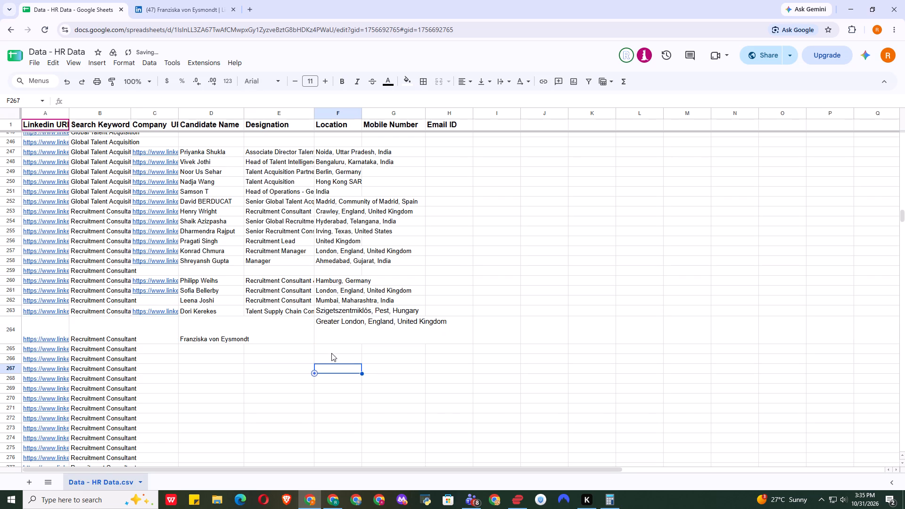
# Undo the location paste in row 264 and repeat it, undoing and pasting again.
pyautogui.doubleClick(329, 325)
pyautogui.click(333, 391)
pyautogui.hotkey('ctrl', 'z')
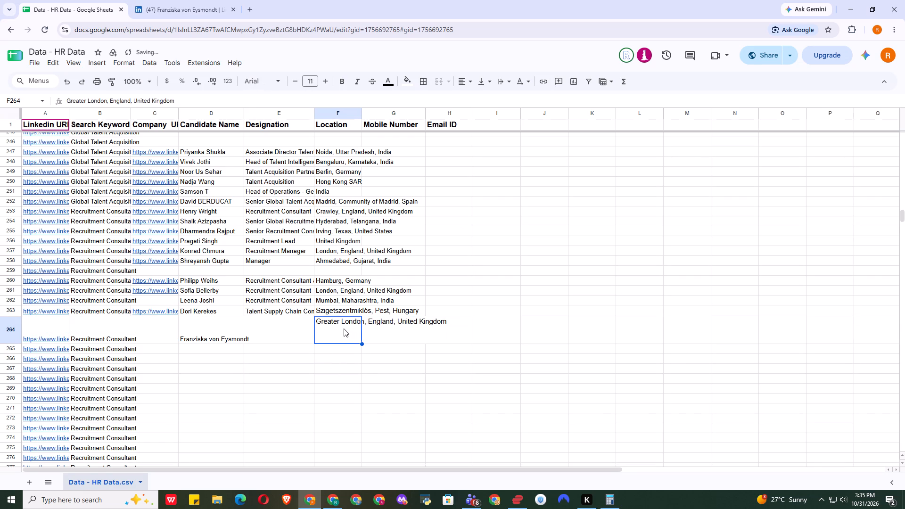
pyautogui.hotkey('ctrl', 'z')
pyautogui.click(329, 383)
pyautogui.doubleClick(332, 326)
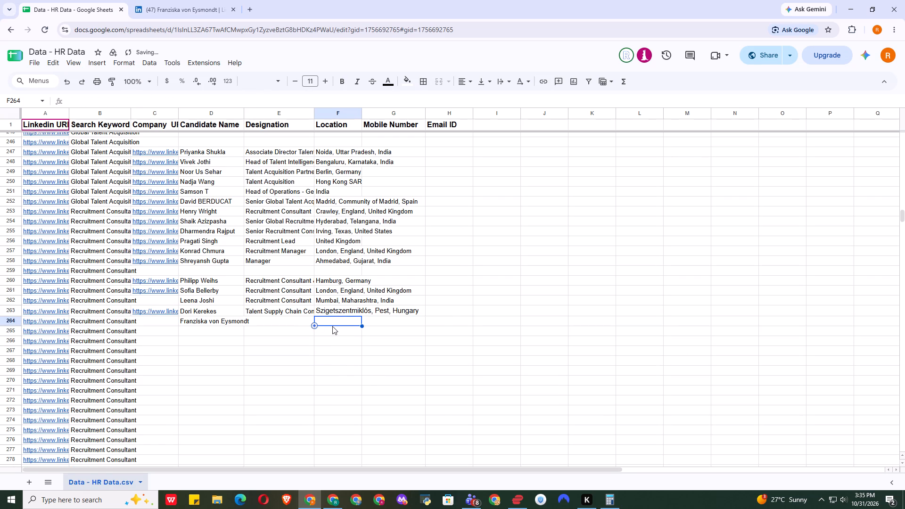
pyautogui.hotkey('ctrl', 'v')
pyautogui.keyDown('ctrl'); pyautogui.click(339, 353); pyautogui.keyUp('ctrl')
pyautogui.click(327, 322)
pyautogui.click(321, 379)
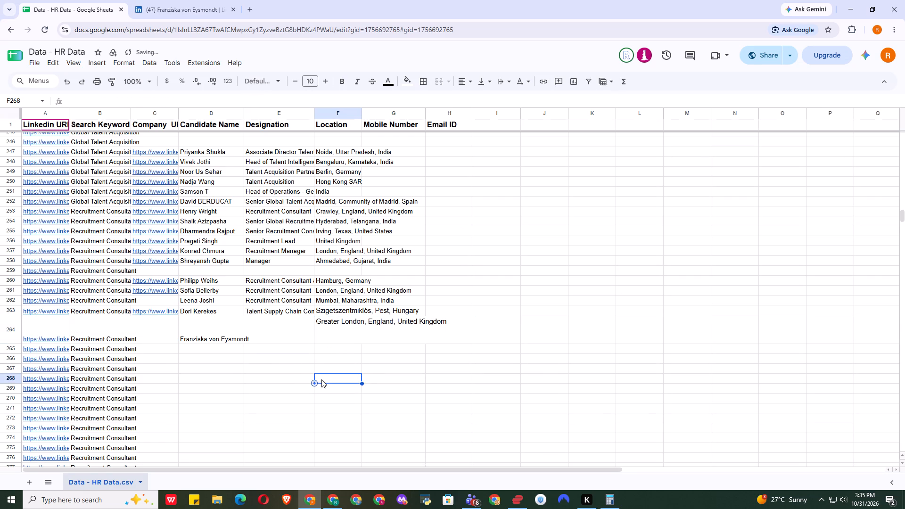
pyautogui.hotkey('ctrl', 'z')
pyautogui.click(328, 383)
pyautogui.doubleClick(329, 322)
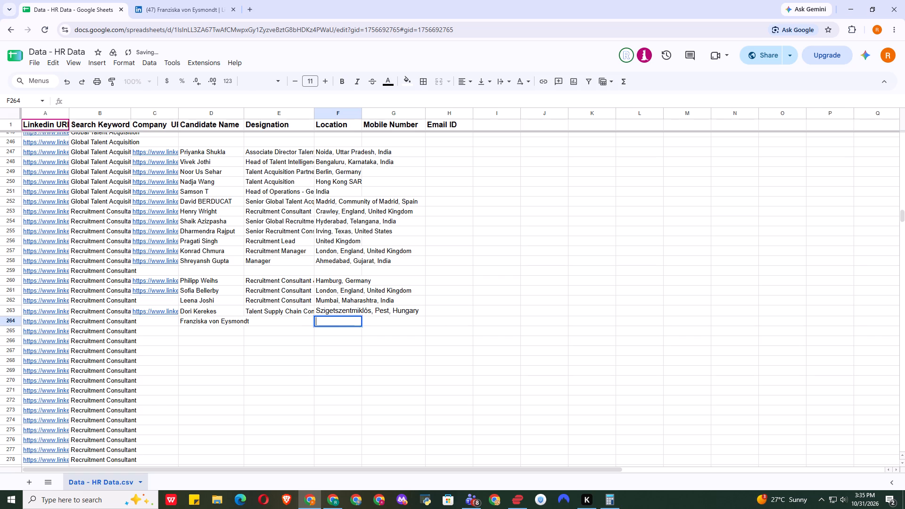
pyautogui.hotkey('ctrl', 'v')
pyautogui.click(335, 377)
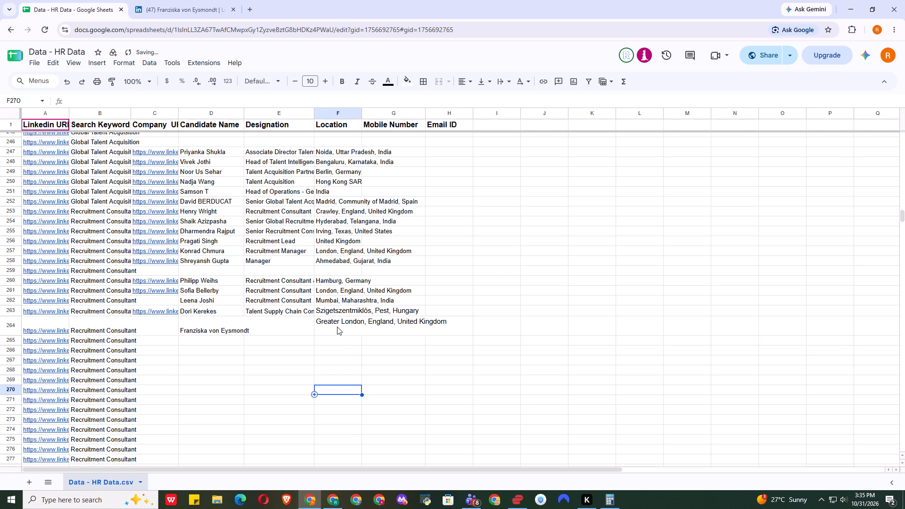
# Remove the extra line breaks after United Kingdom in the Location cell of row 264.
pyautogui.doubleClick(337, 327)
pyautogui.press('BackSpace')
pyautogui.press('BackSpace')
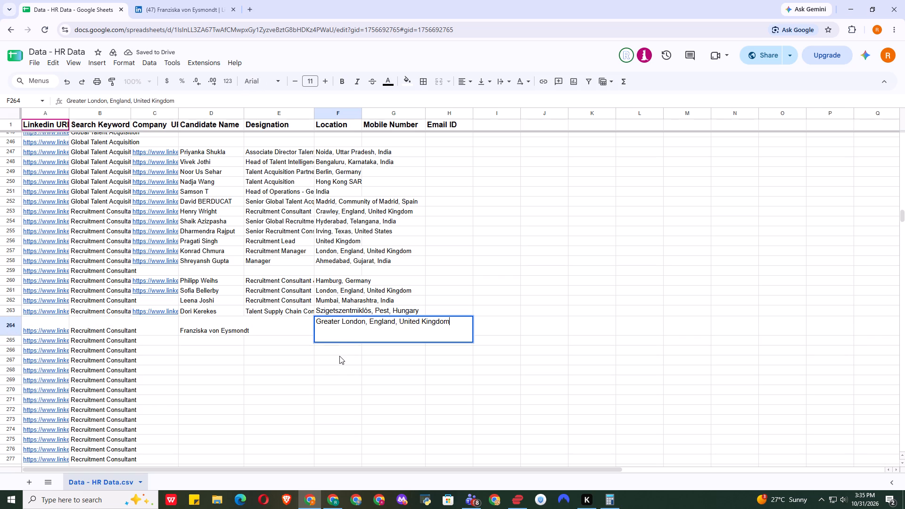
pyautogui.press('BackSpace')
pyautogui.press('m')
pyautogui.click(337, 349)
# Set the font size of the Location cells in rows 263 and 264 to 10.
pyautogui.moveTo(337, 324); pyautogui.dragTo(339, 313)
pyautogui.click(291, 78)
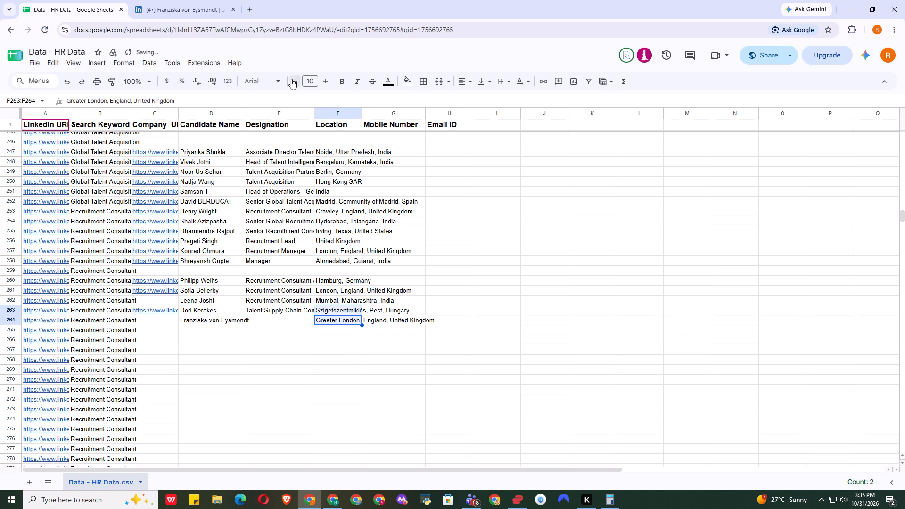
pyautogui.click(299, 332)
# Copy the current job title Recruitment Consultant from the profile's Experience section into the Designation cell of row 264.
pyautogui.click(164, 4)
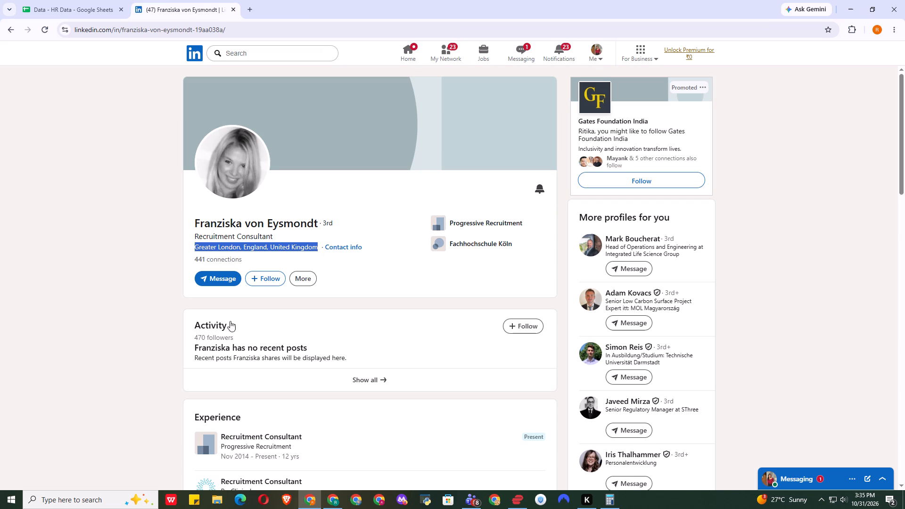
pyautogui.scroll(-3, 351, 319)
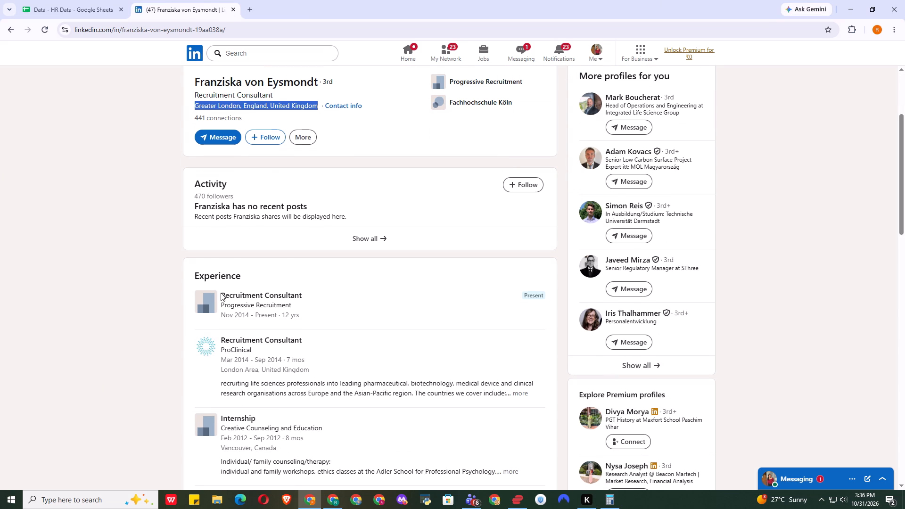
pyautogui.moveTo(221, 293); pyautogui.dragTo(305, 295)
pyautogui.hotkey('ctrl', 'c')
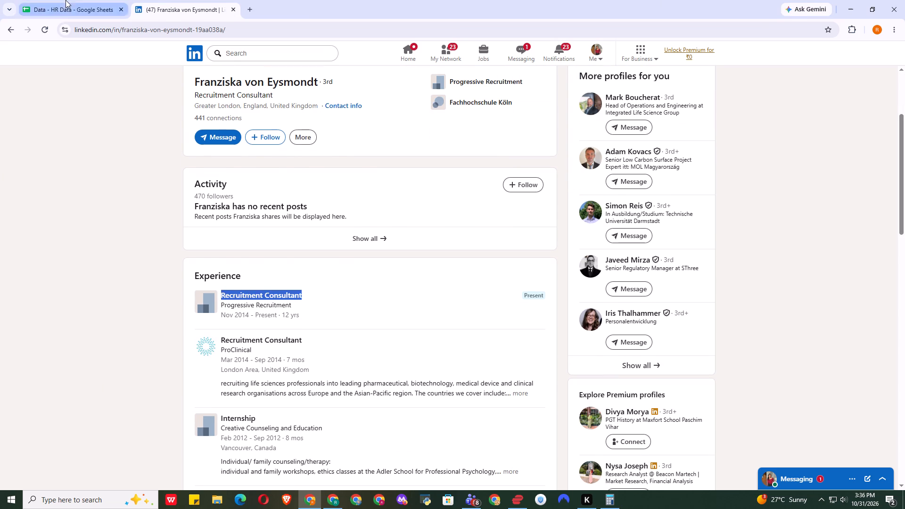
pyautogui.click(66, 0)
pyautogui.click(277, 321)
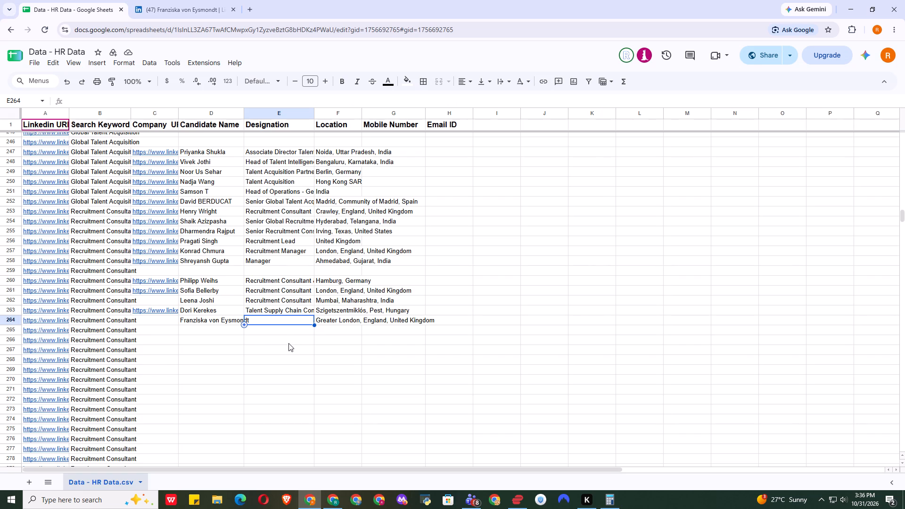
pyautogui.click(284, 342)
pyautogui.doubleClick(283, 320)
pyautogui.hotkey('ctrl', 'v')
pyautogui.click(279, 353)
# Check the profile's Experience section for a company page link on the current Progressive Recruitment entry.
pyautogui.click(177, 0)
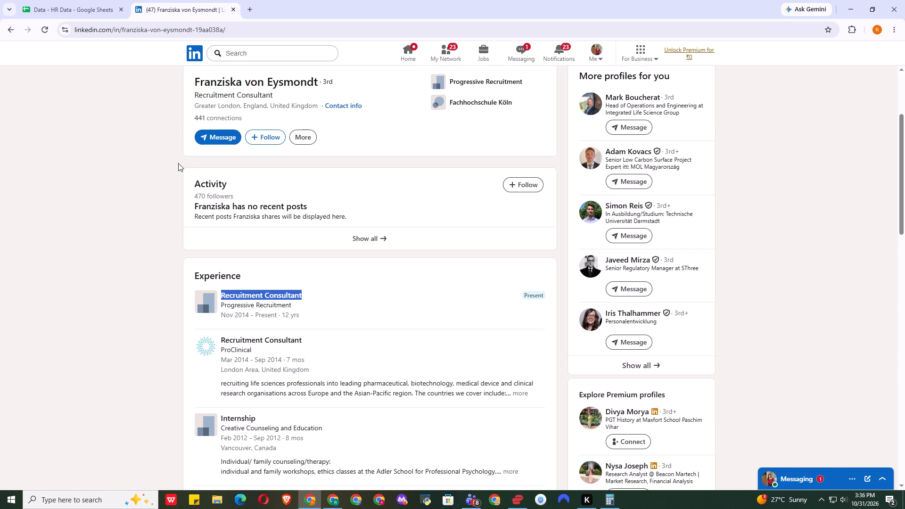
pyautogui.scroll(-2, 326, 261)
pyautogui.scroll(2, 326, 261)
pyautogui.scroll(2, 310, 214)
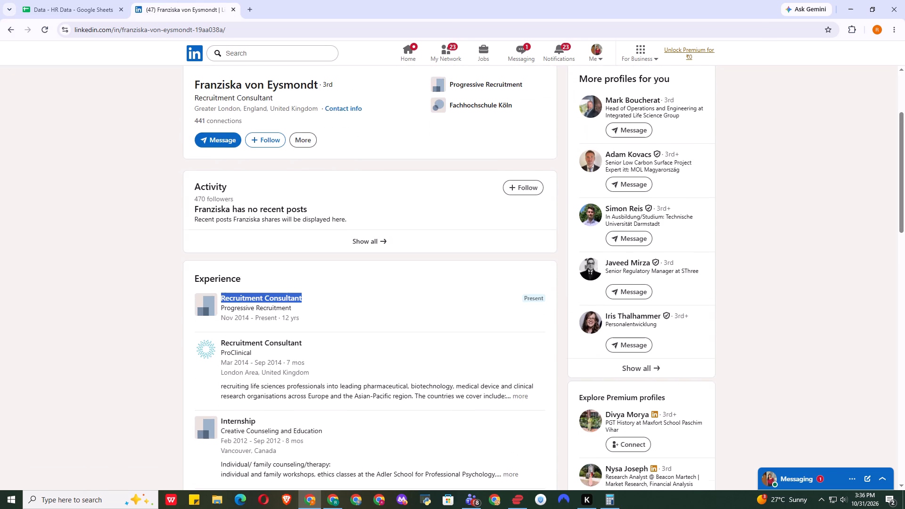
pyautogui.scroll(-2, 270, 323)
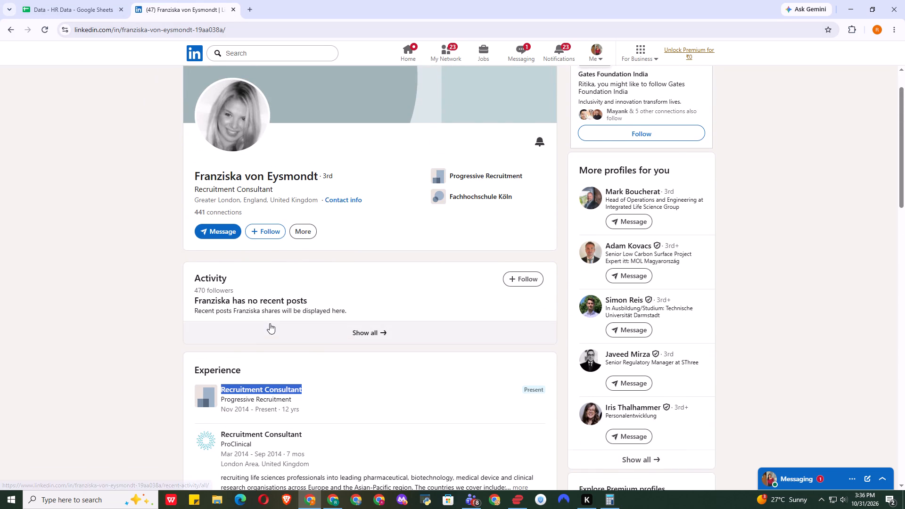
pyautogui.scroll(-1, 270, 323)
pyautogui.click(207, 261)
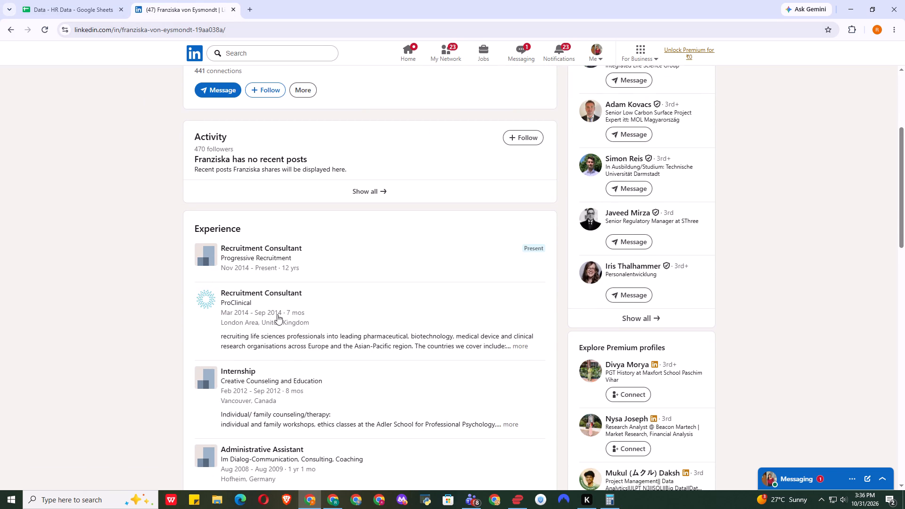
pyautogui.click(38, 3)
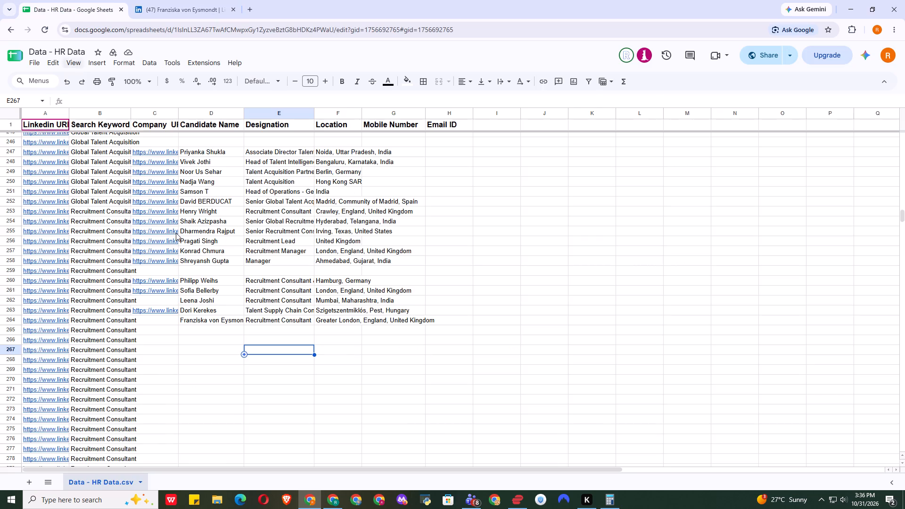
pyautogui.click(165, 0)
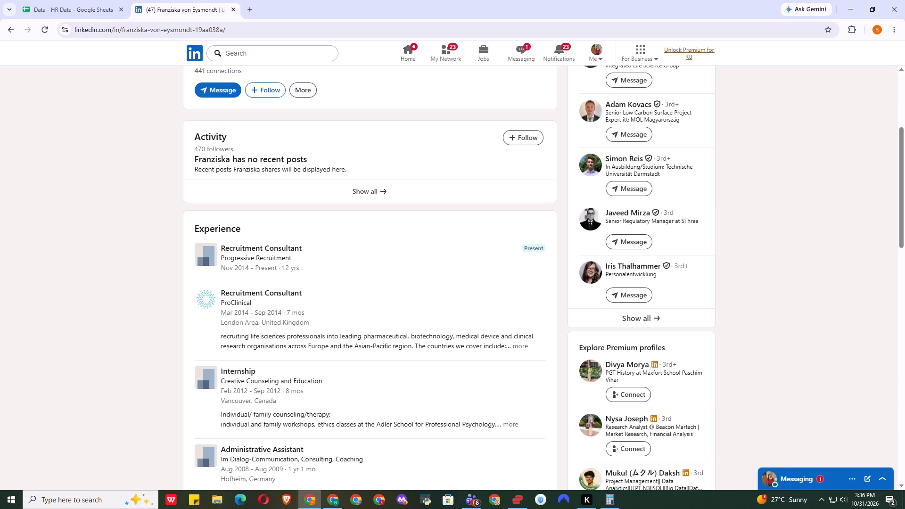
pyautogui.click(179, 253)
pyautogui.tripleClick(208, 255)
pyautogui.click(212, 260)
# Open the LinkedIn profile linked in the Linkedin URL cell of row 265.
pyautogui.click(61, 0)
pyautogui.click(174, 329)
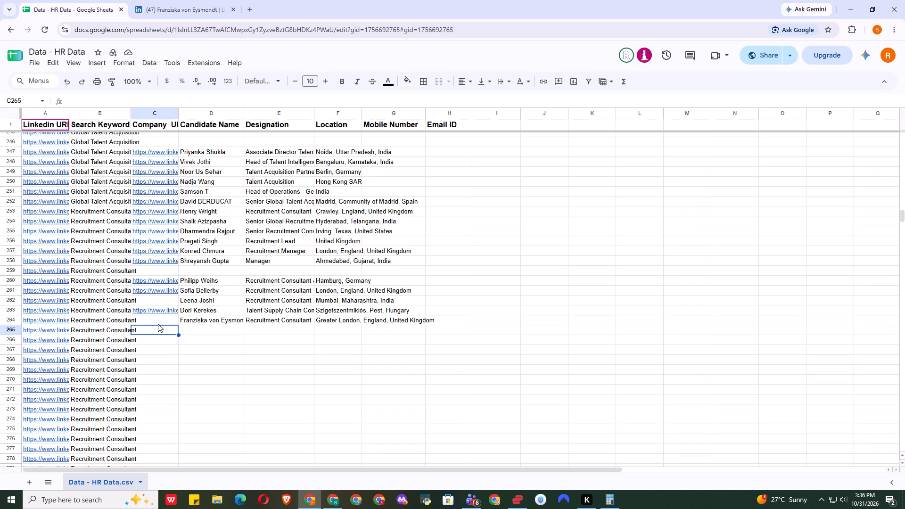
pyautogui.click(53, 327)
pyautogui.hotkey('ctrl', 'c')
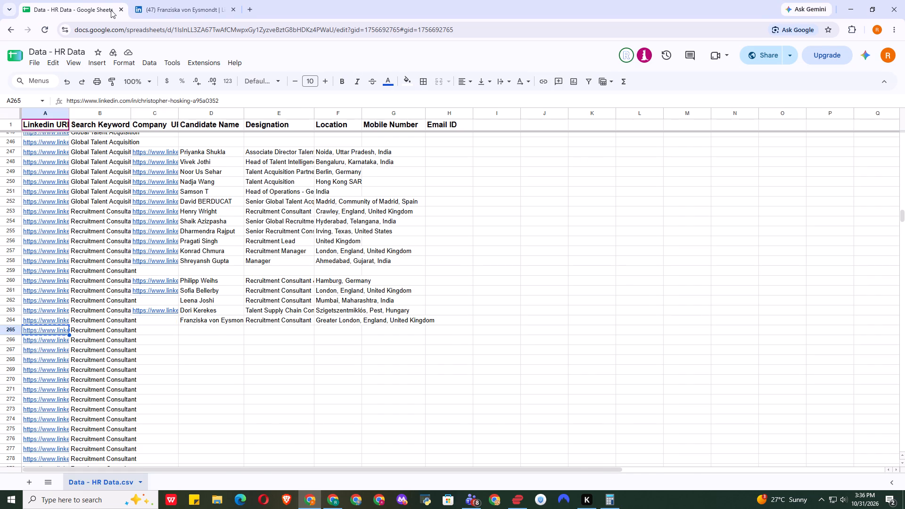
pyautogui.click(176, 0)
pyautogui.moveTo(235, 28); pyautogui.dragTo(0, 74)
pyautogui.hotkey('ctrl', 'v')
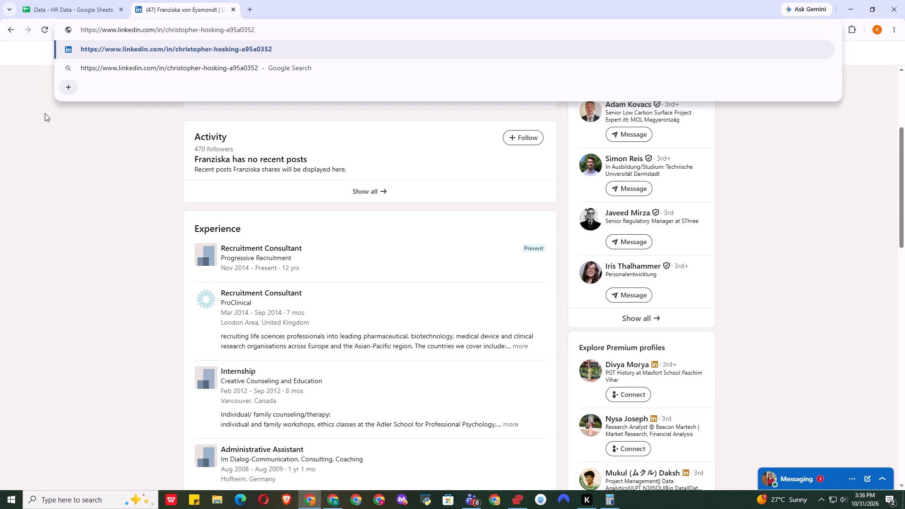
pyautogui.press('Return')
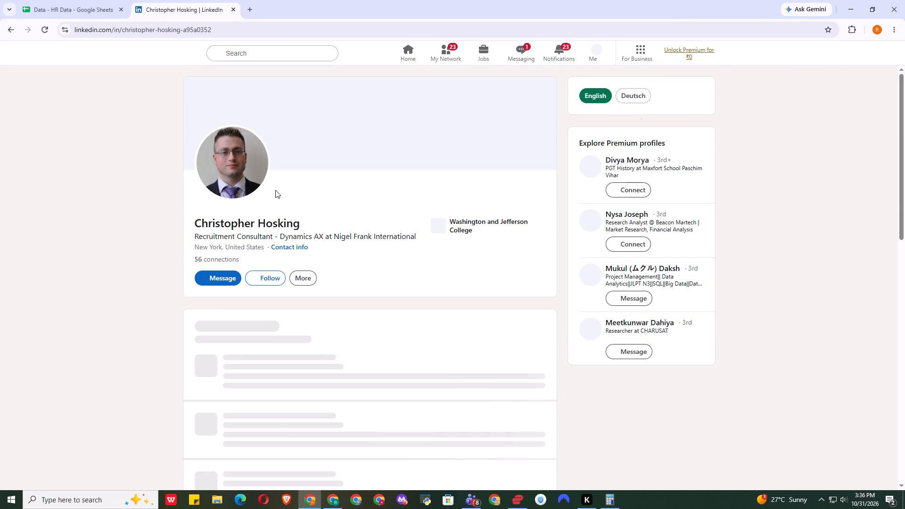
# Copy the candidate's name from the profile header into the Candidate Name cell of row 265.
pyautogui.moveTo(196, 221); pyautogui.dragTo(322, 219)
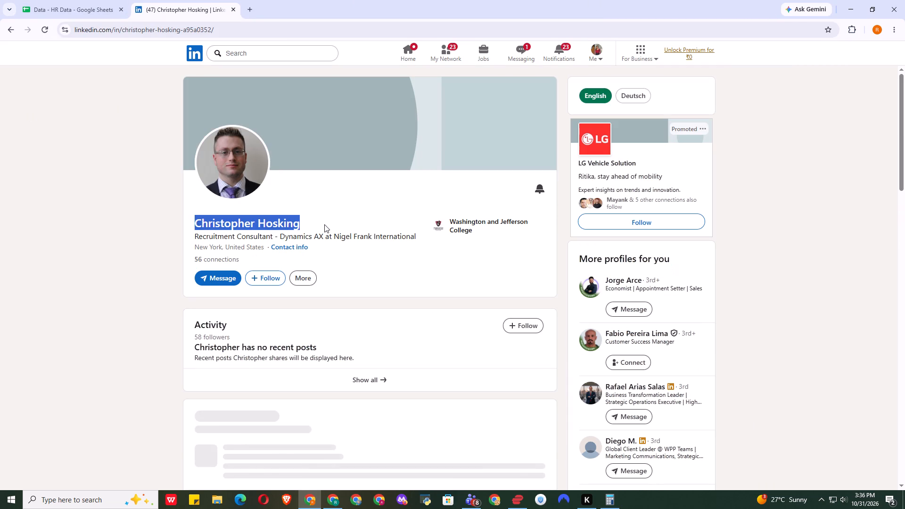
pyautogui.rightClick(283, 221)
pyautogui.click(327, 232)
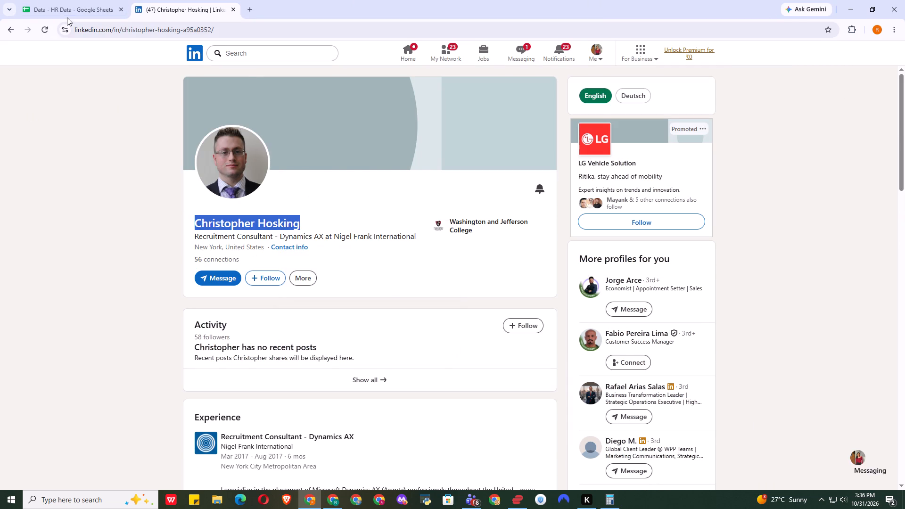
pyautogui.click(66, 17)
pyautogui.click(165, 320)
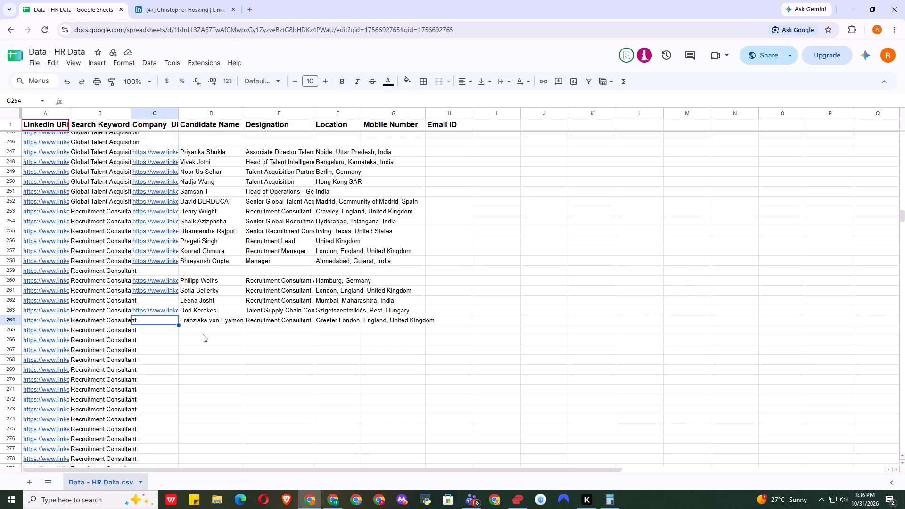
pyautogui.click(203, 334)
pyautogui.doubleClick(207, 333)
pyautogui.rightClick(207, 333)
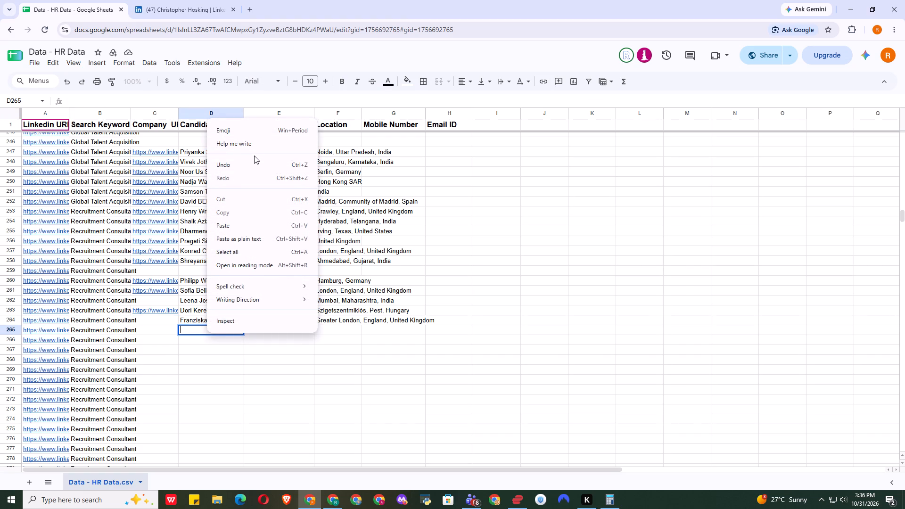
pyautogui.click(266, 227)
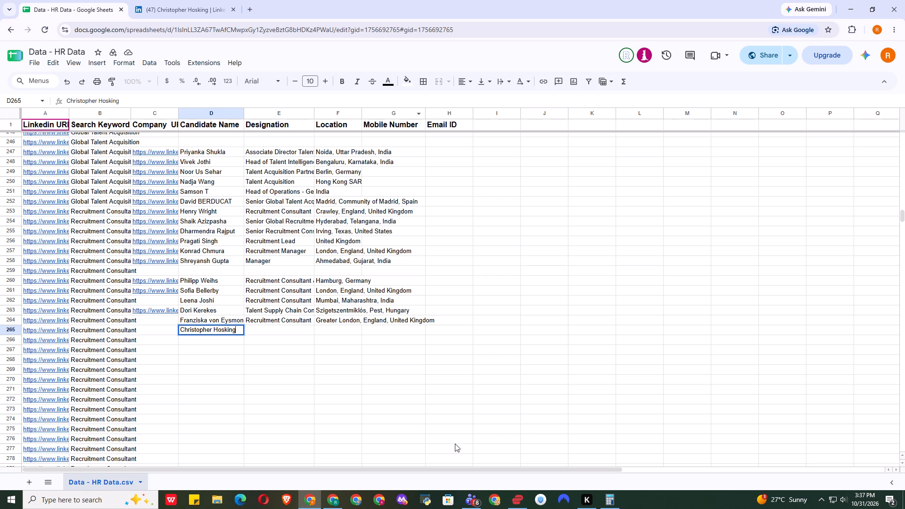
pyautogui.click(283, 284)
pyautogui.click(280, 323)
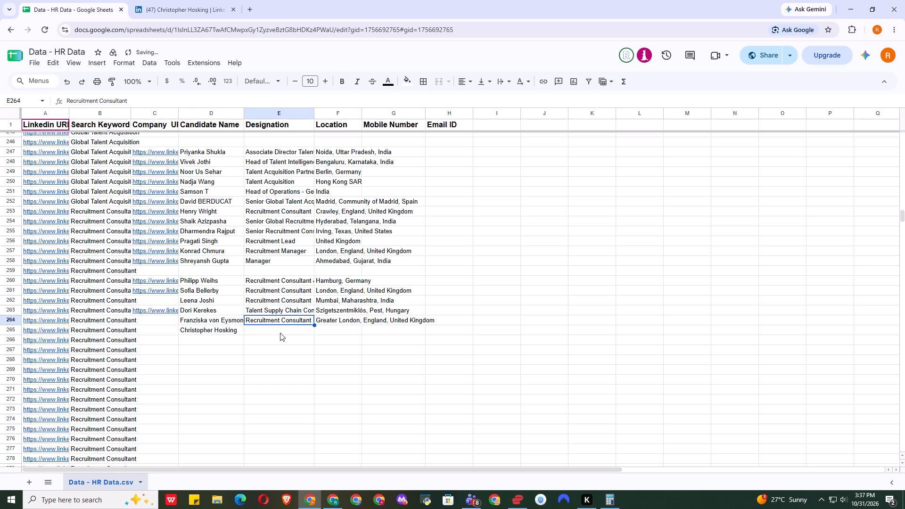
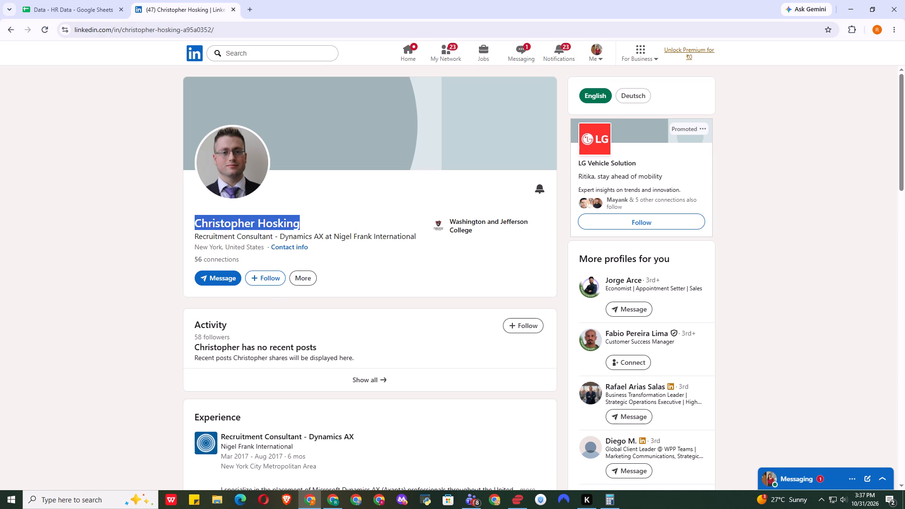
# Copy the location New York, United States from the profile header into the Mobile Number cell of row 265.
pyautogui.moveTo(197, 246); pyautogui.dragTo(265, 245)
pyautogui.hotkey('ctrl', 'c')
pyautogui.click(100, 0)
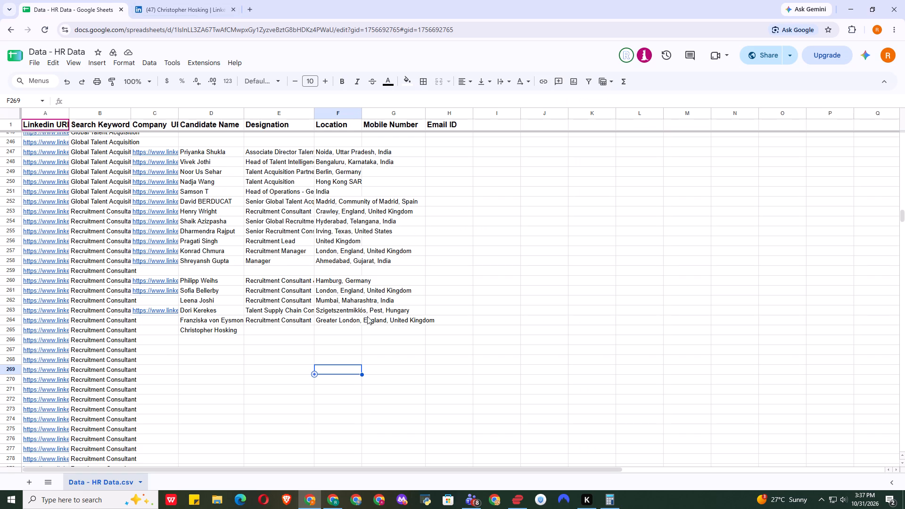
pyautogui.doubleClick(386, 330)
pyautogui.hotkey('ctrl', 'v')
pyautogui.click(395, 366)
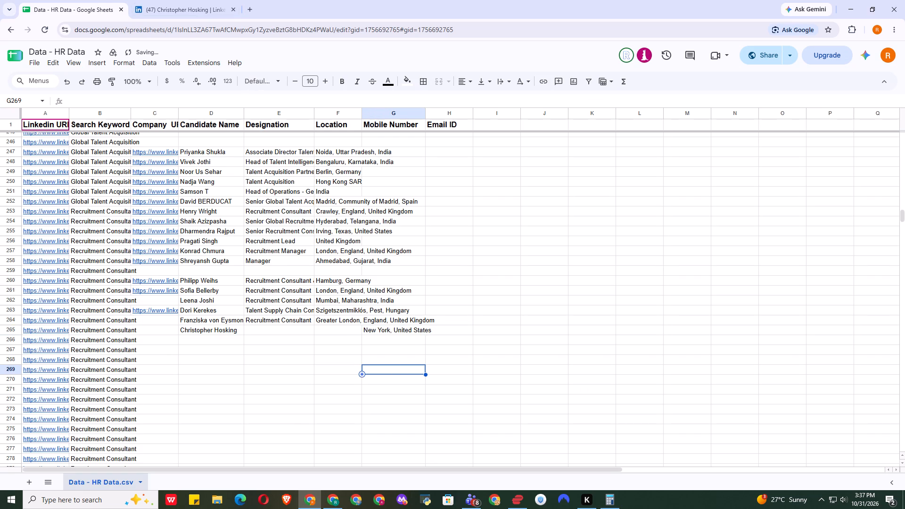
# Copy the job title Recruitment Consultant - Dynamics AX from the profile's Experience section into the Designation cell of row 265.
pyautogui.click(295, 402)
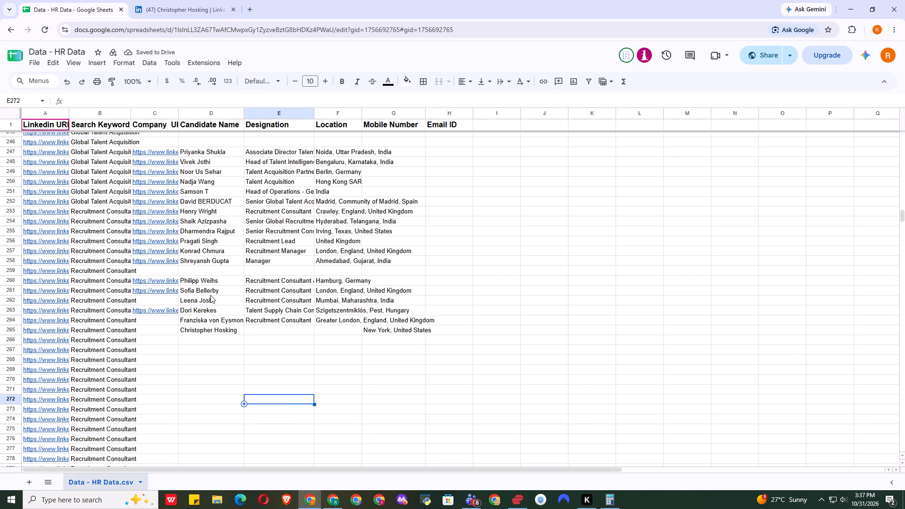
pyautogui.click(165, 0)
pyautogui.scroll(-2, 264, 284)
pyautogui.scroll(-1, 292, 328)
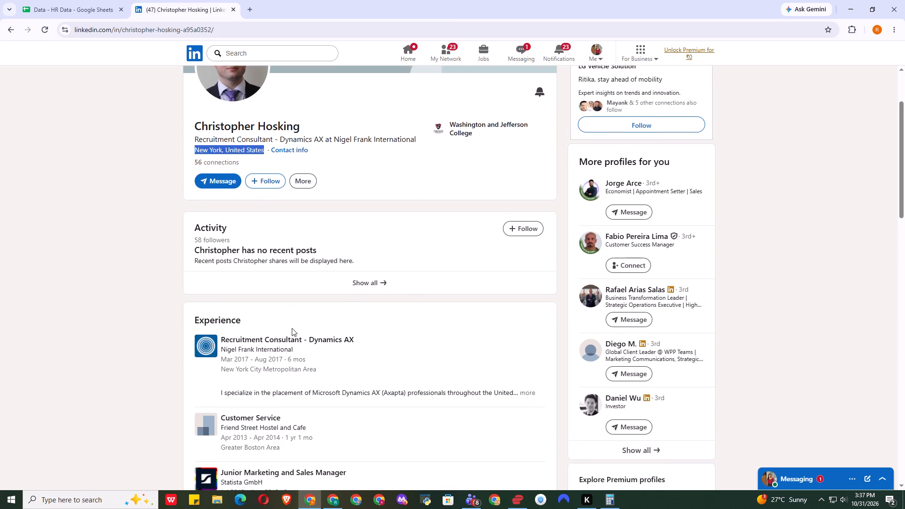
pyautogui.scroll(-1, 292, 328)
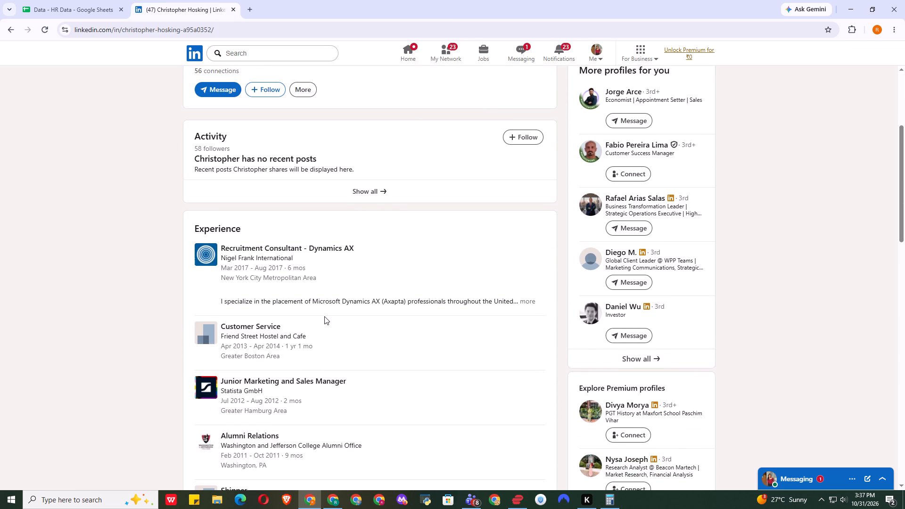
pyautogui.scroll(-1, 322, 320)
pyautogui.moveTo(220, 198); pyautogui.dragTo(230, 200)
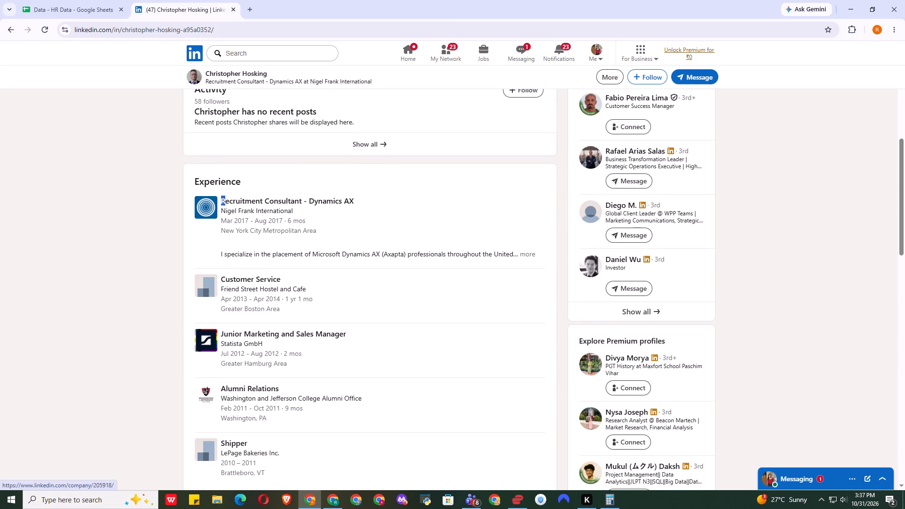
pyautogui.moveTo(230, 200); pyautogui.dragTo(362, 201)
pyautogui.hotkey('ctrl', 'c')
pyautogui.click(44, 0)
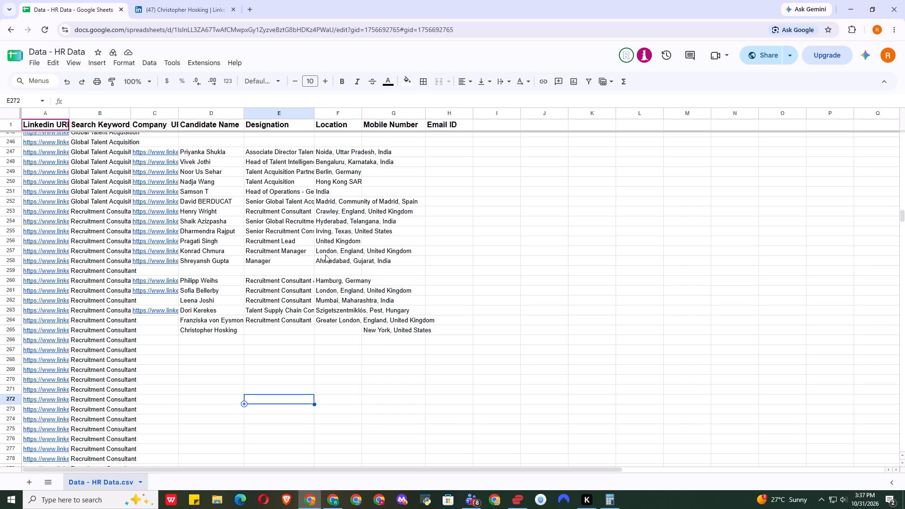
pyautogui.doubleClick(288, 328)
pyautogui.hotkey('ctrl', 'v')
pyautogui.click(301, 377)
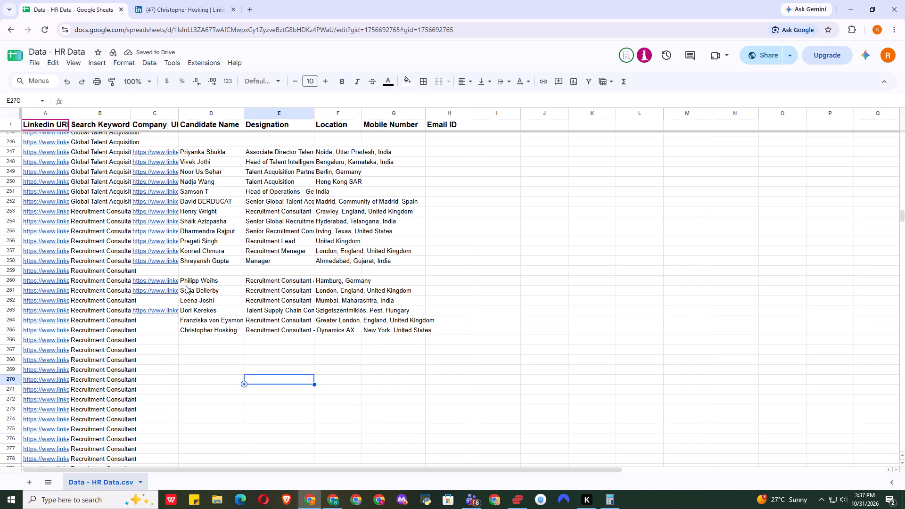
# Open the Nigel Frank International company page from the Experience section and copy its URL into the company URL cell of row 265.
pyautogui.click(178, 0)
pyautogui.click(206, 208)
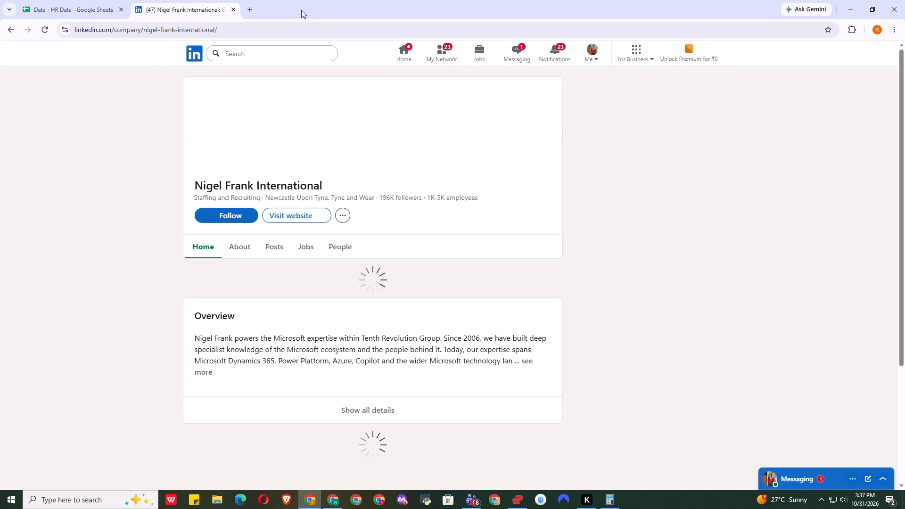
pyautogui.moveTo(277, 30); pyautogui.dragTo(0, 103)
pyautogui.hotkey('ctrl', 'c')
pyautogui.click(88, 10)
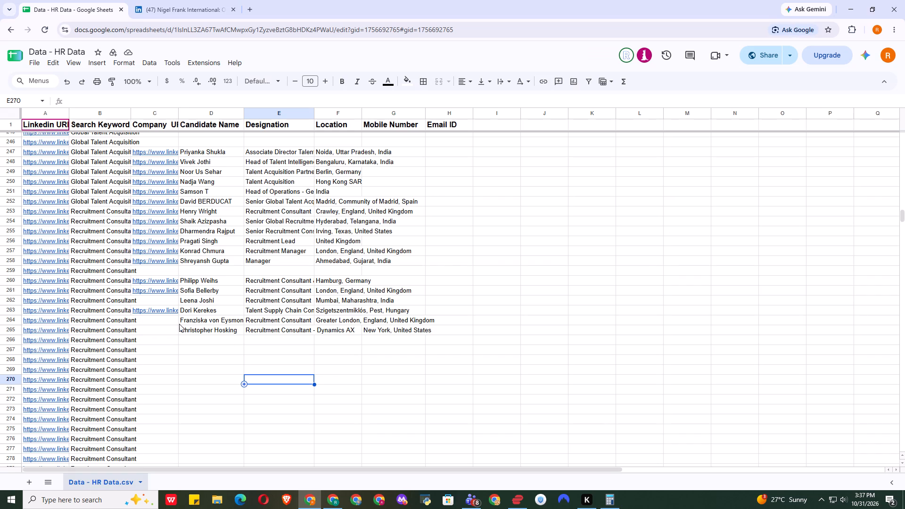
pyautogui.doubleClick(168, 326)
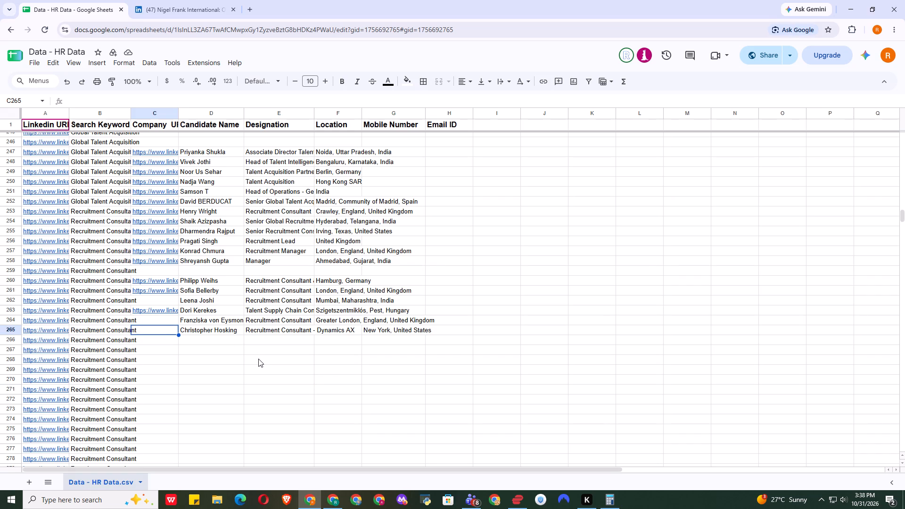
pyautogui.click(258, 359)
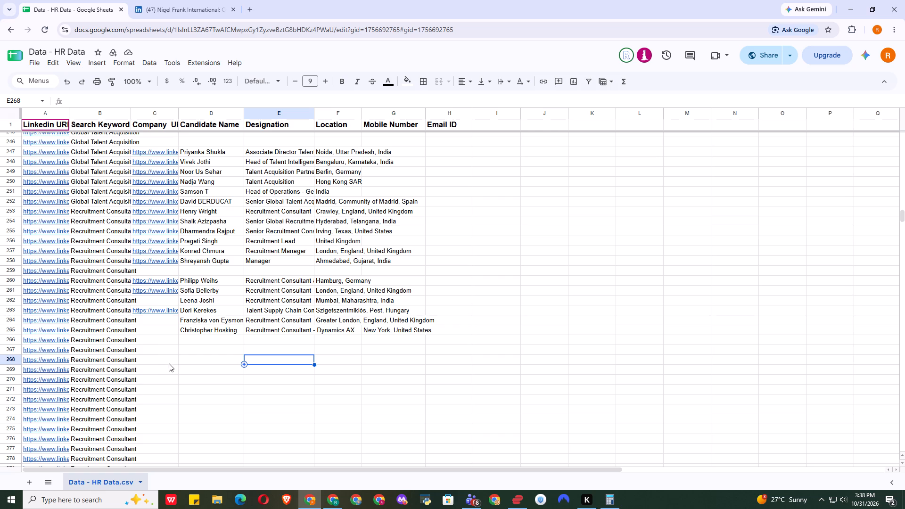
pyautogui.doubleClick(154, 331)
pyautogui.hotkey('ctrl', 'v')
pyautogui.click(306, 319)
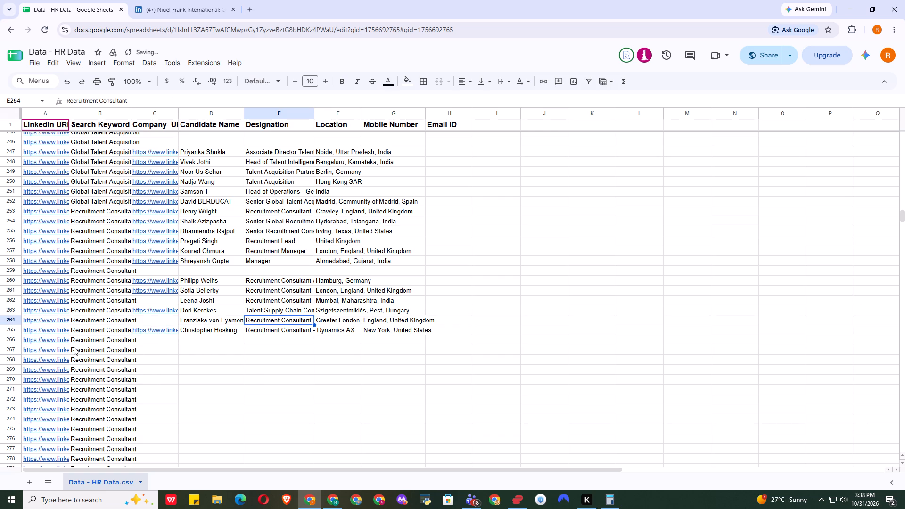
# Open the LinkedIn profile linked in the Linkedin URL cell of row 266.
pyautogui.click(44, 340)
pyautogui.hotkey('ctrl', 'c')
pyautogui.click(194, 5)
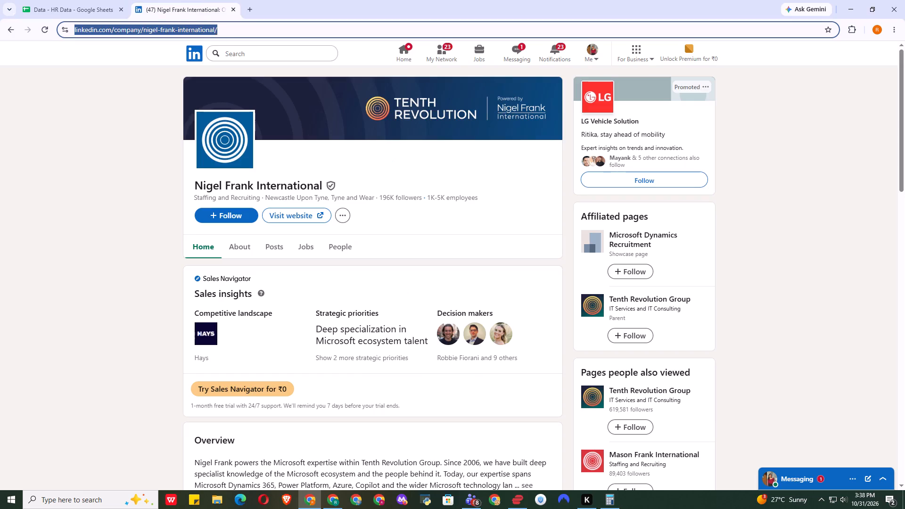
pyautogui.moveTo(236, 31); pyautogui.dragTo(29, 61)
pyautogui.hotkey('ctrl', 'v')
pyautogui.press('Return')
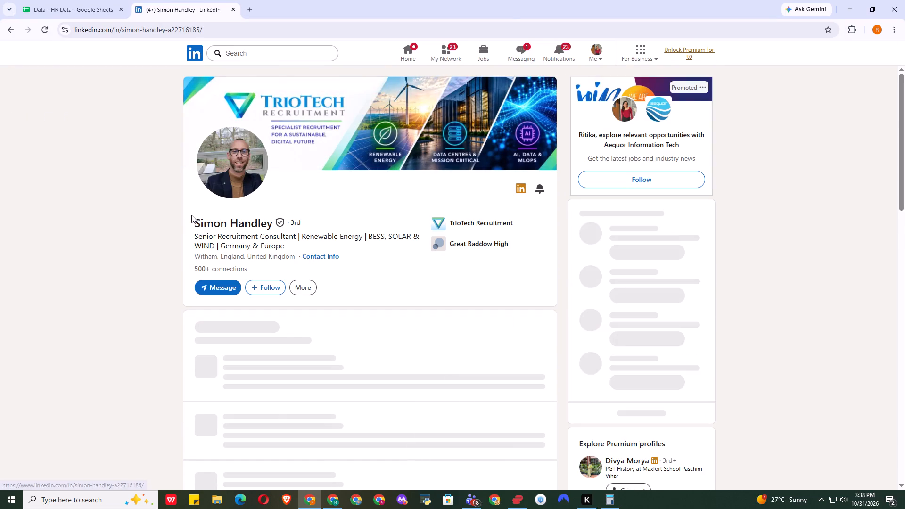
# Copy the candidate's name from the profile header into the Candidate Name cell of row 266.
pyautogui.moveTo(191, 217); pyautogui.dragTo(273, 223)
pyautogui.hotkey('ctrl', 'c')
pyautogui.click(71, 20)
pyautogui.click(86, 0)
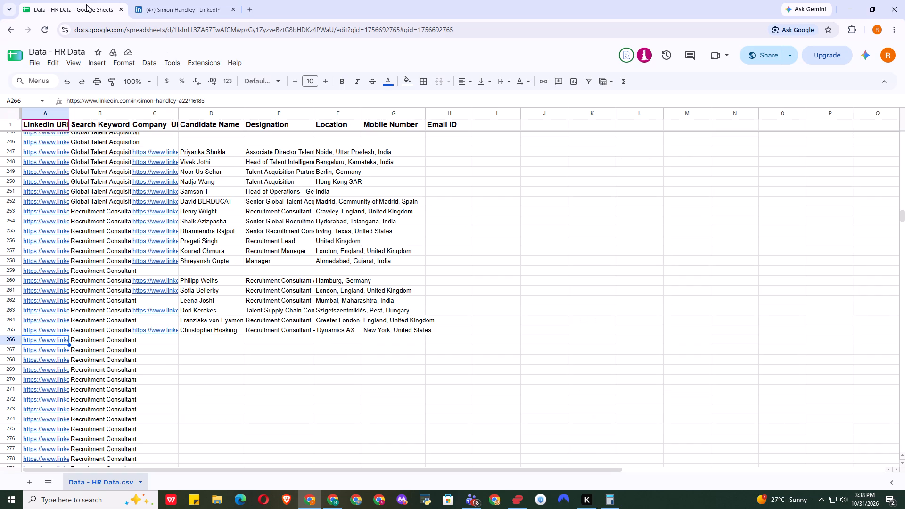
pyautogui.doubleClick(212, 338)
pyautogui.hotkey('ctrl', 'v')
pyautogui.click(217, 391)
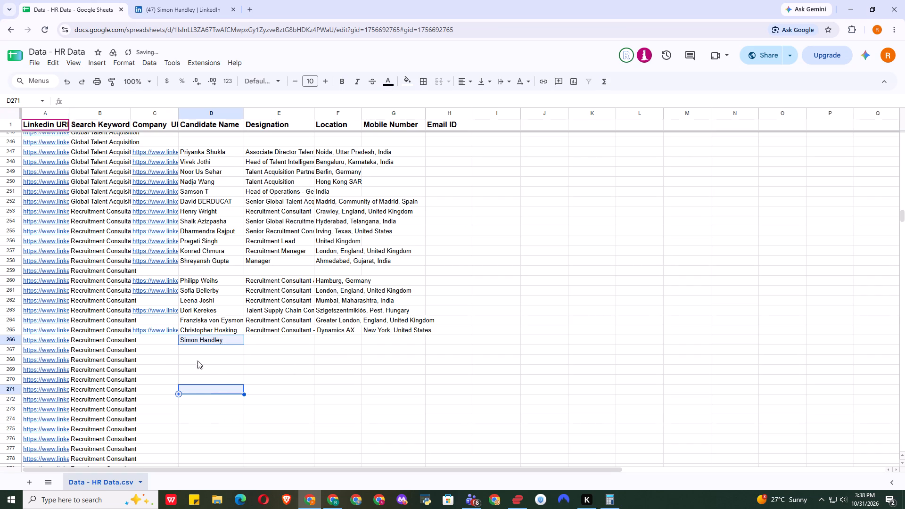
# Copy the location Witham, England, United Kingdom from the profile header into the Mobile Number cell of row 266.
pyautogui.click(169, 7)
pyautogui.scroll(-8, 303, 263)
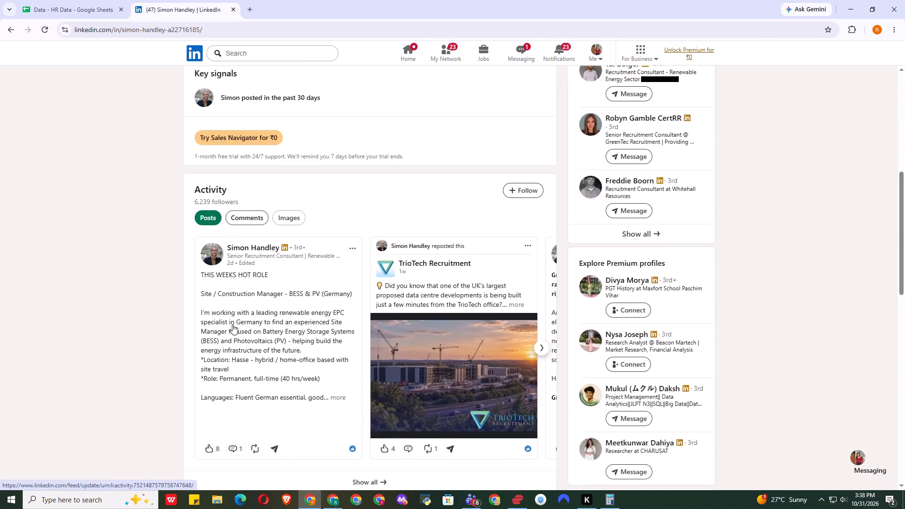
pyautogui.scroll(-4, 226, 309)
pyautogui.scroll(6, 272, 219)
pyautogui.scroll(4, 232, 226)
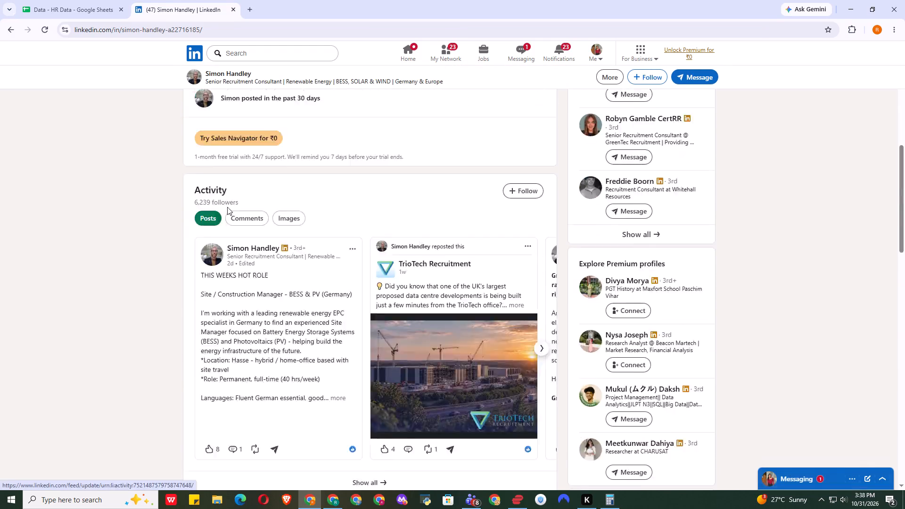
pyautogui.moveTo(192, 160); pyautogui.dragTo(296, 164)
pyautogui.hotkey('ctrl', 'c')
pyautogui.click(27, 4)
pyautogui.doubleClick(375, 337)
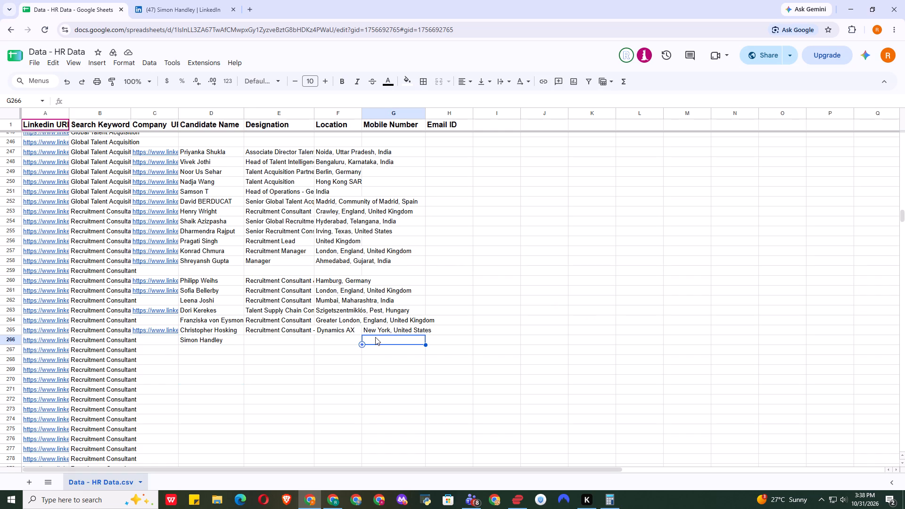
pyautogui.hotkey('ctrl', 'v')
pyautogui.click(366, 372)
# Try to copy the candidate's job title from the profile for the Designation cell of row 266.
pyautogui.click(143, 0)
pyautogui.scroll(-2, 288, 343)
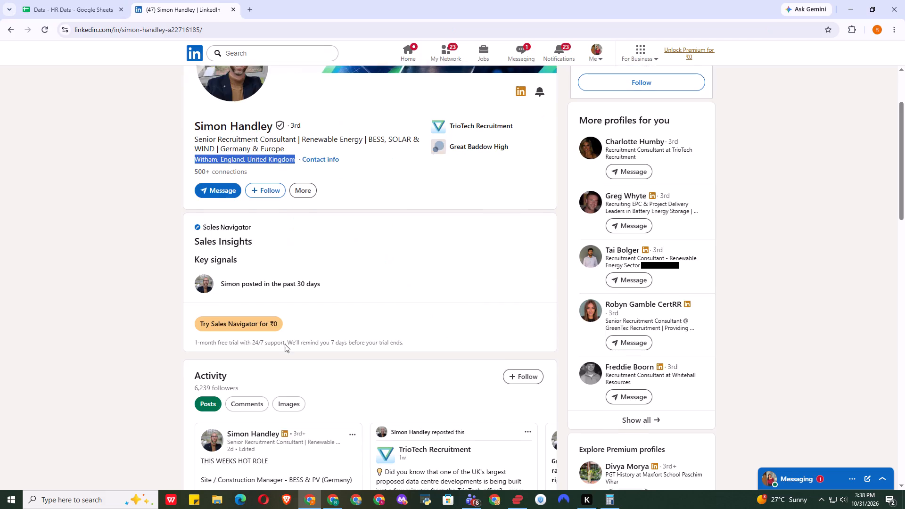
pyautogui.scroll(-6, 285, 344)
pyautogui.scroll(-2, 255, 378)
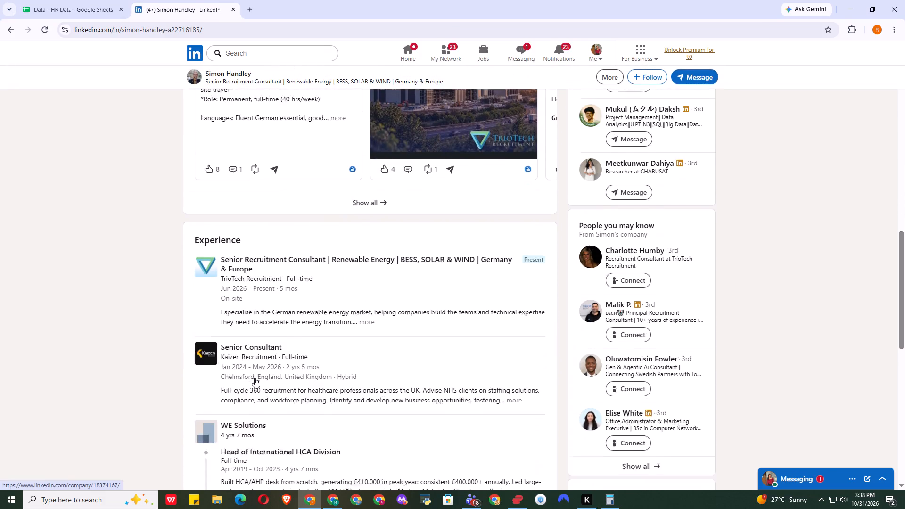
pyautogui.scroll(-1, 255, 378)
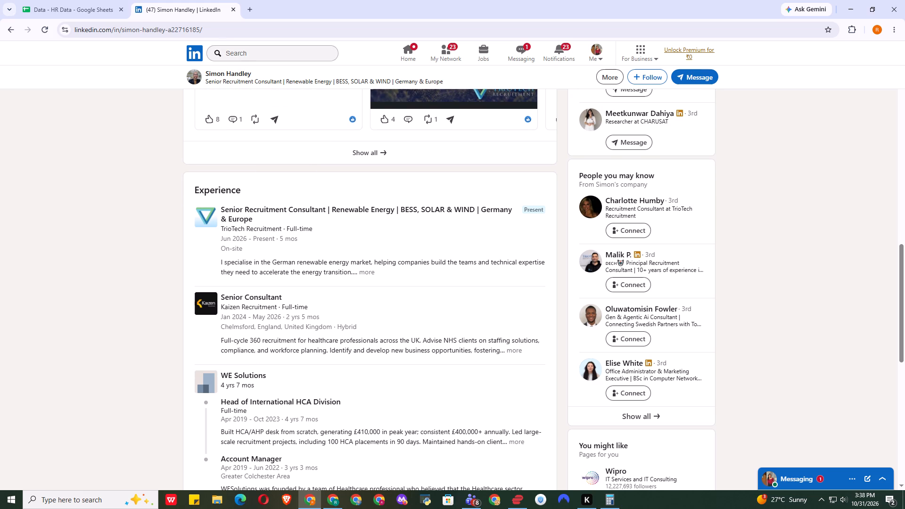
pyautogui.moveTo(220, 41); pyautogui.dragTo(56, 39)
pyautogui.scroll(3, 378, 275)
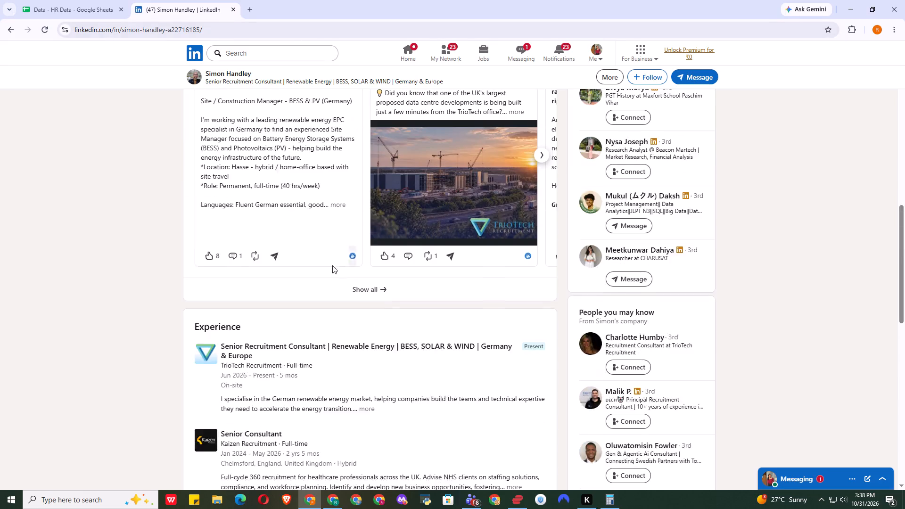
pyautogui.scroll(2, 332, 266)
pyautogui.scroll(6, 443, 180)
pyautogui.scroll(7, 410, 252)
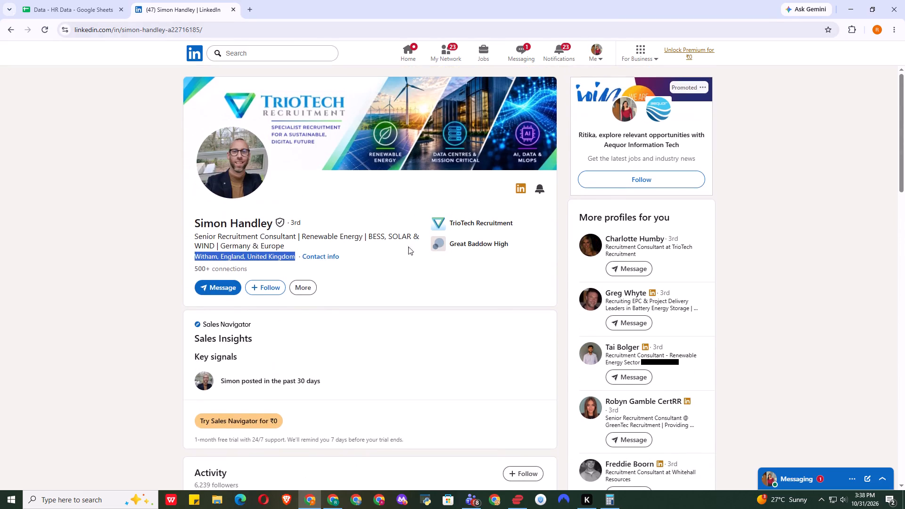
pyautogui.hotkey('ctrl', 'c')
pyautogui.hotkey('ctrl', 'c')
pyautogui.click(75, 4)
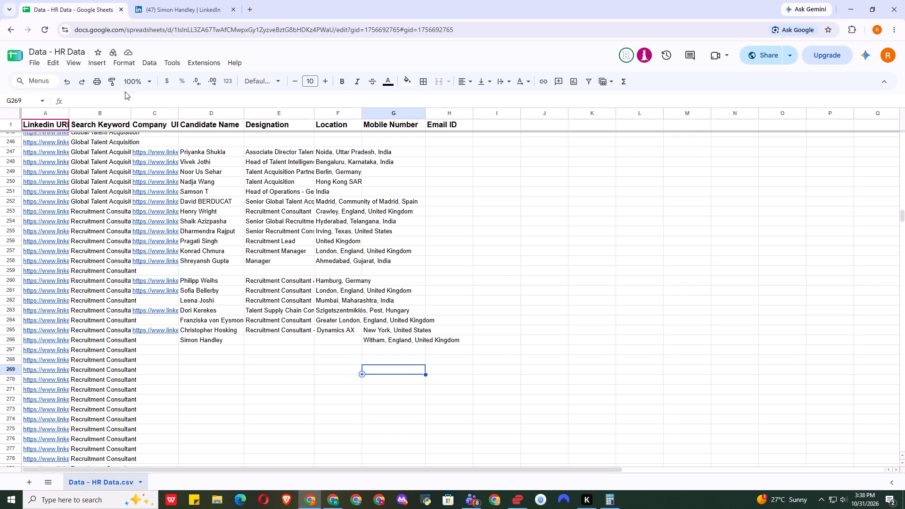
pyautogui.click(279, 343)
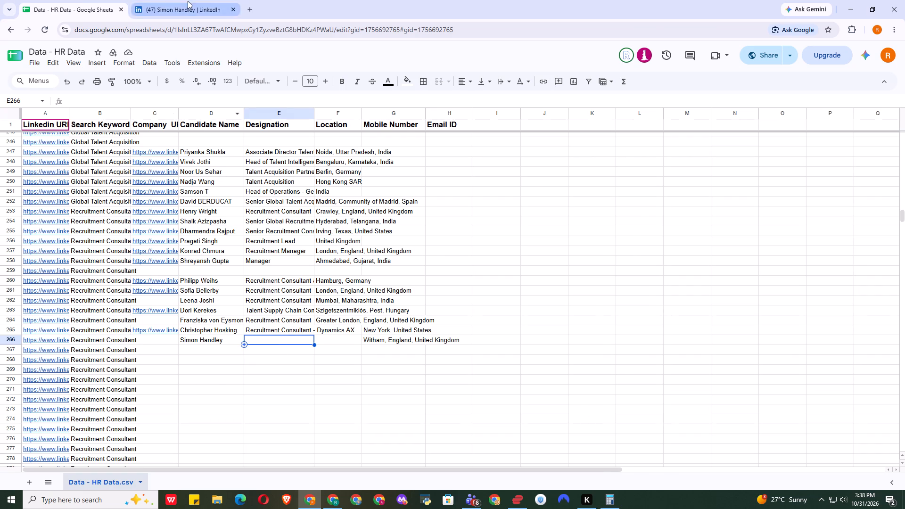
# Copy the TrioTech Recruitment job title, Senior Recruitment Consultant | Renewable Energy | BESS, SOLAR & WIND | Germany & Europe, into row 266's Designation cell.
pyautogui.click(188, 1)
pyautogui.scroll(-10, 404, 405)
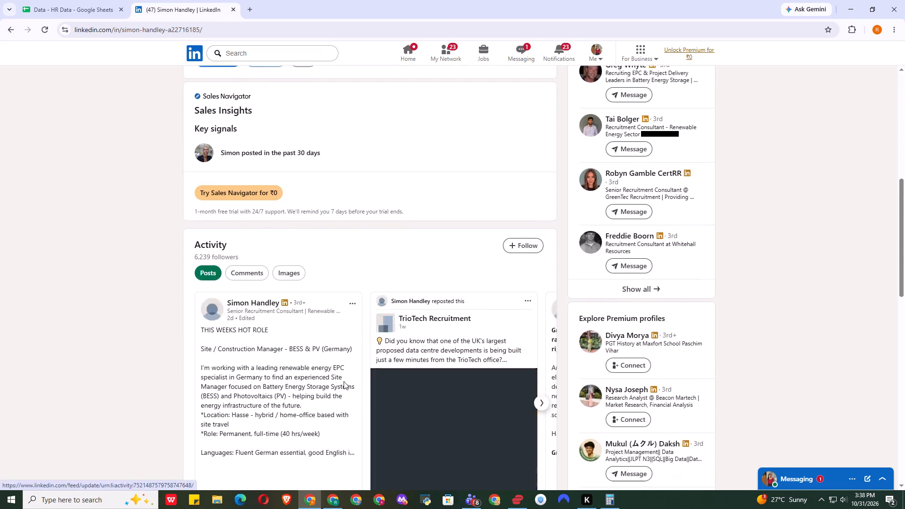
pyautogui.moveTo(219, 346); pyautogui.dragTo(223, 347)
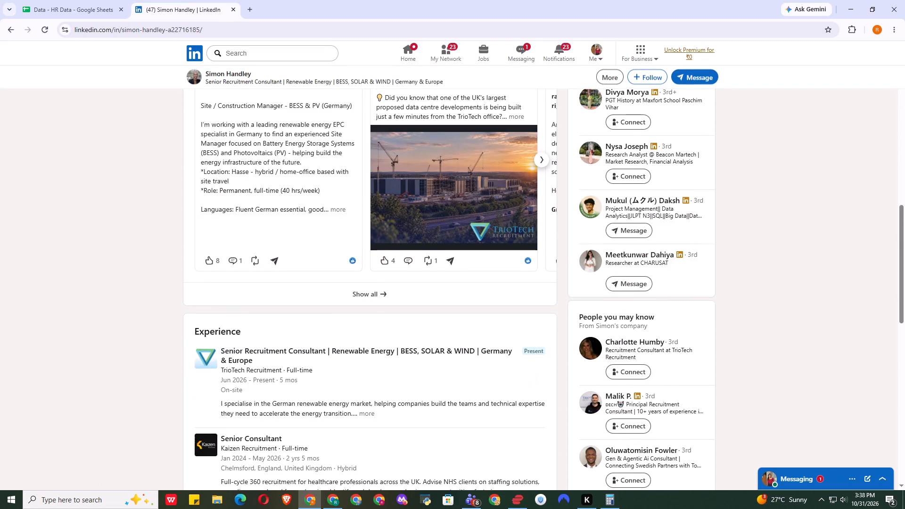
pyautogui.moveTo(223, 347); pyautogui.dragTo(259, 357)
pyautogui.hotkey('ctrl', 'c')
pyautogui.hotkey('ctrl', 'c')
pyautogui.click(90, 21)
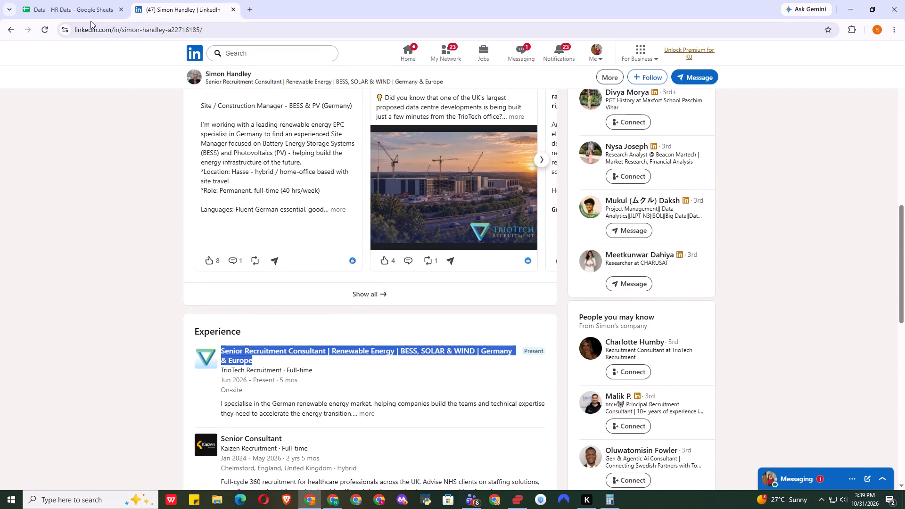
pyautogui.click(86, 8)
pyautogui.click(258, 382)
pyautogui.doubleClick(271, 338)
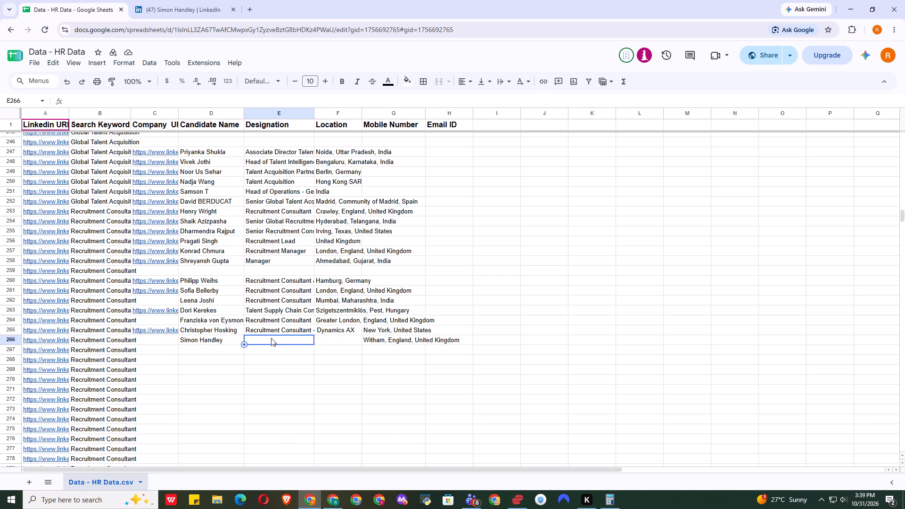
pyautogui.hotkey('ctrl', 'v')
pyautogui.click(387, 407)
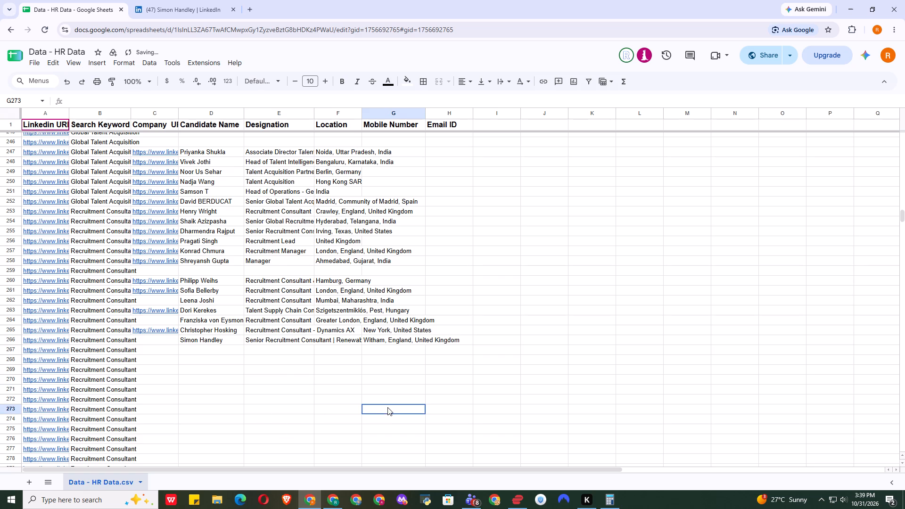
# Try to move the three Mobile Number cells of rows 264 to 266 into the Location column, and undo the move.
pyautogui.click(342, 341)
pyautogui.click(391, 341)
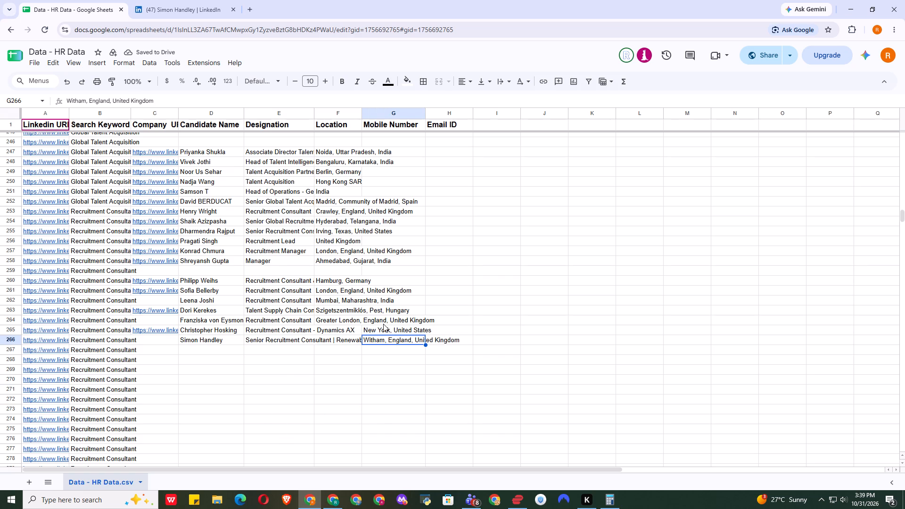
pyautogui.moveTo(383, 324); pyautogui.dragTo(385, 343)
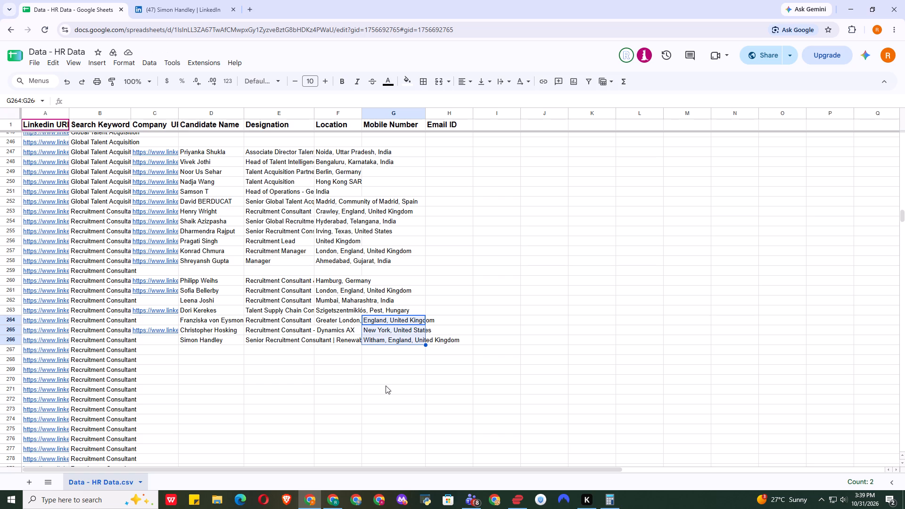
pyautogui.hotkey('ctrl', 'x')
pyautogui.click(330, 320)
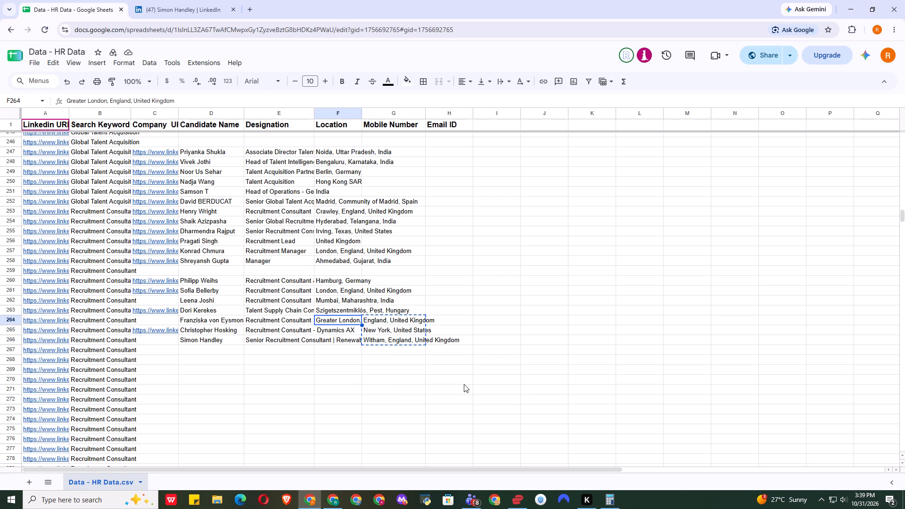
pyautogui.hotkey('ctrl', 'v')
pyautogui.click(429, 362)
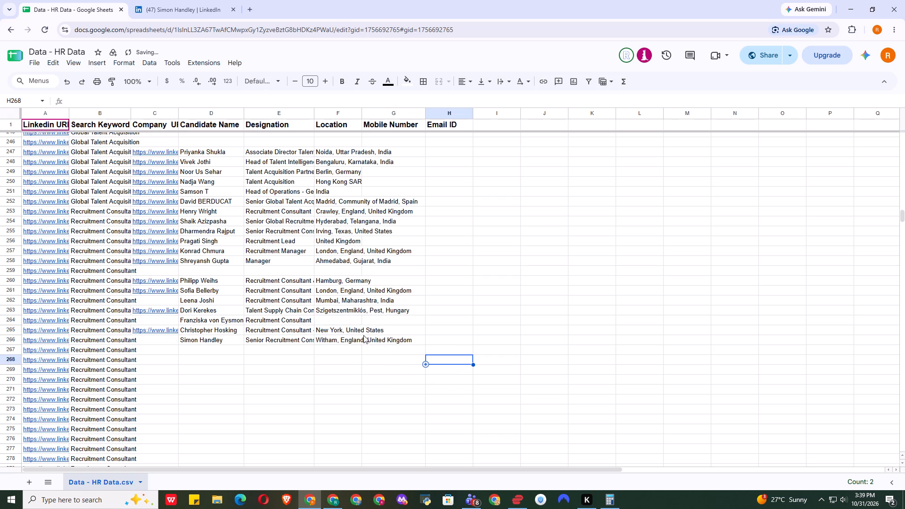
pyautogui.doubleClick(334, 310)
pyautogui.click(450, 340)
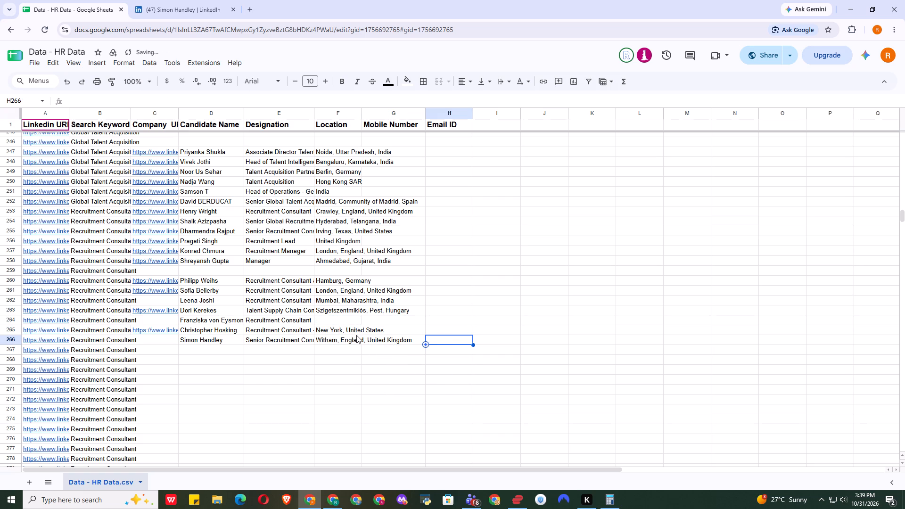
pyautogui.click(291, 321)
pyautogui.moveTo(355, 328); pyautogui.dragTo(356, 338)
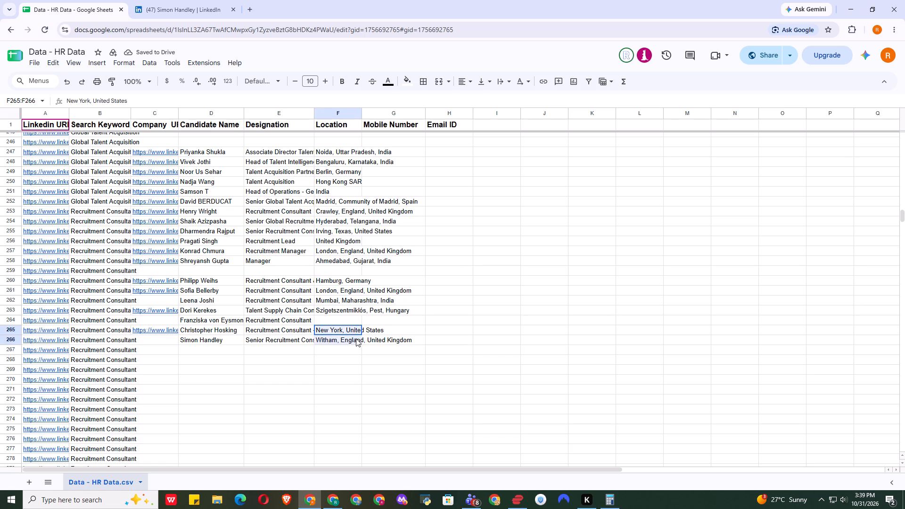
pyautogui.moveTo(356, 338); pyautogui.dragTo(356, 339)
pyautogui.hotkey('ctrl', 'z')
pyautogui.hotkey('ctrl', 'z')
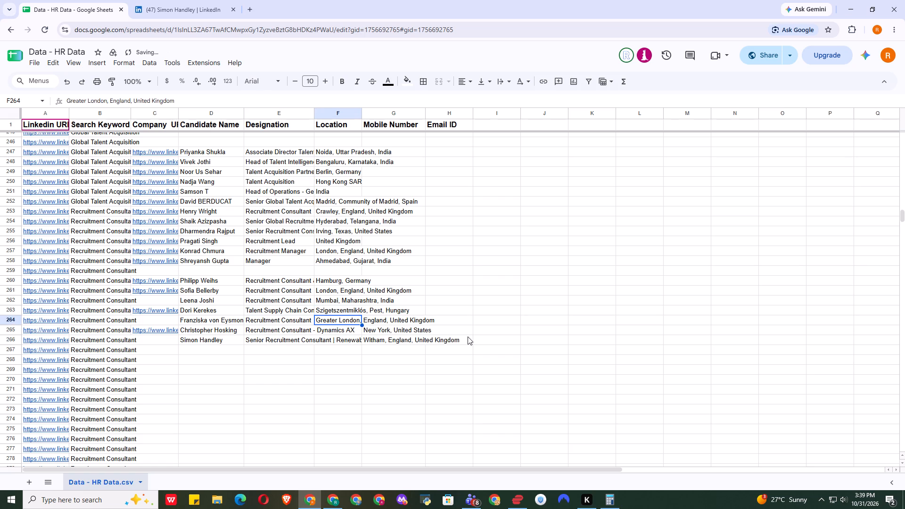
# Move the locations New York, United States and Witham, England, United Kingdom from rows 265 and 266's Mobile Number cells into the Location column.
pyautogui.click(436, 368)
pyautogui.moveTo(399, 320); pyautogui.dragTo(402, 345)
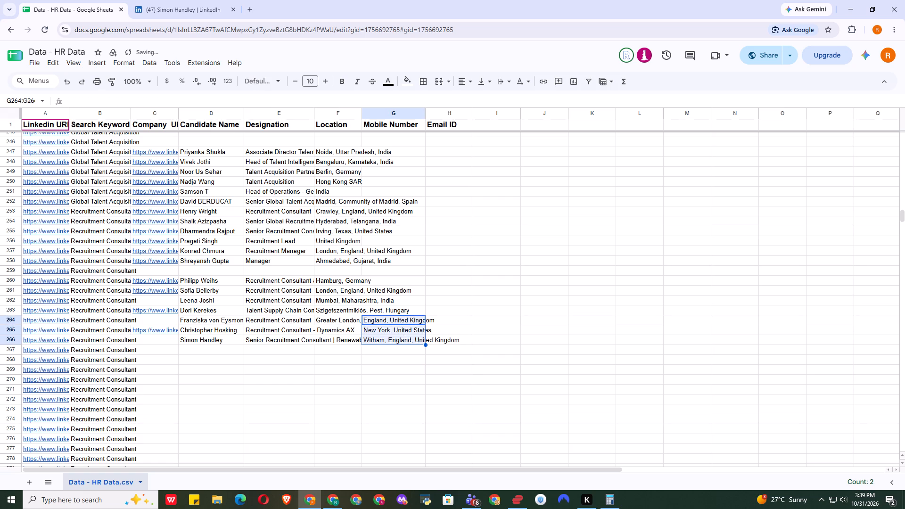
pyautogui.hotkey('ctrl', 'x')
pyautogui.click(345, 316)
pyautogui.click(372, 364)
pyautogui.moveTo(380, 328); pyautogui.dragTo(382, 345)
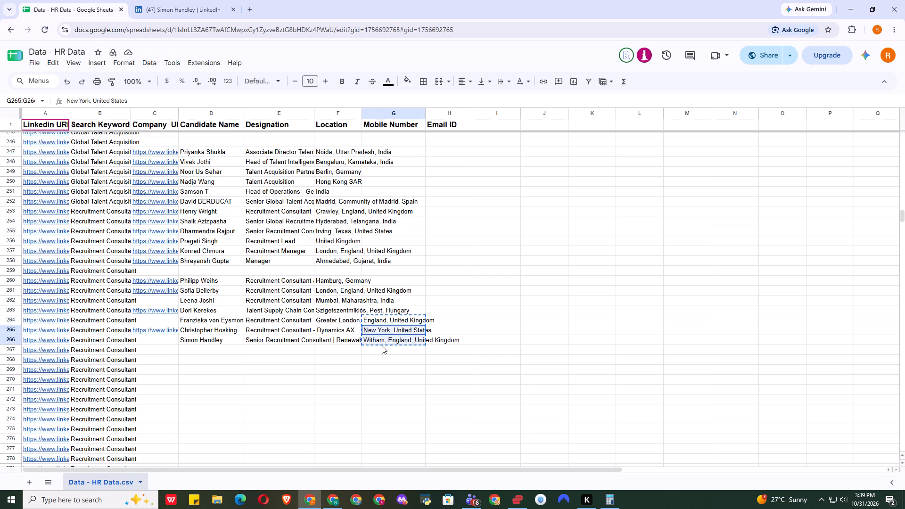
pyautogui.moveTo(382, 345); pyautogui.dragTo(385, 338)
pyautogui.hotkey('ctrl', 'x')
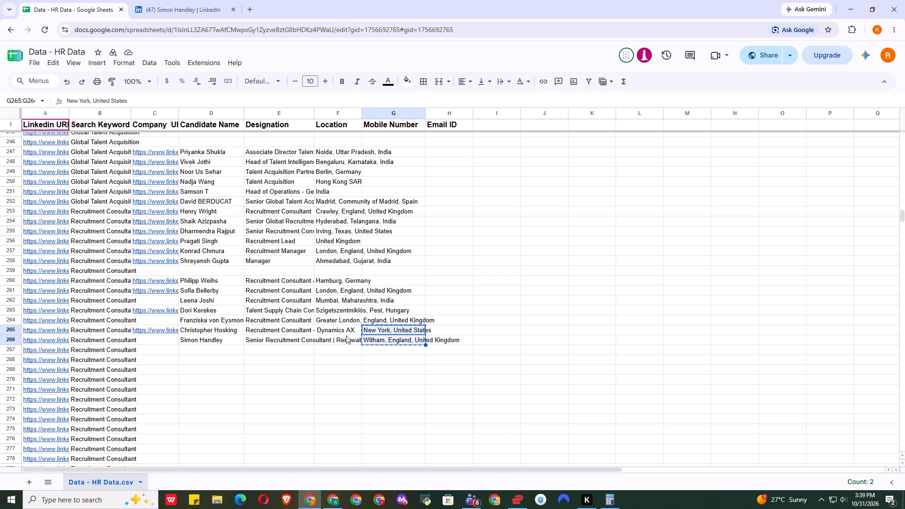
pyautogui.click(343, 332)
pyautogui.hotkey('ctrl', 'v')
pyautogui.click(358, 407)
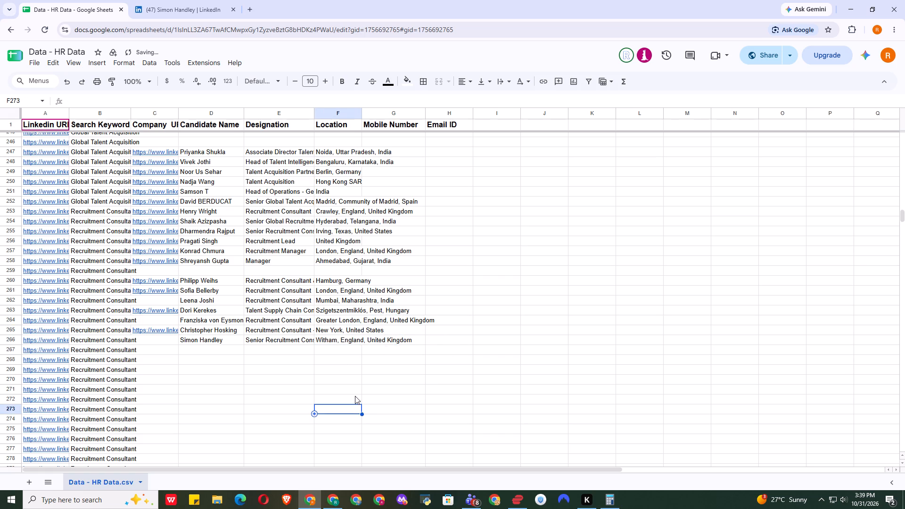
pyautogui.click(279, 365)
pyautogui.click(173, 340)
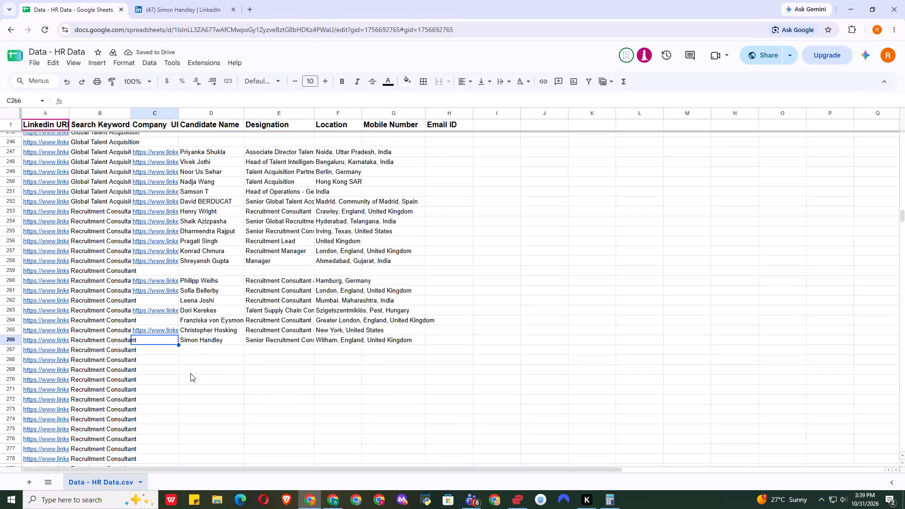
pyautogui.click(222, 0)
pyautogui.click(214, 353)
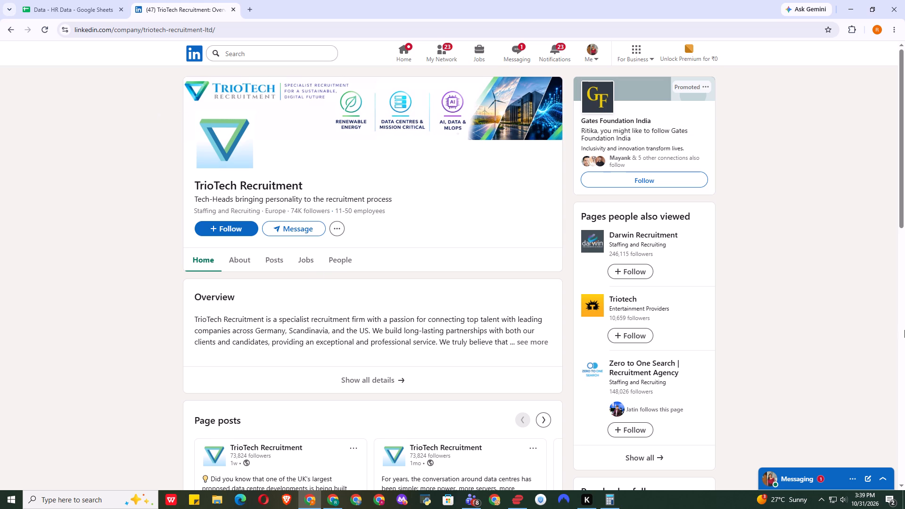
pyautogui.moveTo(241, 27); pyautogui.dragTo(0, 67)
pyautogui.hotkey('ctrl', 'c')
pyautogui.click(94, 1)
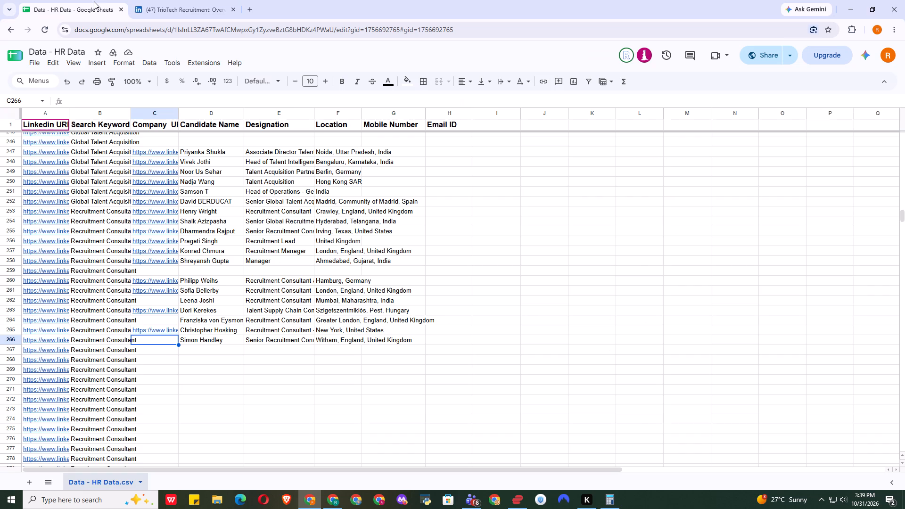
pyautogui.click(168, 357)
pyautogui.doubleClick(154, 338)
pyautogui.hotkey('ctrl', 'v')
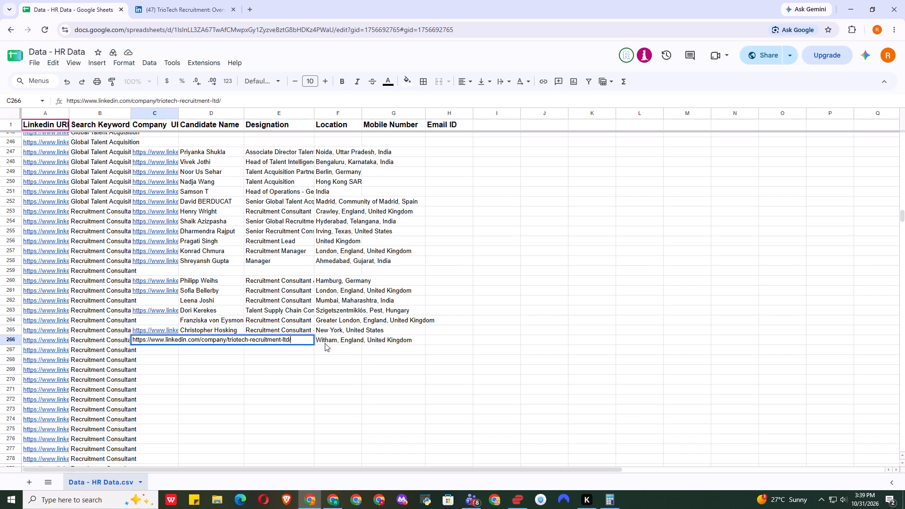
pyautogui.click(261, 374)
# Open the LinkedIn profile whose URL is listed in row 267, replacing the TrioTech Recruitment page.
pyautogui.click(36, 350)
pyautogui.hotkey('ctrl', 'c')
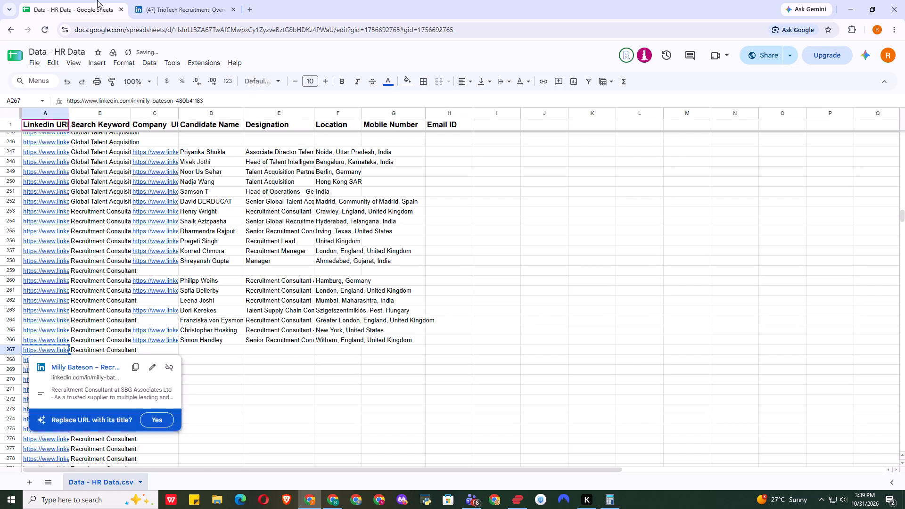
pyautogui.click(178, 4)
pyautogui.moveTo(250, 37); pyautogui.dragTo(0, 96)
pyautogui.hotkey('ctrl', 'v')
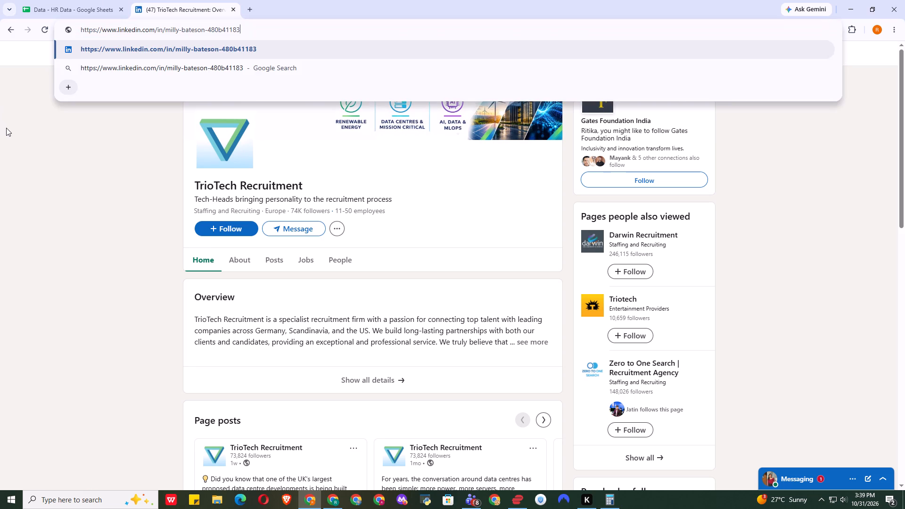
pyautogui.press('Return')
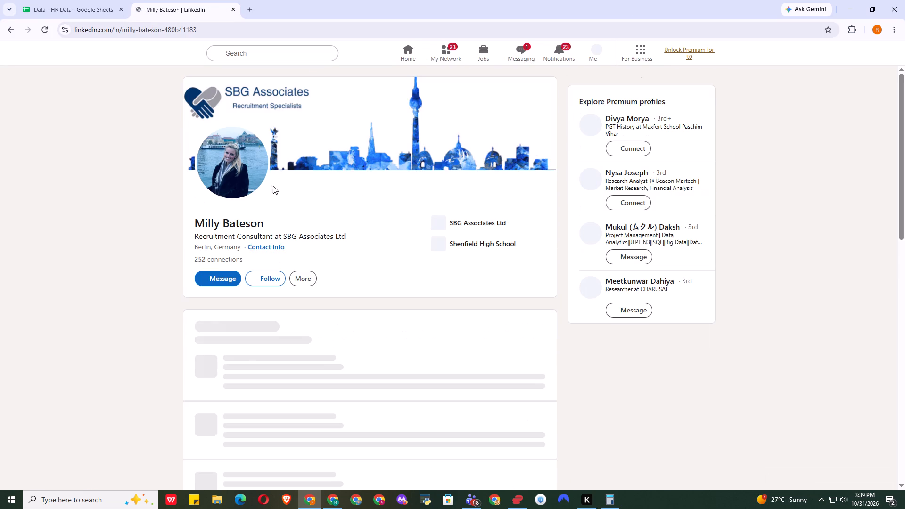
# Copy the candidate's name from the profile header into the Candidate Name cell of row 267.
pyautogui.moveTo(193, 221); pyautogui.dragTo(268, 225)
pyautogui.hotkey('ctrl', 'c')
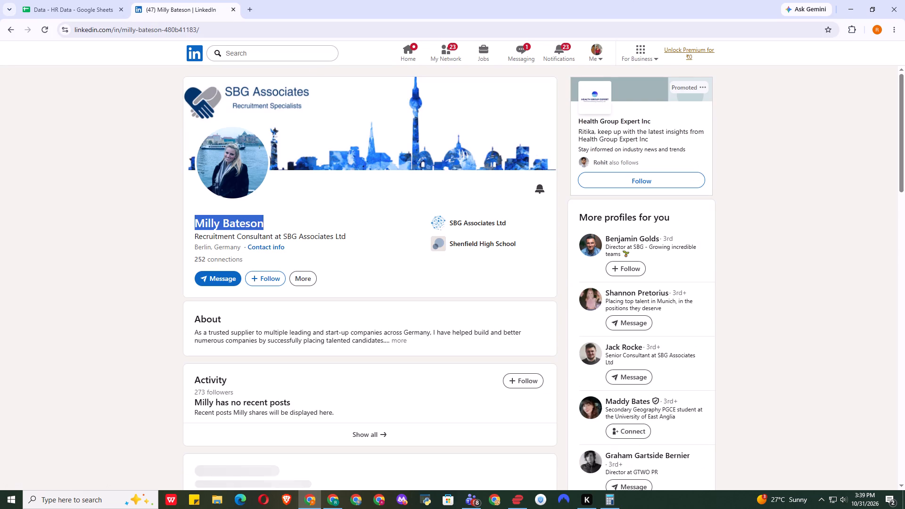
pyautogui.click(58, 3)
pyautogui.doubleClick(207, 349)
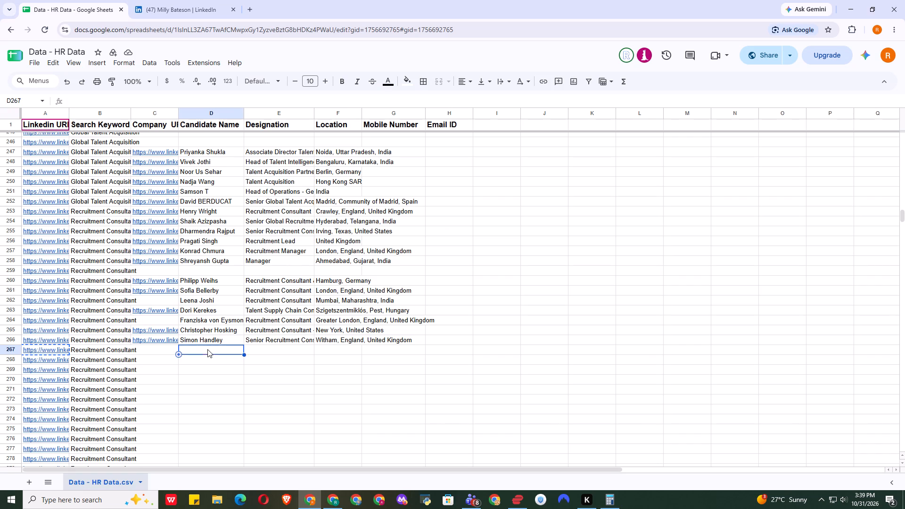
pyautogui.hotkey('ctrl', 'v')
pyautogui.click(312, 361)
# Copy the location Berlin, Germany from the profile header into the Location cell of row 267.
pyautogui.click(162, 3)
pyautogui.scroll(-2, 277, 312)
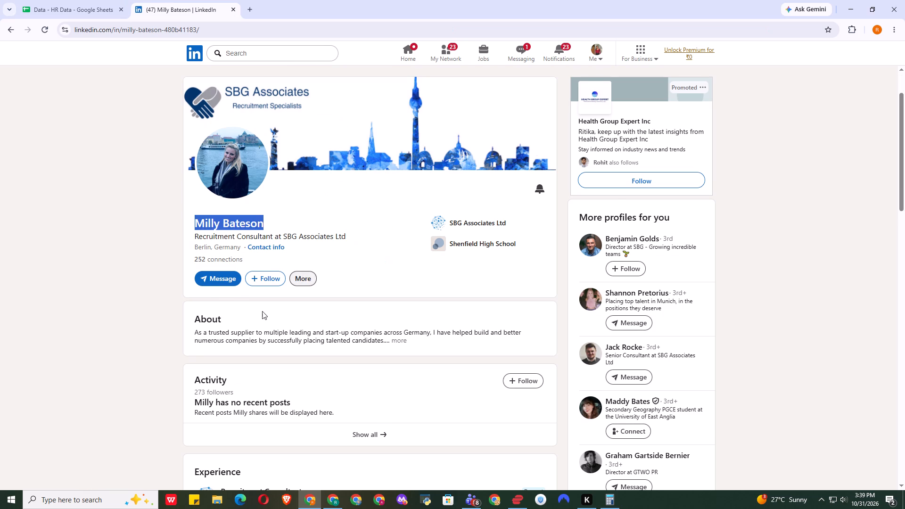
pyautogui.scroll(1, 234, 213)
pyautogui.moveTo(190, 199); pyautogui.dragTo(192, 199)
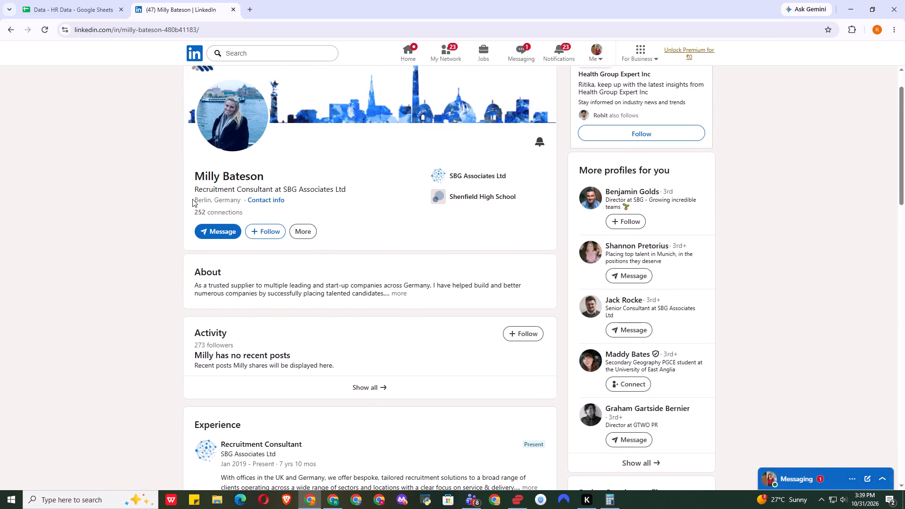
pyautogui.moveTo(192, 199); pyautogui.dragTo(243, 198)
pyautogui.hotkey('ctrl', 'c')
pyautogui.click(43, 0)
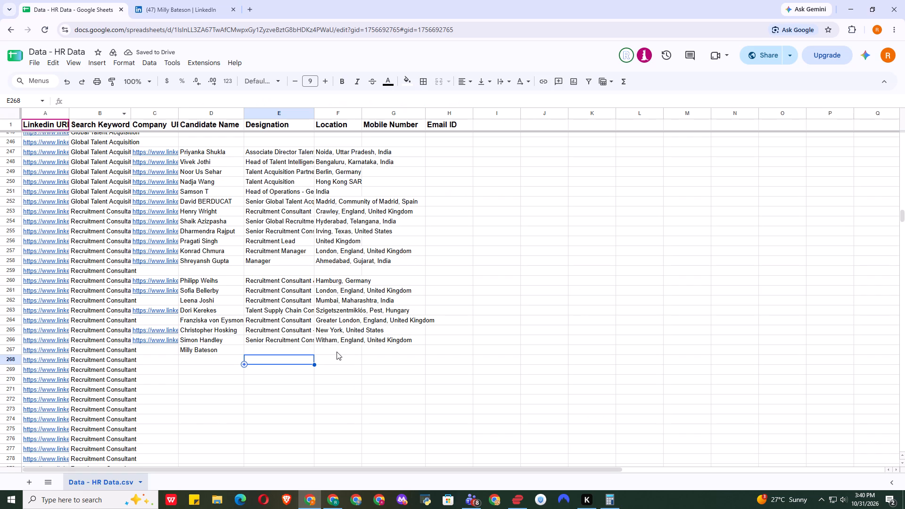
pyautogui.doubleClick(337, 352)
pyautogui.hotkey('ctrl', 'v')
pyautogui.click(343, 408)
# Remove the extra line breaks after Berlin, Germany in row 267's Location cell.
pyautogui.doubleClick(337, 361)
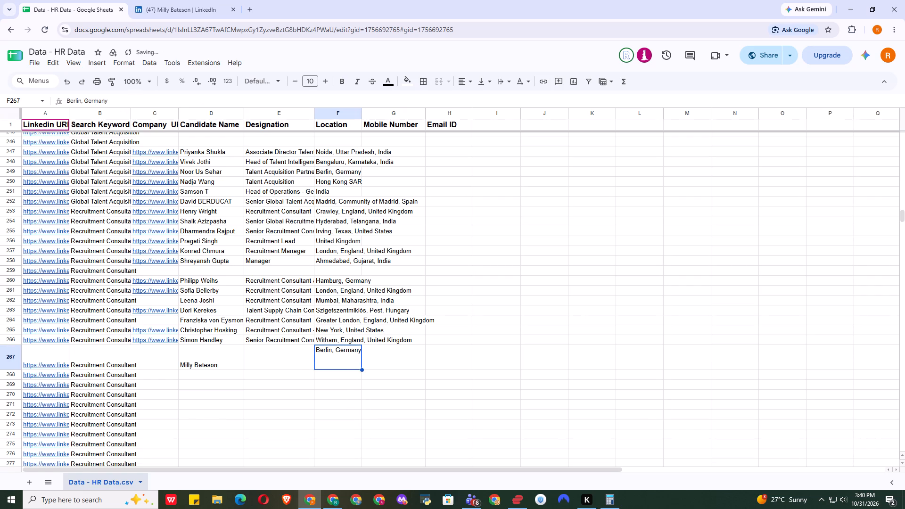
pyautogui.press('BackSpace')
pyautogui.press('BackSpace')
pyautogui.press('BackSpace')
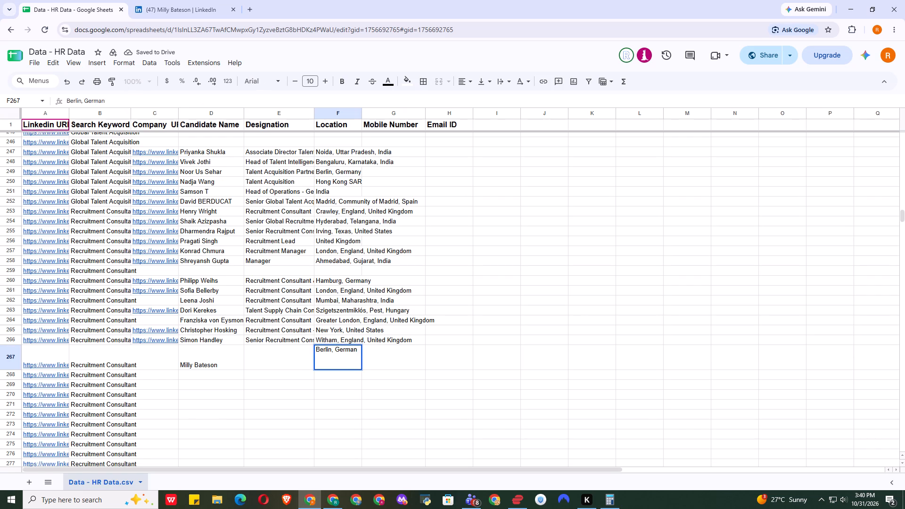
pyautogui.press('y')
pyautogui.click(354, 397)
# Copy the job title Recruitment Consultant from the profile's SBG Associates Ltd experience entry and return to the HR Data sheet.
pyautogui.click(278, 350)
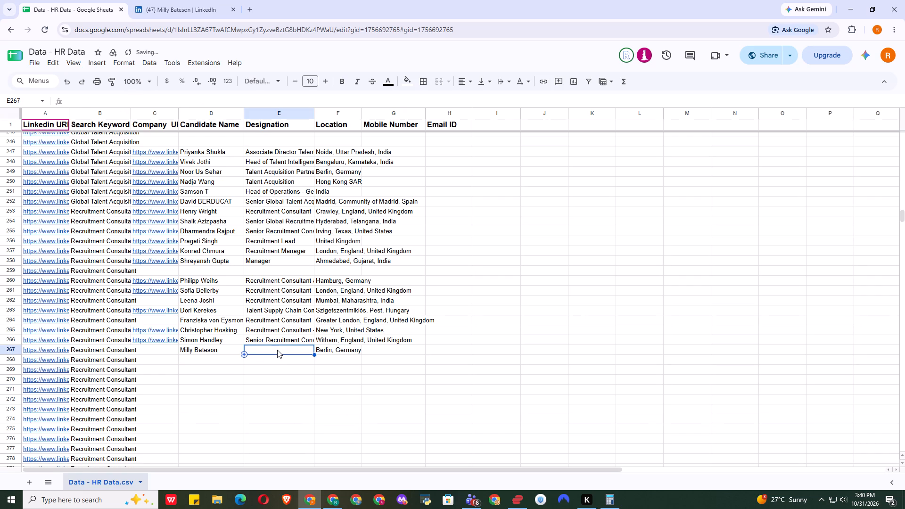
pyautogui.click(166, 0)
pyautogui.scroll(-2, 365, 320)
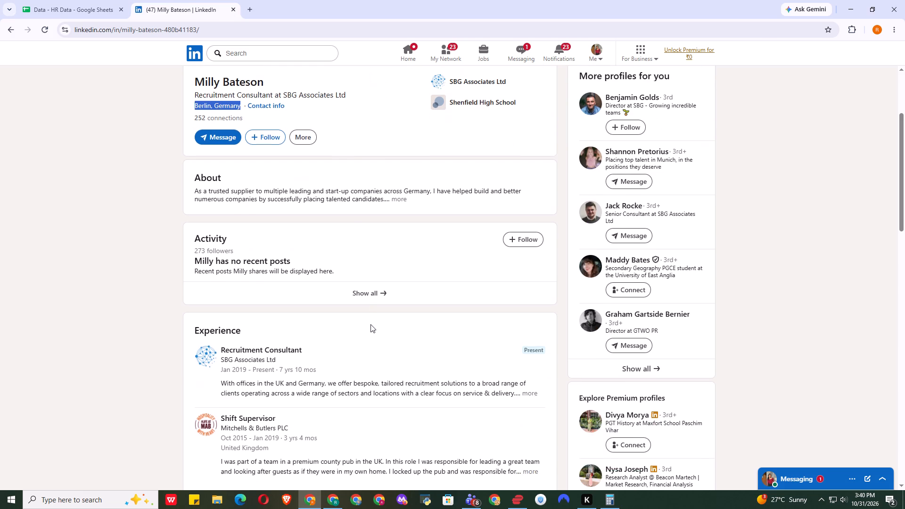
pyautogui.scroll(-2, 387, 338)
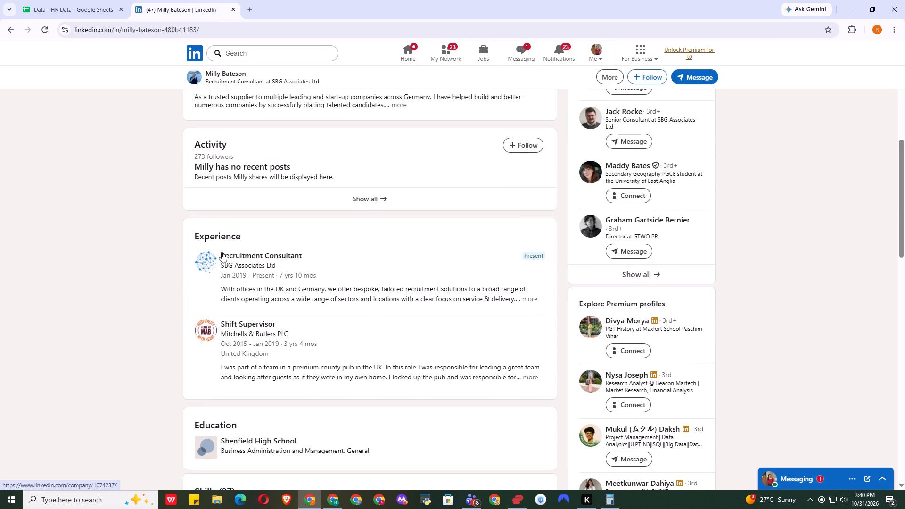
pyautogui.moveTo(222, 253); pyautogui.dragTo(277, 254)
pyautogui.moveTo(306, 253); pyautogui.dragTo(268, 254)
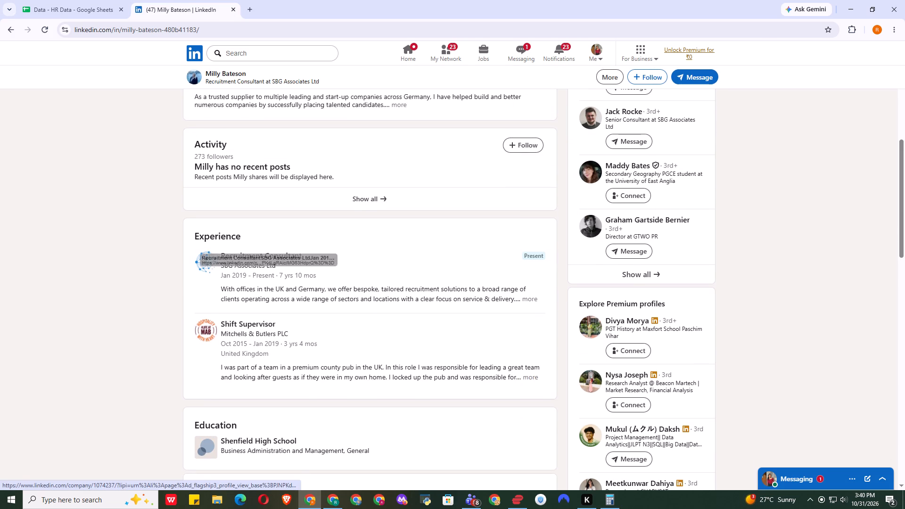
pyautogui.moveTo(268, 254); pyautogui.dragTo(249, 254)
pyautogui.moveTo(215, 248); pyautogui.dragTo(300, 255)
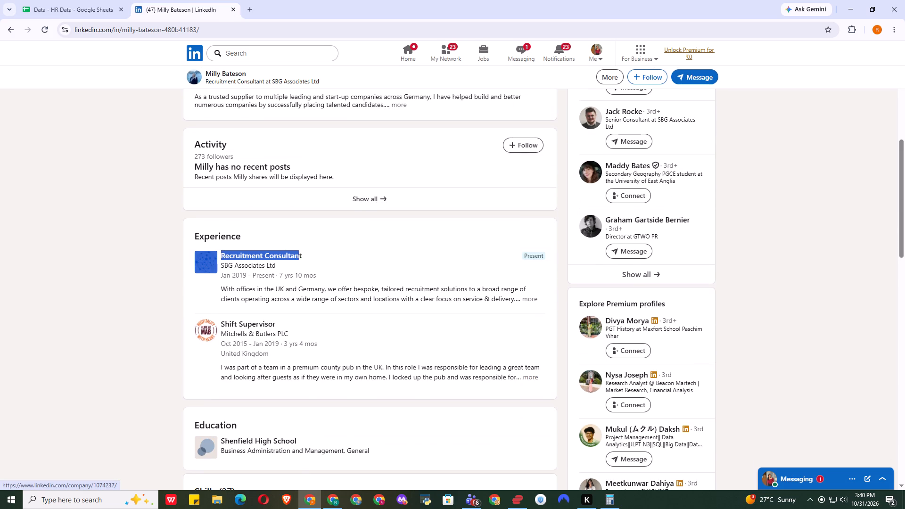
pyautogui.moveTo(300, 255); pyautogui.dragTo(307, 255)
pyautogui.click(271, 315)
pyautogui.moveTo(220, 246); pyautogui.dragTo(308, 254)
pyautogui.hotkey('ctrl', 'c')
pyautogui.click(83, 1)
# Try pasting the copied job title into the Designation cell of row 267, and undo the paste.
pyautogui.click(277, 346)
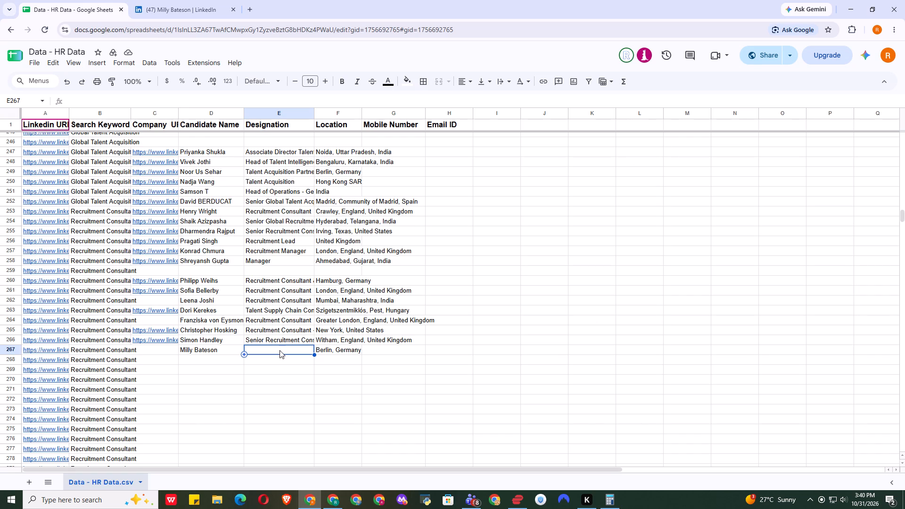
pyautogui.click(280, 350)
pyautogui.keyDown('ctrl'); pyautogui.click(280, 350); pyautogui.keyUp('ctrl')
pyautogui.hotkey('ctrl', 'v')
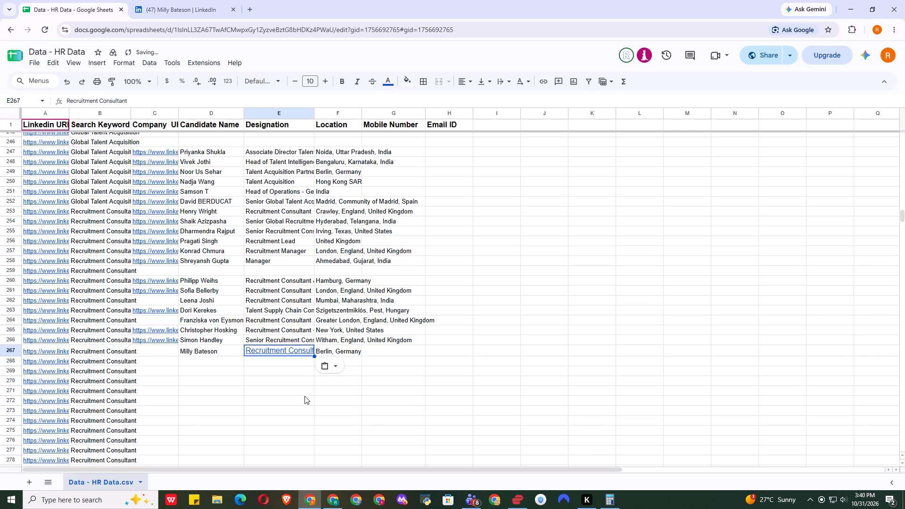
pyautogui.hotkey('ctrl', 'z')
# Paste the job title Recruitment Consultant inside the Designation cell of row 267.
pyautogui.click(304, 396)
pyautogui.doubleClick(274, 346)
pyautogui.hotkey('ctrl', 'v')
pyautogui.click(283, 376)
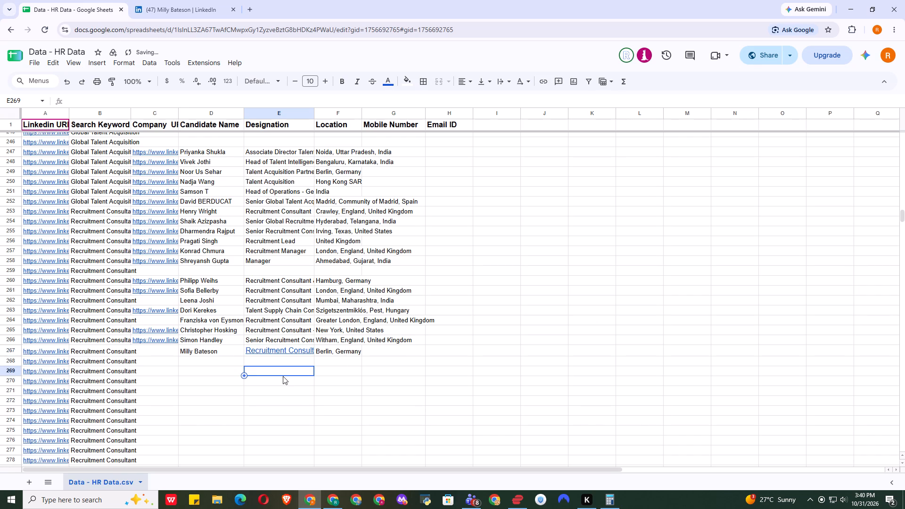
pyautogui.click(281, 352)
pyautogui.click(288, 391)
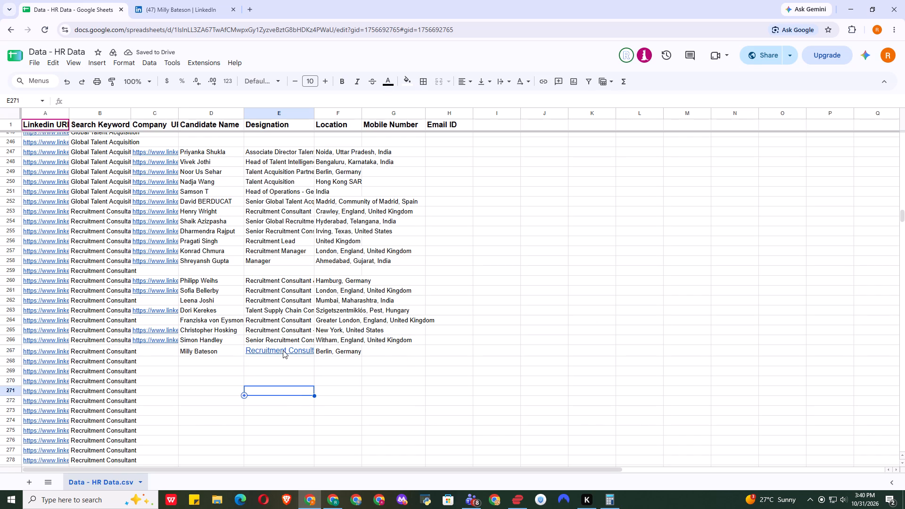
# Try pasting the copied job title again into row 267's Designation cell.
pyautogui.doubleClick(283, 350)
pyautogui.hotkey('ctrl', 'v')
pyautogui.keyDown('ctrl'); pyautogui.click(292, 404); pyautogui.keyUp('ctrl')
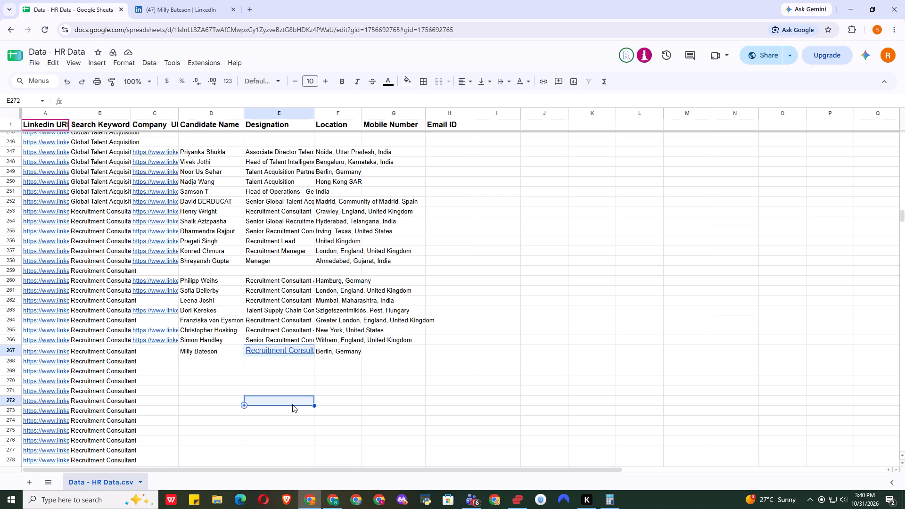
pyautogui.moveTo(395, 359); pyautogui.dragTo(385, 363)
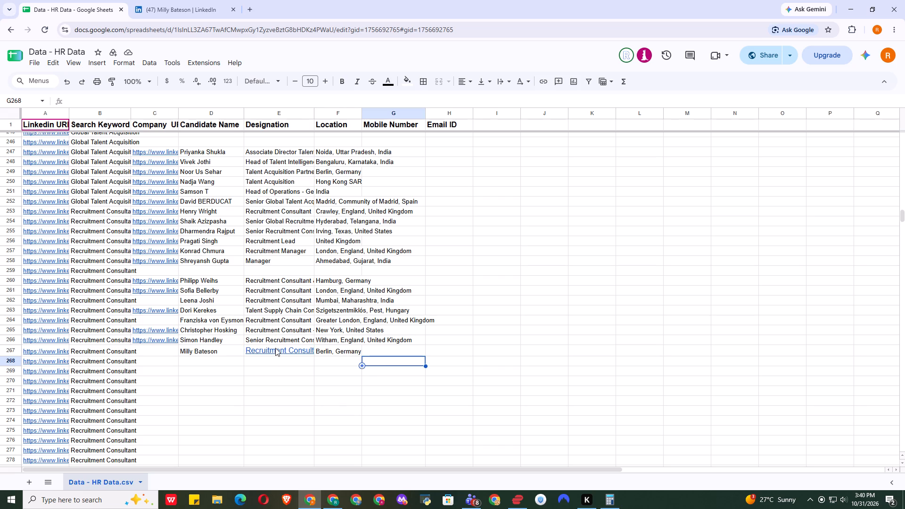
# Clear row 267's Designation cell and paste the job title Recruitment Consultant inside it without the link formatting.
pyautogui.click(275, 348)
pyautogui.press('BackSpace')
pyautogui.click(339, 348)
pyautogui.doubleClick(291, 351)
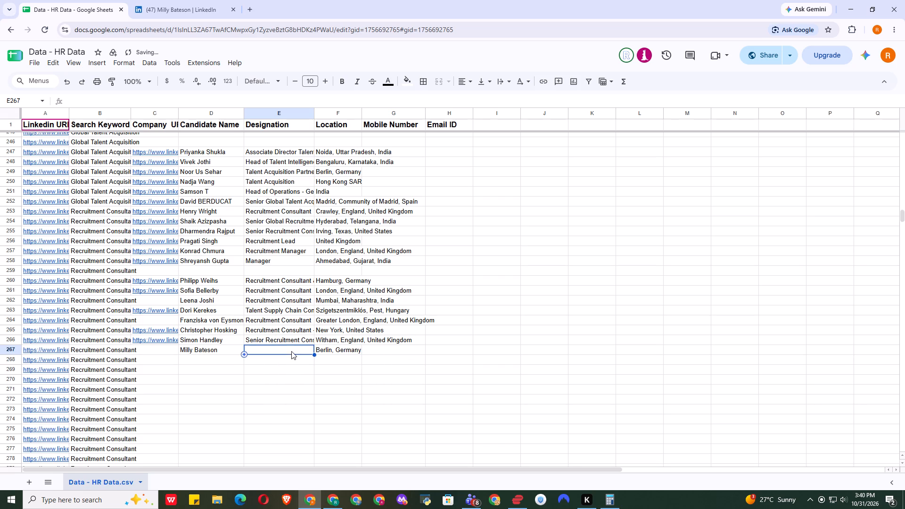
pyautogui.hotkey('ctrl', 'v')
pyautogui.click(403, 344)
# Open the SBG Associates company page from the LinkedIn profile and copy its URL into row 267's Company URL cell.
pyautogui.click(149, 349)
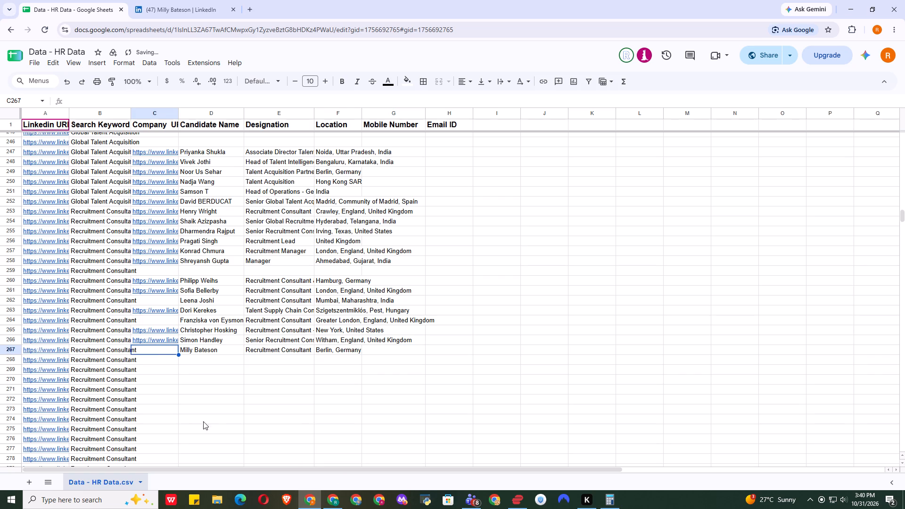
pyautogui.click(421, 419)
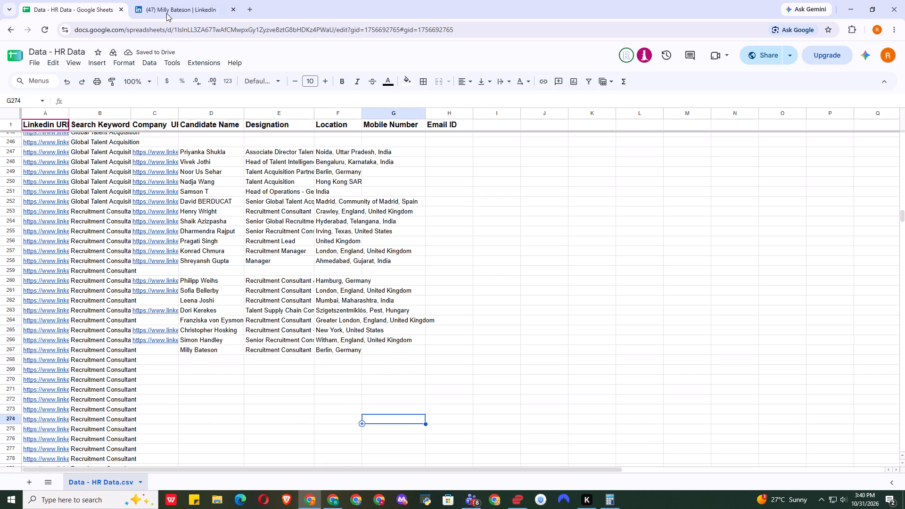
pyautogui.click(190, 2)
pyautogui.click(209, 255)
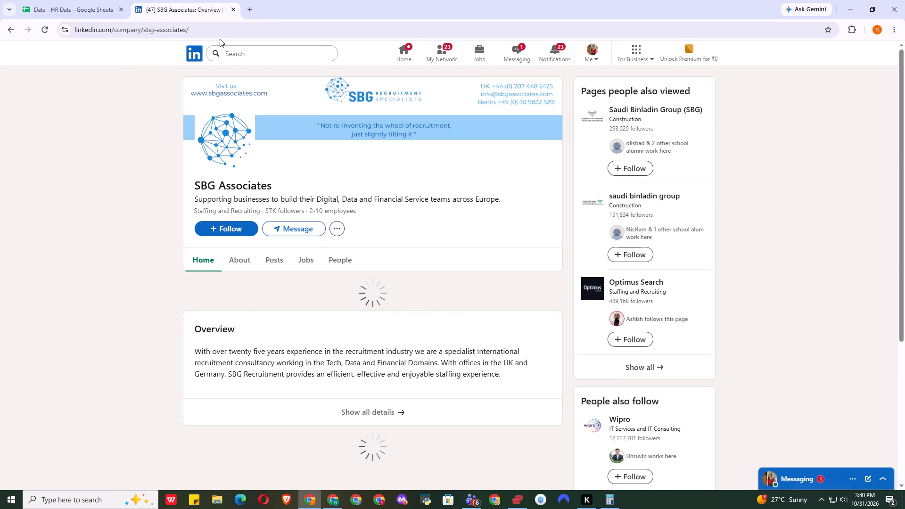
pyautogui.moveTo(219, 36); pyautogui.dragTo(0, 100)
pyautogui.hotkey('ctrl', 'c')
pyautogui.click(55, 0)
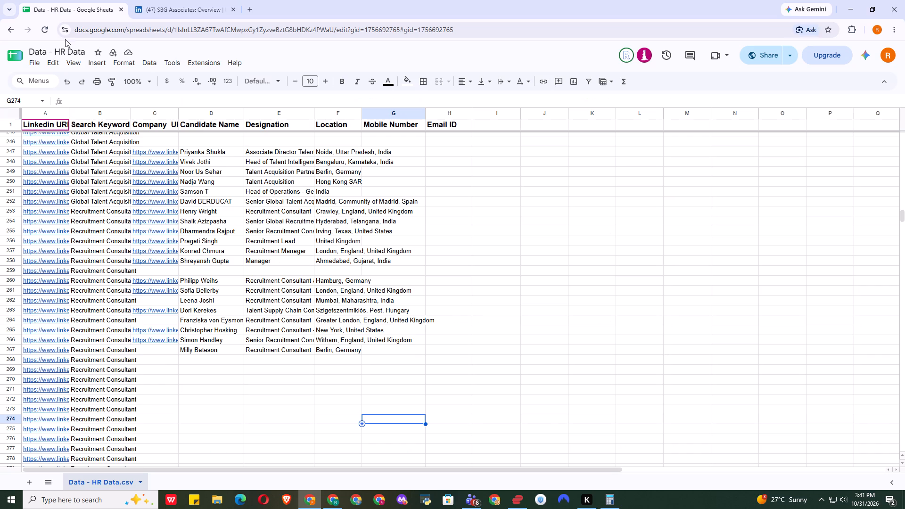
pyautogui.click(160, 347)
pyautogui.hotkey('ctrl', 'v')
pyautogui.click(271, 371)
# Copy the LinkedIn profile URL from row 268 and open it in the LinkedIn browser tab.
pyautogui.click(47, 360)
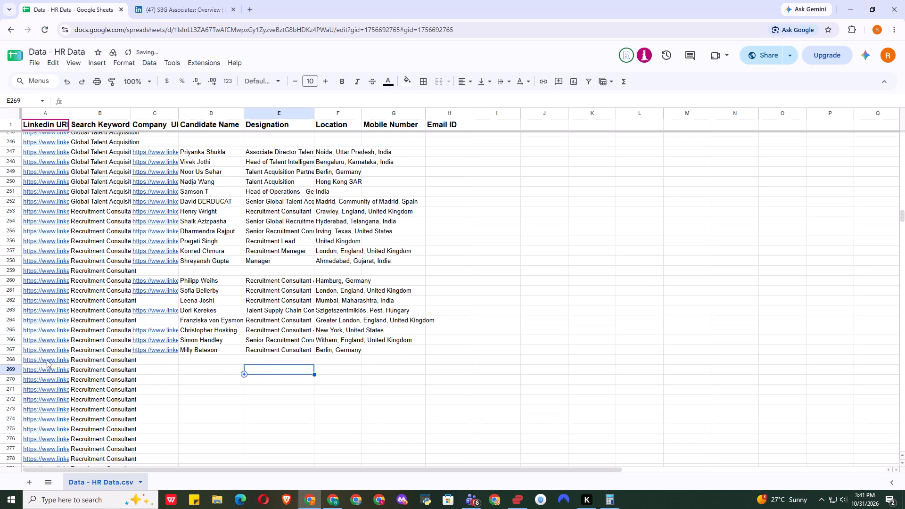
pyautogui.hotkey('ctrl', 'c')
pyautogui.click(168, 0)
pyautogui.moveTo(223, 35); pyautogui.dragTo(0, 103)
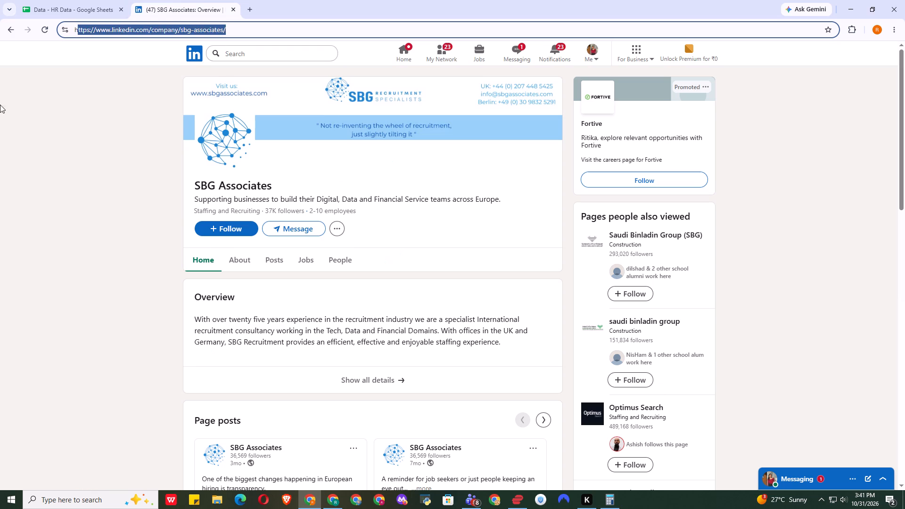
pyautogui.hotkey('ctrl', 'v')
pyautogui.press('Return')
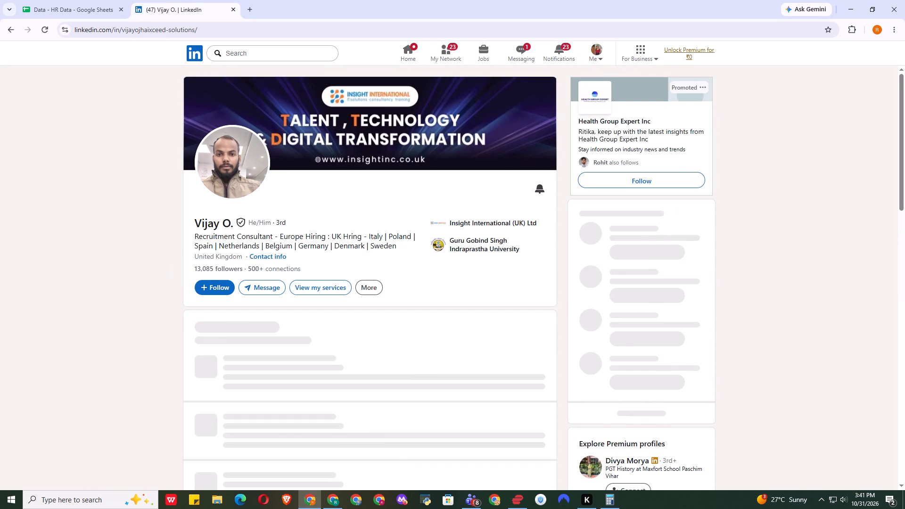
# Copy the candidate's name from the LinkedIn profile into row 268's Candidate Name cell.
pyautogui.moveTo(192, 220); pyautogui.dragTo(231, 220)
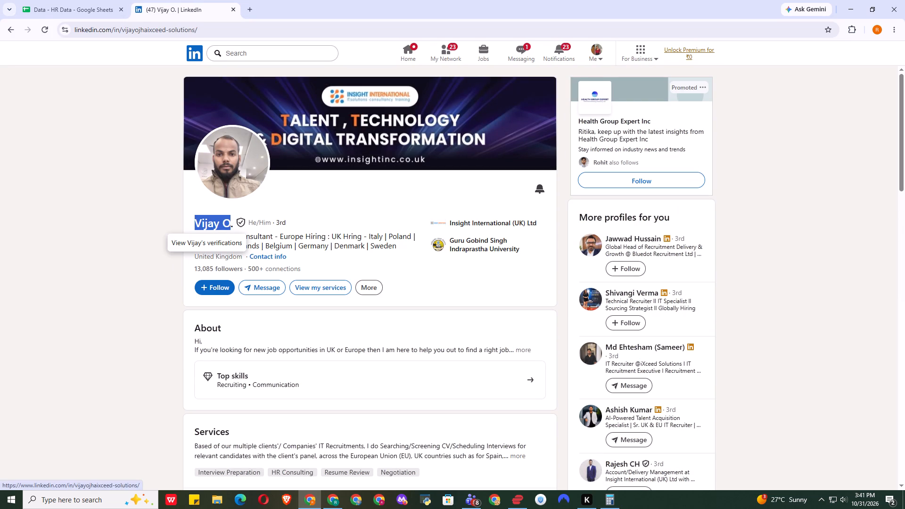
pyautogui.moveTo(231, 220); pyautogui.dragTo(238, 222)
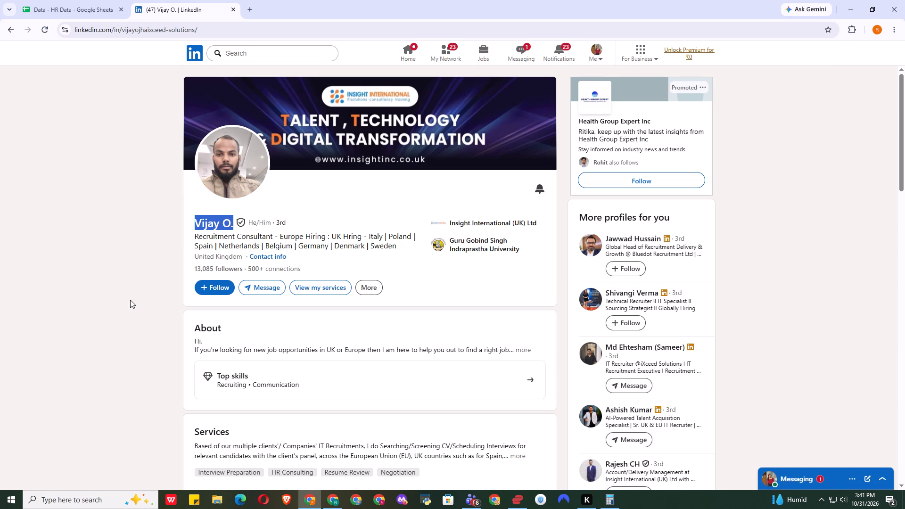
pyautogui.hotkey('ctrl', 'c')
pyautogui.click(58, 5)
pyautogui.doubleClick(196, 361)
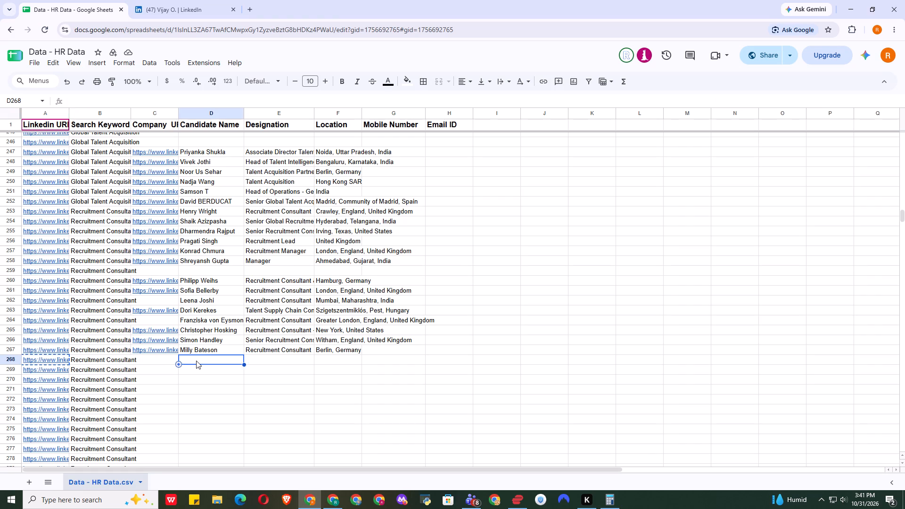
pyautogui.hotkey('ctrl', 'v')
pyautogui.click(313, 343)
# Copy the job title Talent Acquisition Recruiter from the profile's current experience entry into row 268's Designation cell.
pyautogui.click(168, 8)
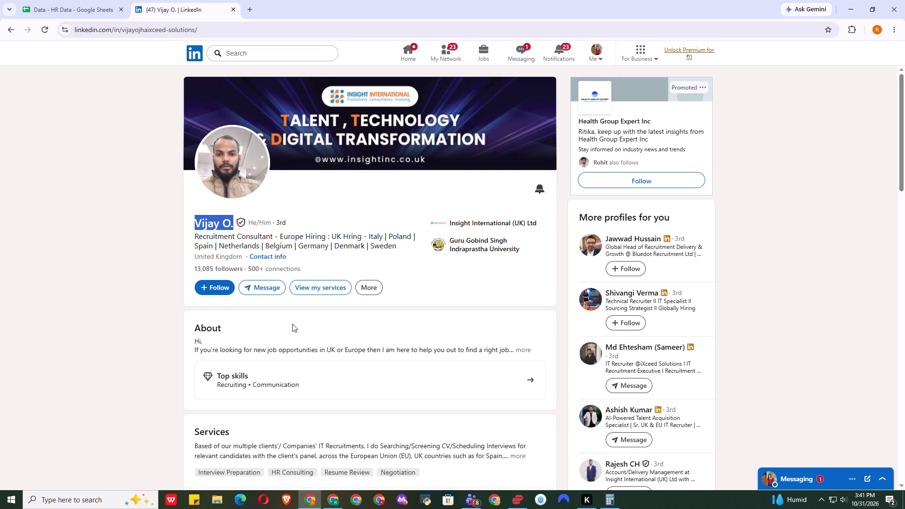
pyautogui.scroll(-2, 294, 325)
pyautogui.scroll(-3, 226, 266)
pyautogui.scroll(-2, 247, 365)
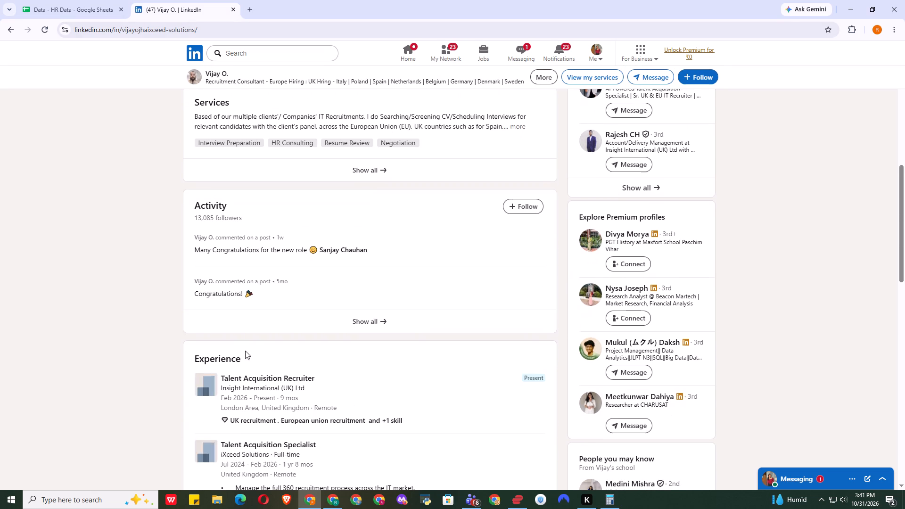
pyautogui.moveTo(219, 375); pyautogui.dragTo(316, 374)
pyautogui.hotkey('ctrl', 'c')
pyautogui.click(96, 20)
pyautogui.click(90, 13)
pyautogui.doubleClick(288, 360)
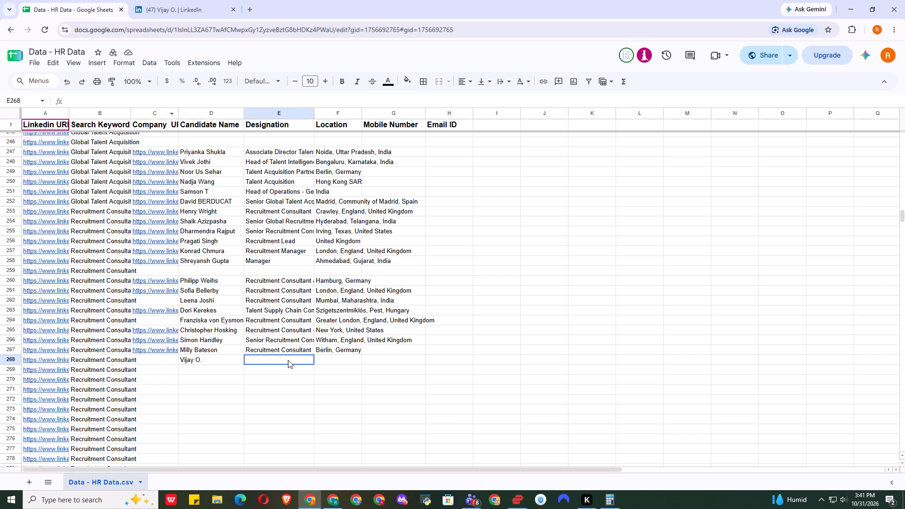
pyautogui.hotkey('ctrl', 'v')
pyautogui.click(385, 336)
# Copy the location United Kingdom from the candidate's profile header and return to the HR Data sheet.
pyautogui.click(157, 2)
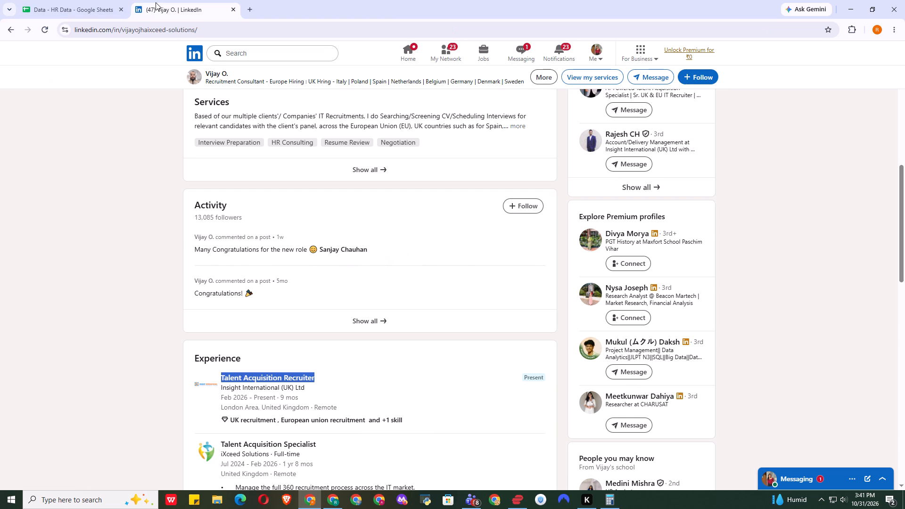
pyautogui.scroll(5, 248, 97)
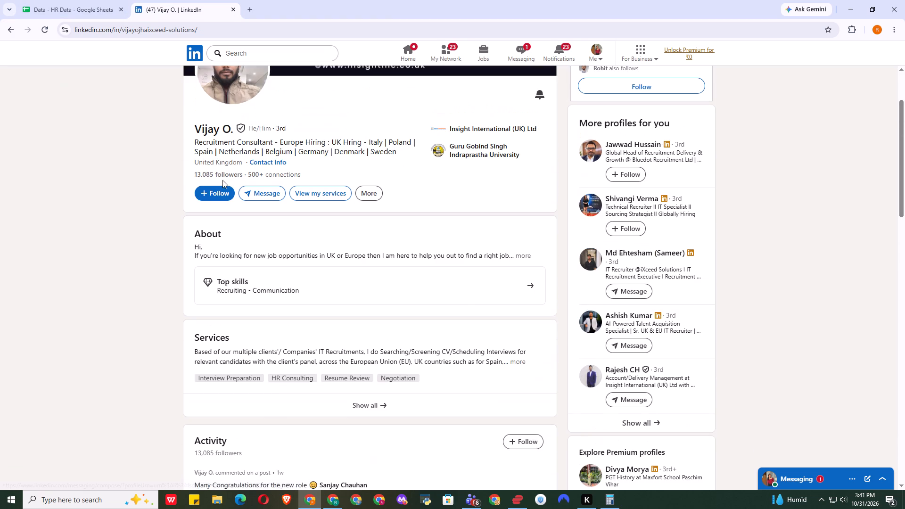
pyautogui.moveTo(192, 161); pyautogui.dragTo(242, 161)
pyautogui.hotkey('ctrl', 'c')
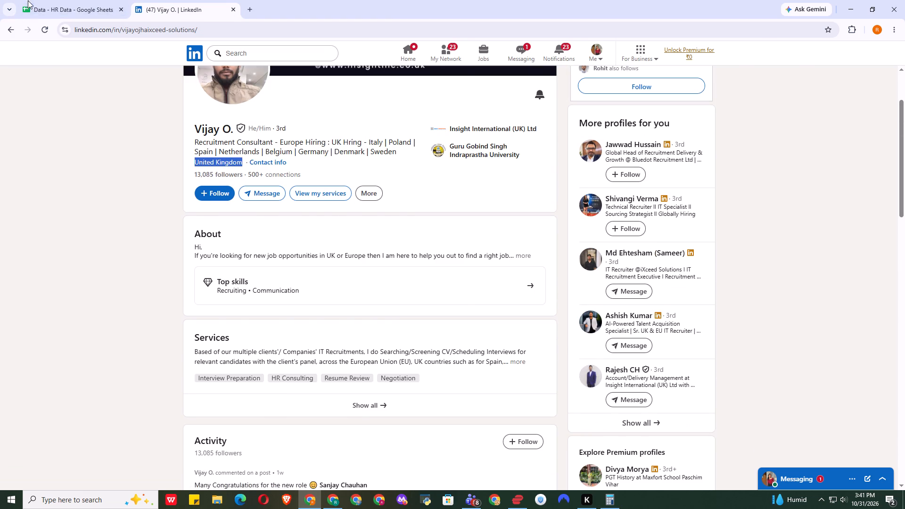
pyautogui.click(31, 0)
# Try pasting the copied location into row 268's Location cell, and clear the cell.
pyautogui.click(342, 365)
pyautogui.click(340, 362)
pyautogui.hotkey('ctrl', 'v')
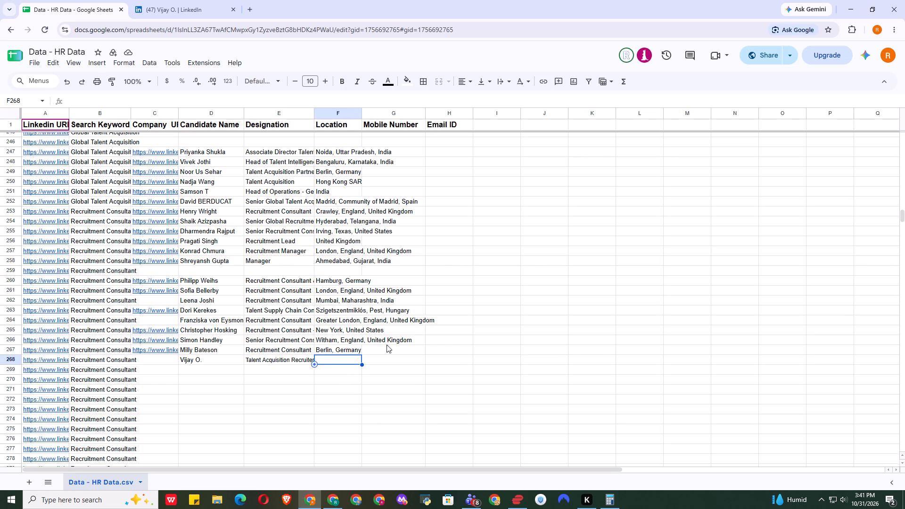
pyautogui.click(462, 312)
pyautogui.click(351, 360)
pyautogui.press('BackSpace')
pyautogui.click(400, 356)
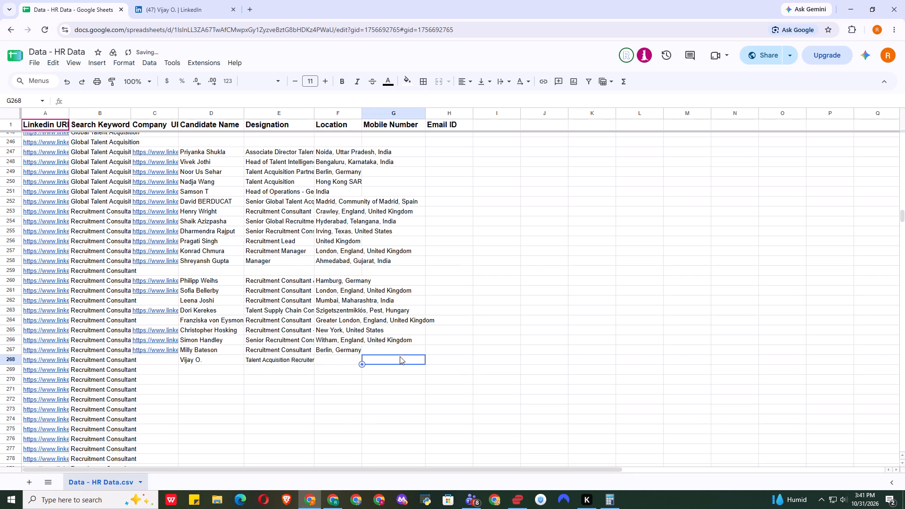
# Paste United Kingdom inside row 268's Location cell and set its font size to 10.
pyautogui.doubleClick(338, 360)
pyautogui.doubleClick(335, 359)
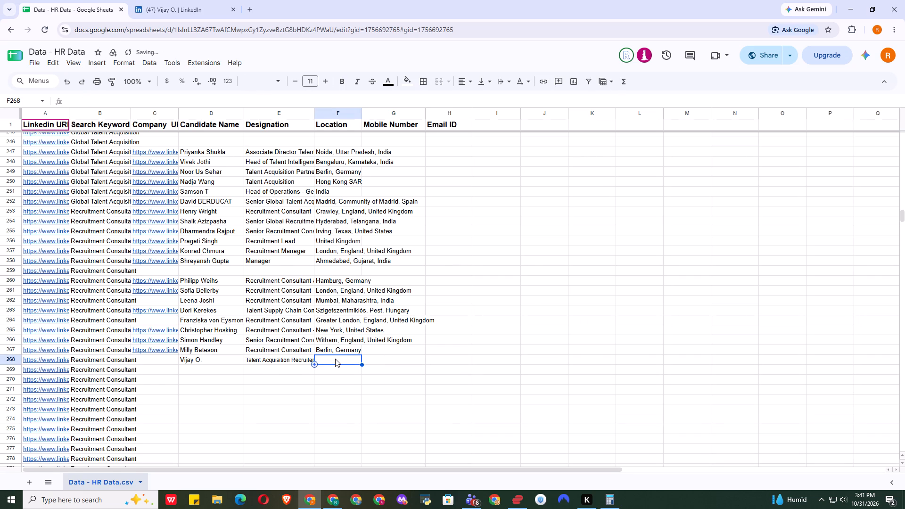
pyautogui.hotkey('ctrl', 'v')
pyautogui.keyDown('ctrl'); pyautogui.click(439, 330); pyautogui.keyUp('ctrl')
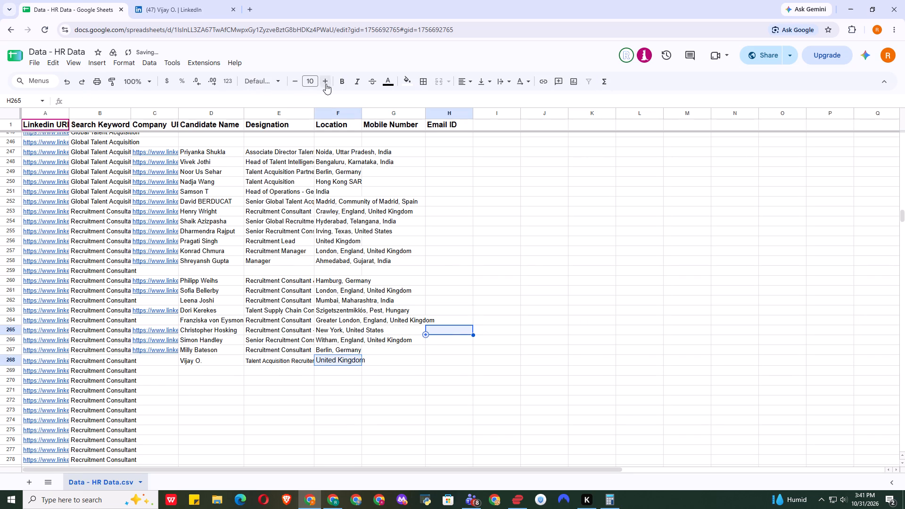
pyautogui.click(351, 361)
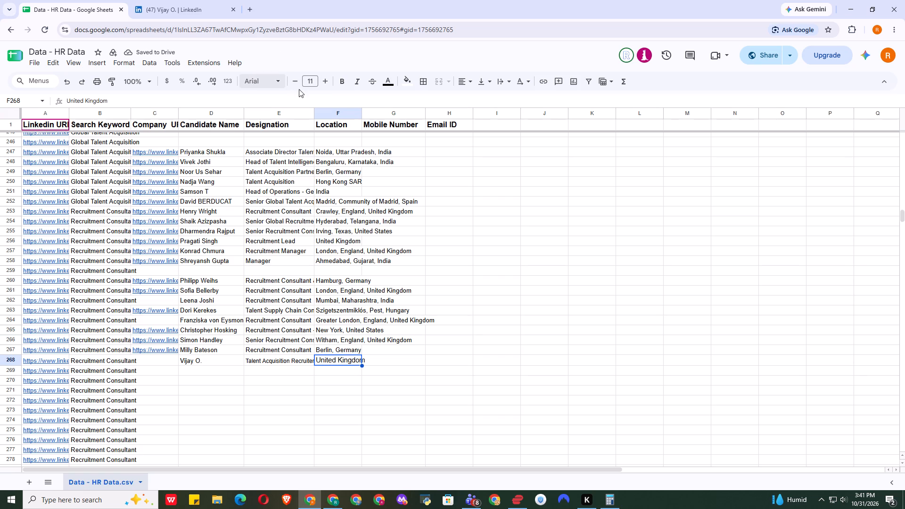
pyautogui.click(292, 82)
# Open the Insight International (UK) Ltd page from the profile's experience and copy its URL into row 268's Company URL cell.
pyautogui.click(173, 0)
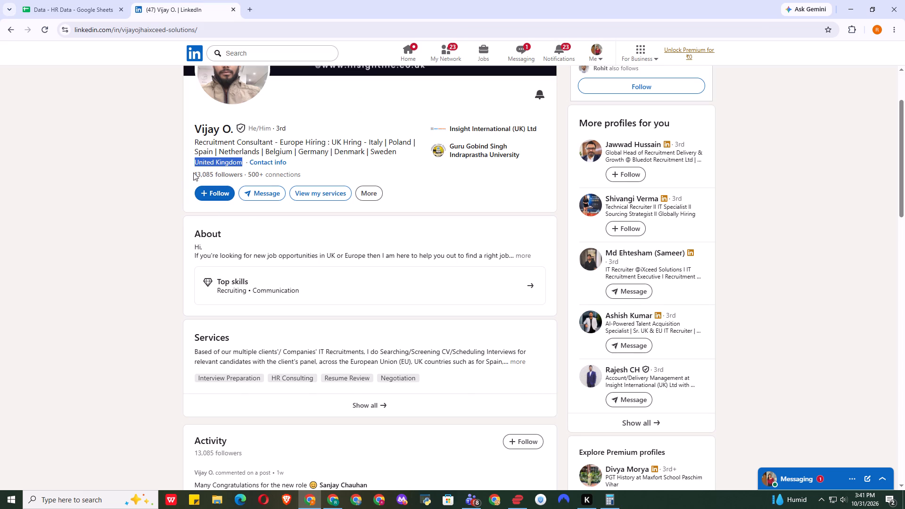
pyautogui.scroll(-5, 279, 310)
pyautogui.scroll(-2, 220, 333)
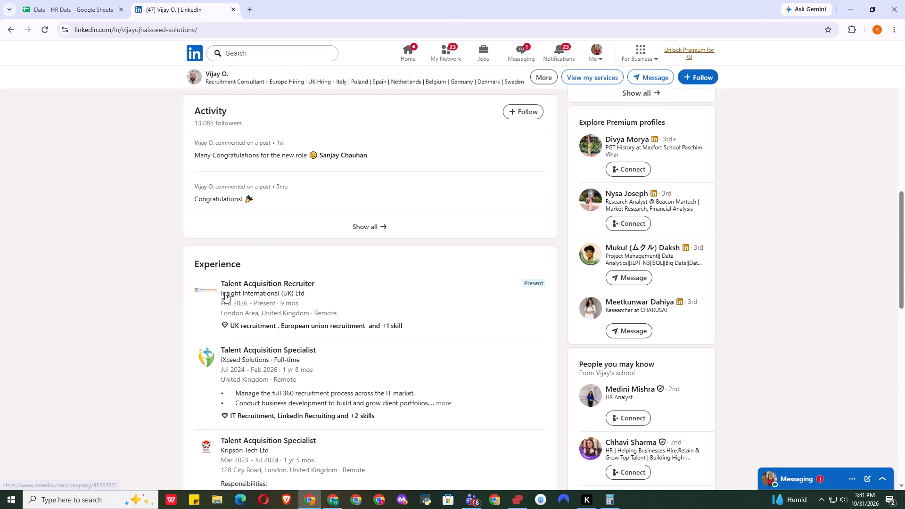
pyautogui.click(206, 290)
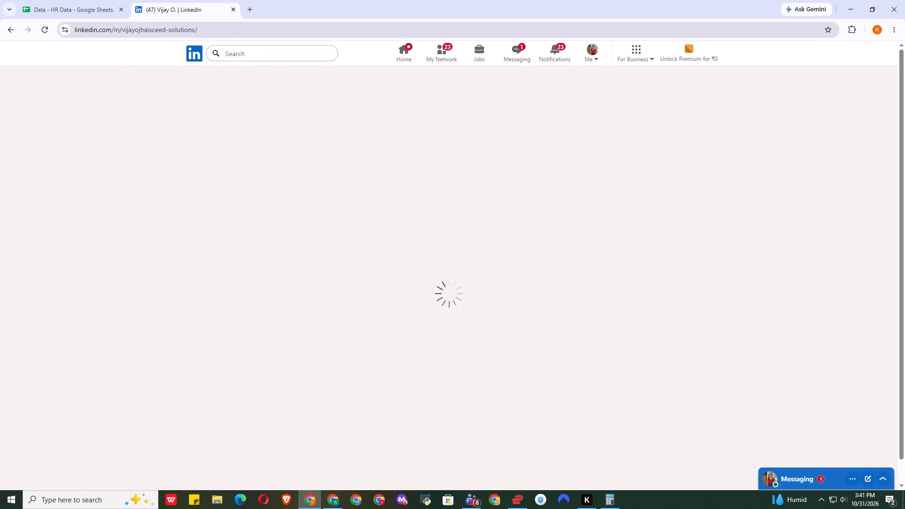
pyautogui.moveTo(258, 31); pyautogui.dragTo(51, 35)
pyautogui.hotkey('ctrl', 'c')
pyautogui.keyDown('ctrl'); pyautogui.click(56, 0); pyautogui.keyUp('ctrl')
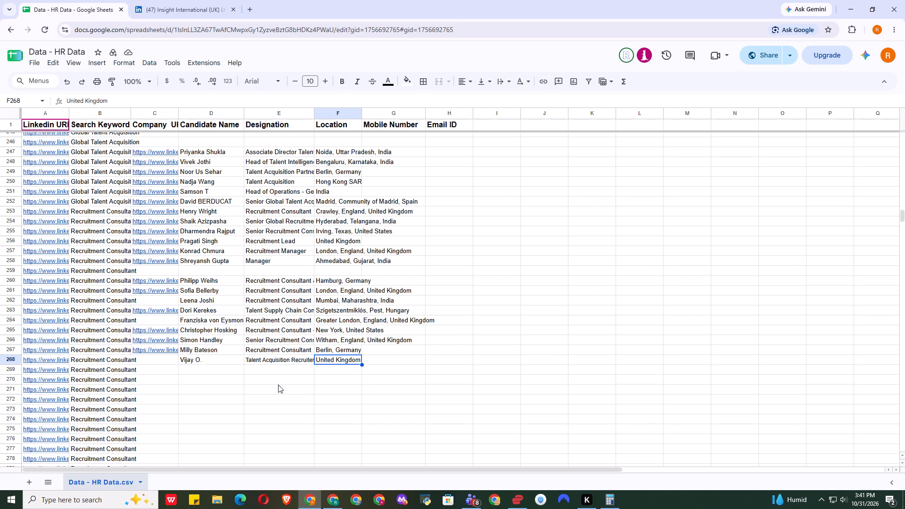
pyautogui.click(157, 362)
pyautogui.hotkey('ctrl', 'v')
pyautogui.click(379, 375)
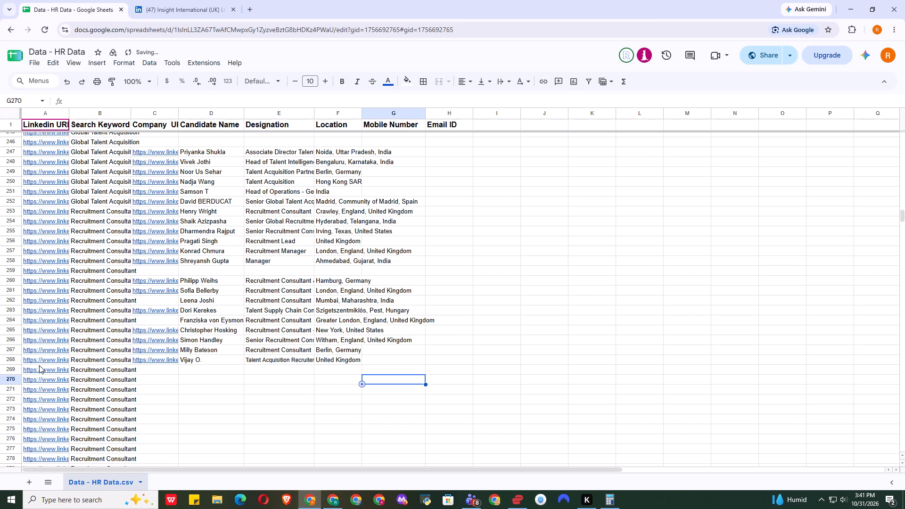
# Copy the LinkedIn profile URL from row 269 and open it in the LinkedIn browser tab.
pyautogui.click(50, 370)
pyautogui.hotkey('ctrl', 'c')
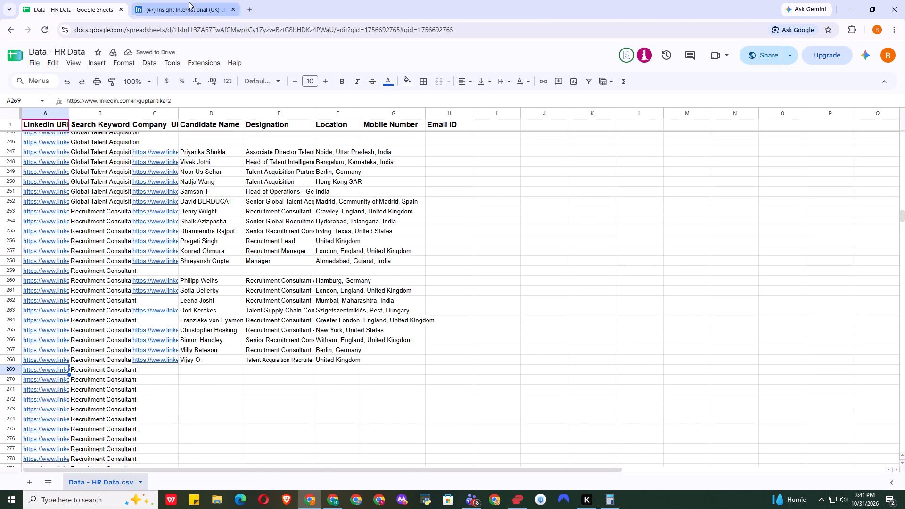
pyautogui.click(189, 1)
pyautogui.moveTo(249, 29); pyautogui.dragTo(58, 59)
pyautogui.hotkey('ctrl', 'v')
pyautogui.press('Return')
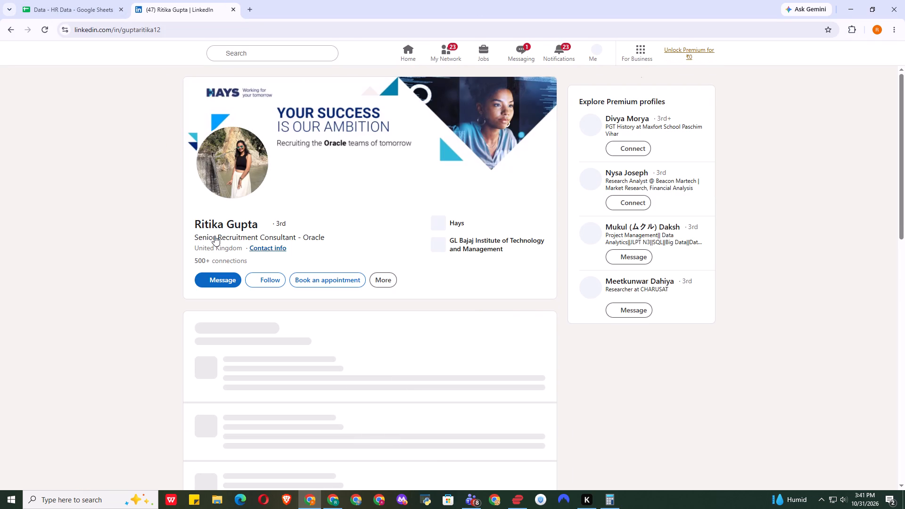
# Copy the candidate's name from the LinkedIn profile into row 269's Candidate Name cell.
pyautogui.moveTo(192, 223); pyautogui.dragTo(258, 224)
pyautogui.hotkey('ctrl', 'c')
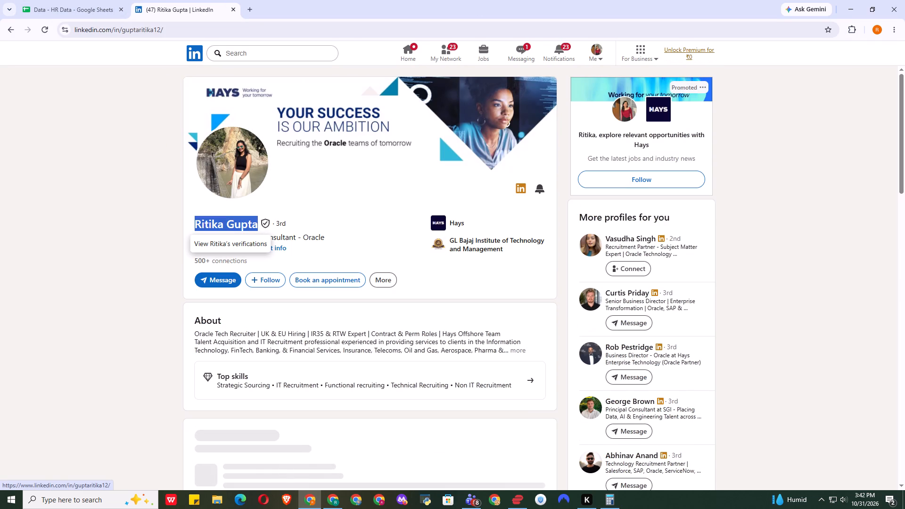
pyautogui.click(65, 6)
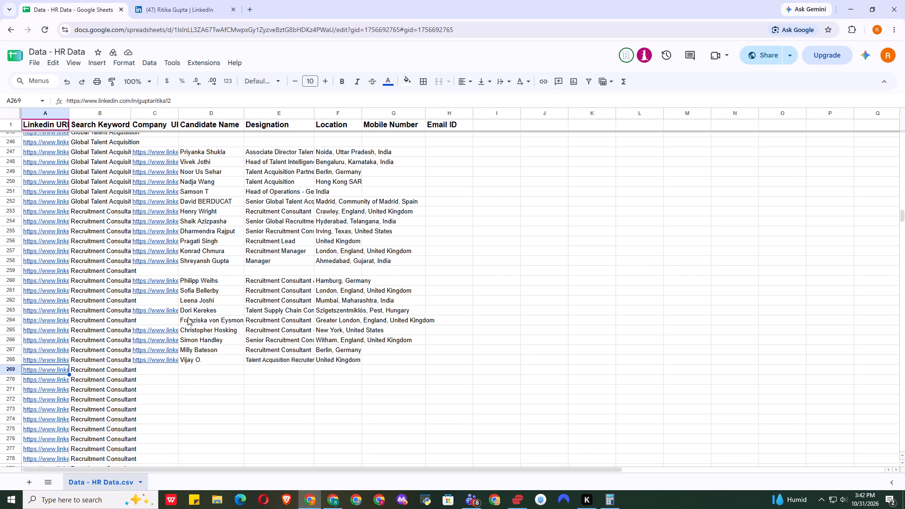
pyautogui.click(190, 374)
pyautogui.click(205, 364)
pyautogui.doubleClick(208, 369)
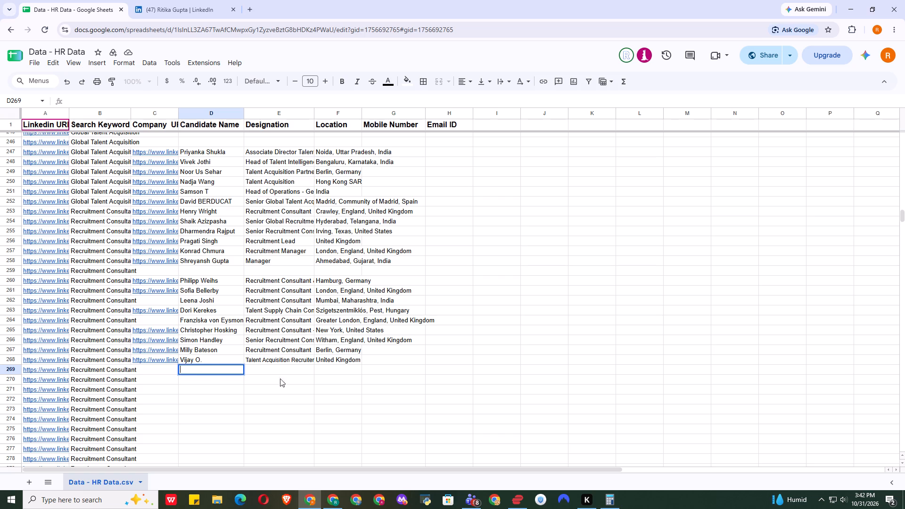
pyautogui.hotkey('ctrl', 'v')
pyautogui.click(378, 359)
# Copy the location United Kingdom from the LinkedIn profile into row 269's Location cell.
pyautogui.click(173, 4)
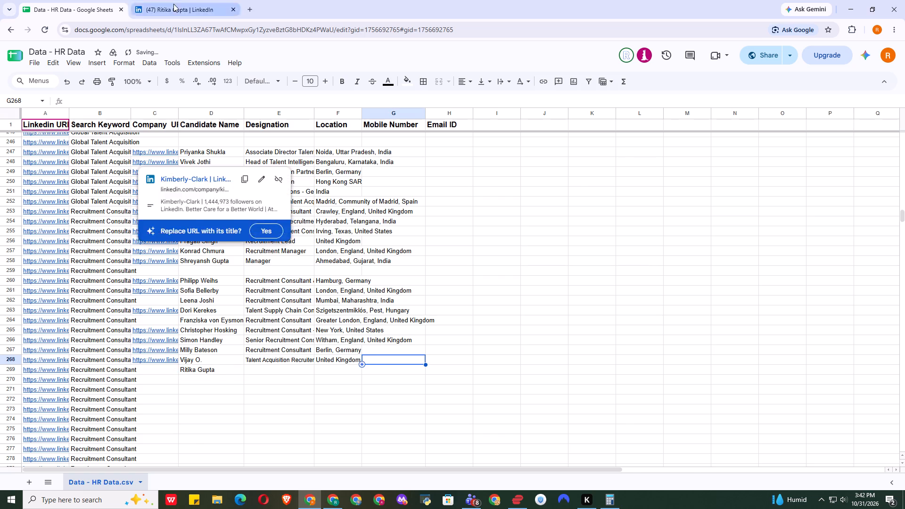
pyautogui.scroll(-1, 215, 263)
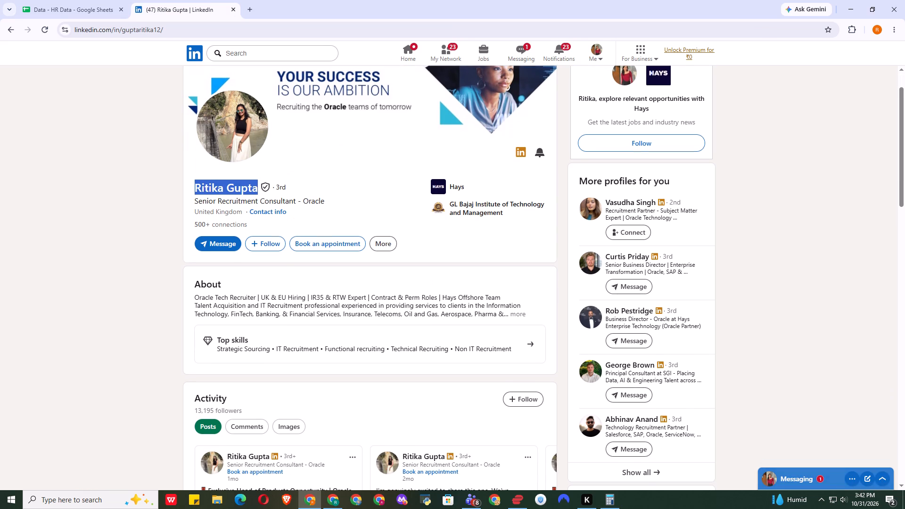
pyautogui.click(194, 203)
pyautogui.moveTo(193, 200); pyautogui.dragTo(241, 199)
pyautogui.hotkey('ctrl', 'c')
pyautogui.click(85, 8)
pyautogui.doubleClick(340, 366)
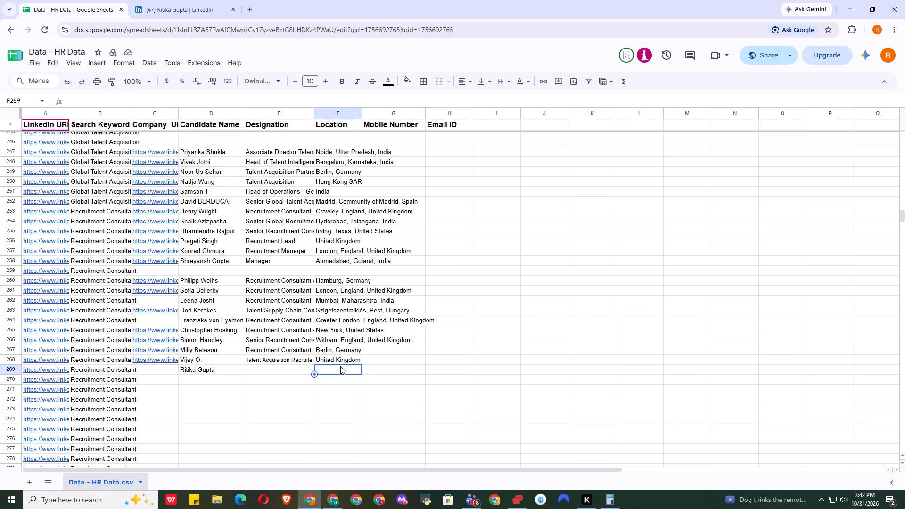
pyautogui.hotkey('ctrl', 'v')
pyautogui.click(410, 365)
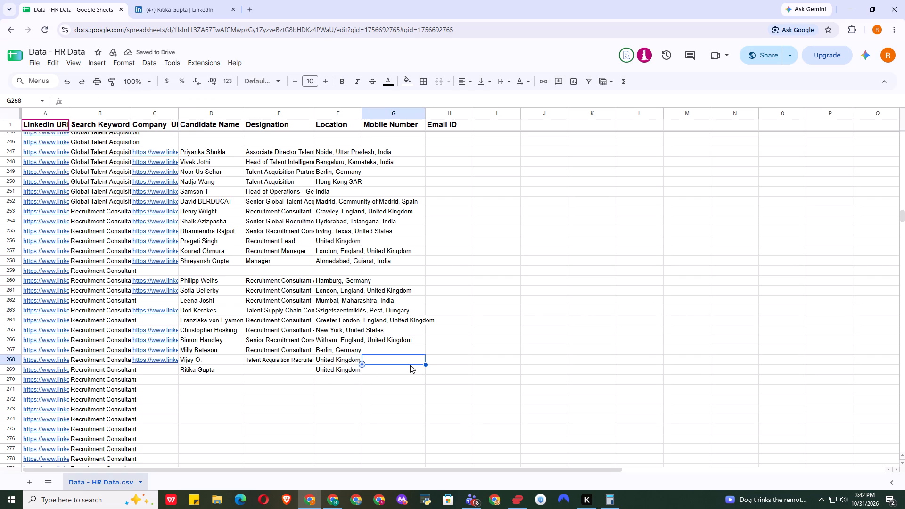
# Copy the current job title, Senior Recruitment Consultant - Oracle, from the profile's experience and return to the HR Data sheet.
pyautogui.click(201, 4)
pyautogui.scroll(-7, 231, 308)
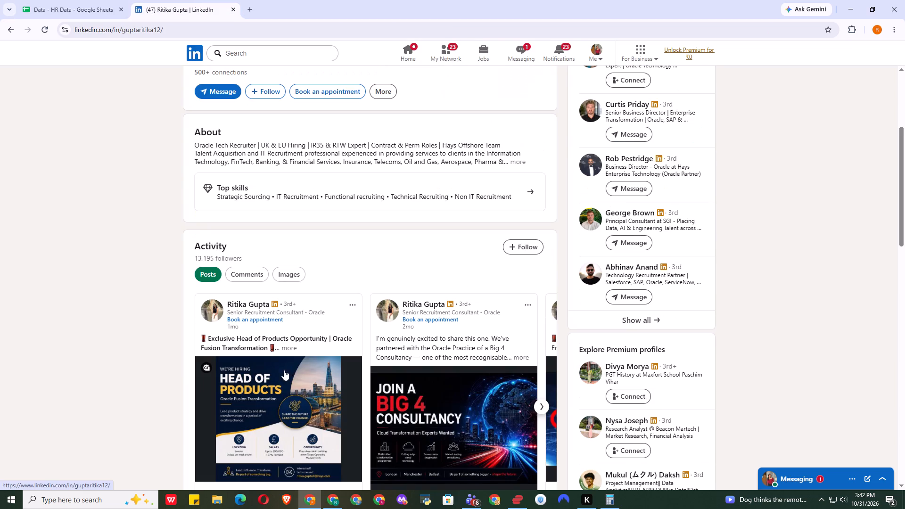
pyautogui.scroll(-7, 284, 370)
pyautogui.scroll(3, 300, 356)
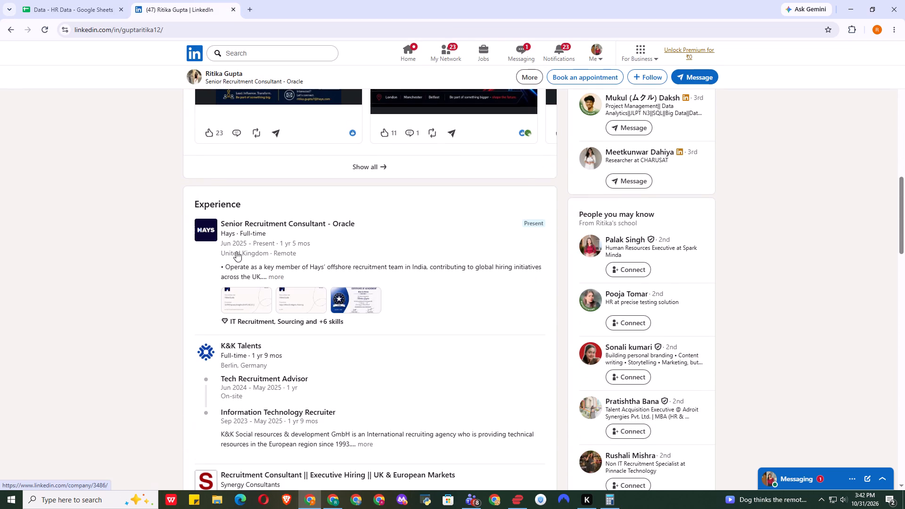
pyautogui.moveTo(218, 220); pyautogui.dragTo(323, 224)
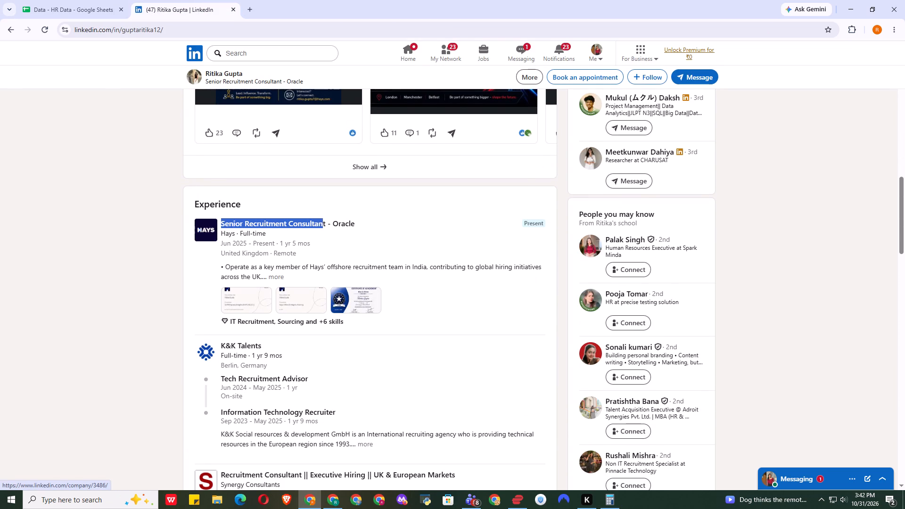
pyautogui.moveTo(323, 224); pyautogui.dragTo(357, 220)
pyautogui.hotkey('ctrl', 'c')
pyautogui.click(27, 3)
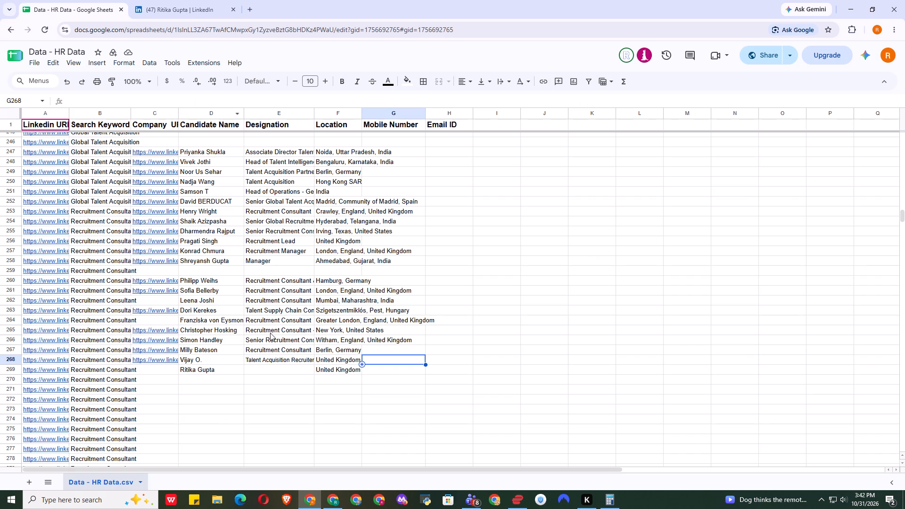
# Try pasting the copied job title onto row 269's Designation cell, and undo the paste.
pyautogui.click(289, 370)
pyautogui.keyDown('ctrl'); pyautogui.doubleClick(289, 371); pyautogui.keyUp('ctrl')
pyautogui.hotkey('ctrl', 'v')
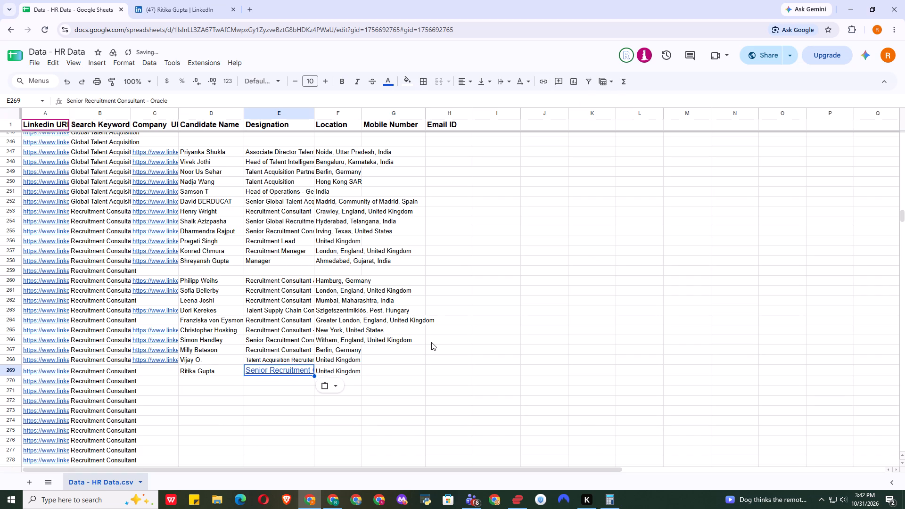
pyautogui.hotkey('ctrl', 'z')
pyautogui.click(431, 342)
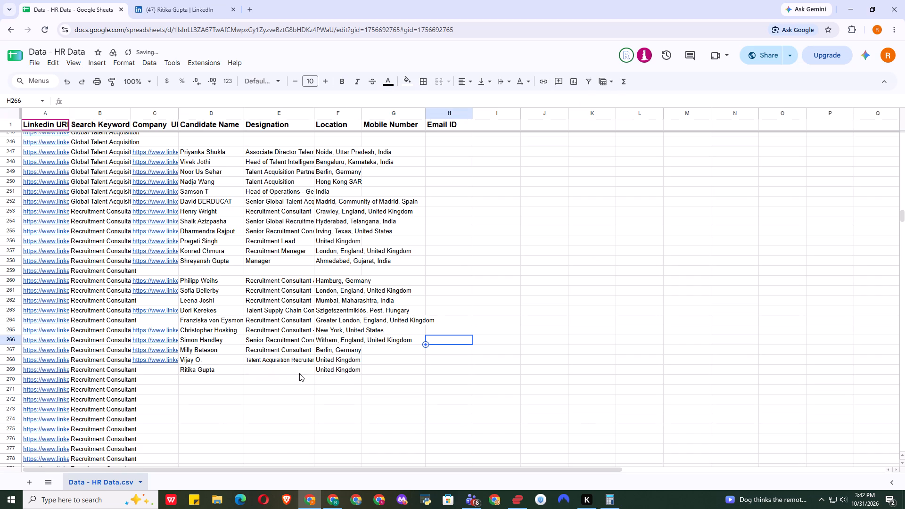
# Paste Senior Recruitment Consultant - Oracle as text inside row 269's Designation cell.
pyautogui.doubleClick(299, 373)
pyautogui.hotkey('ctrl', 'v')
pyautogui.click(402, 352)
# Open the Hays page from the profile's experience and copy its URL into row 269's Company URL cell.
pyautogui.click(225, 1)
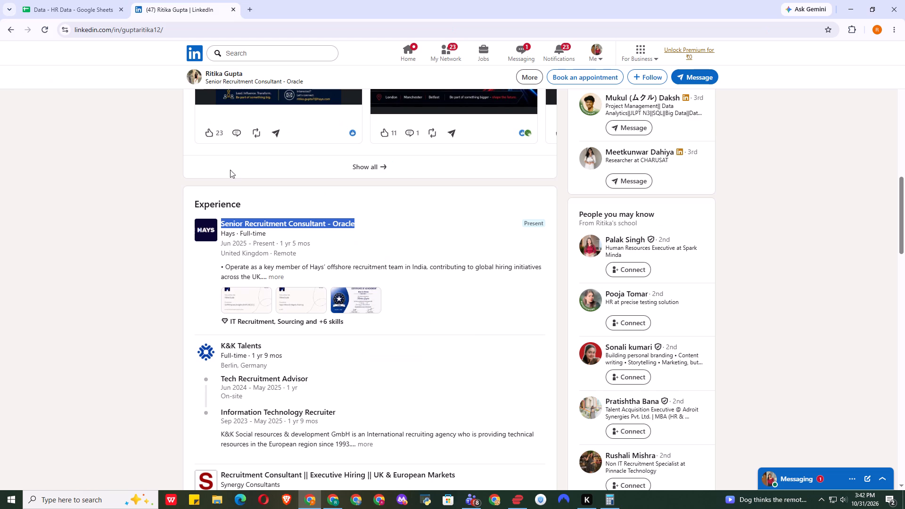
pyautogui.click(212, 224)
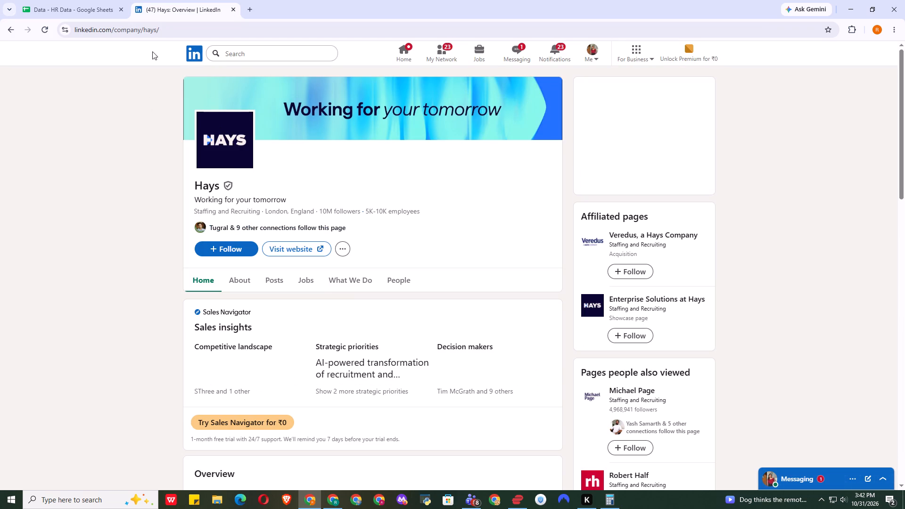
pyautogui.keyDown('ctrl'); pyautogui.moveTo(172, 37); pyautogui.dragTo(0, 49); pyautogui.keyUp('ctrl')
pyautogui.hotkey('ctrl', 'c')
pyautogui.keyDown('ctrl'); pyautogui.click(62, 0); pyautogui.keyUp('ctrl')
pyautogui.click(156, 374)
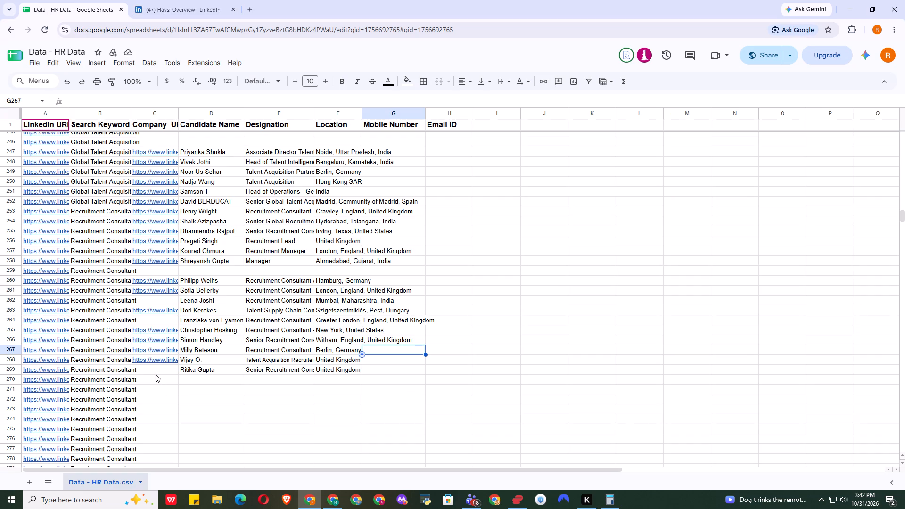
pyautogui.hotkey('ctrl', 'v')
pyautogui.click(272, 352)
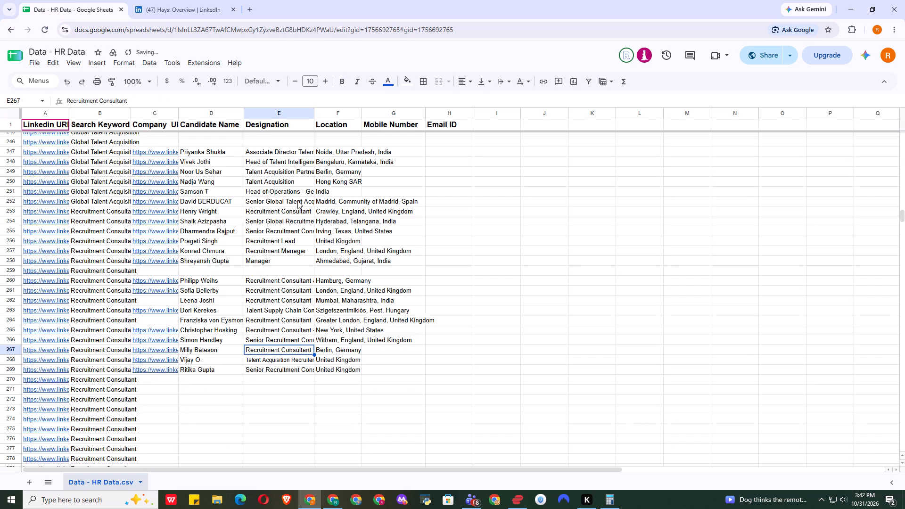
# Copy the LinkedIn profile URL from row 270 and open it in the LinkedIn browser tab.
pyautogui.click(53, 383)
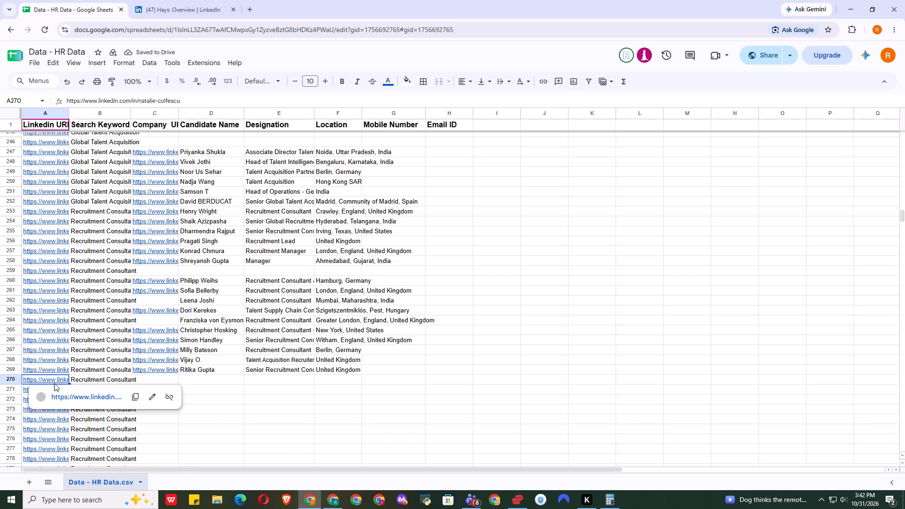
pyautogui.scroll(2, 194, 308)
pyautogui.scroll(-2, 222, 279)
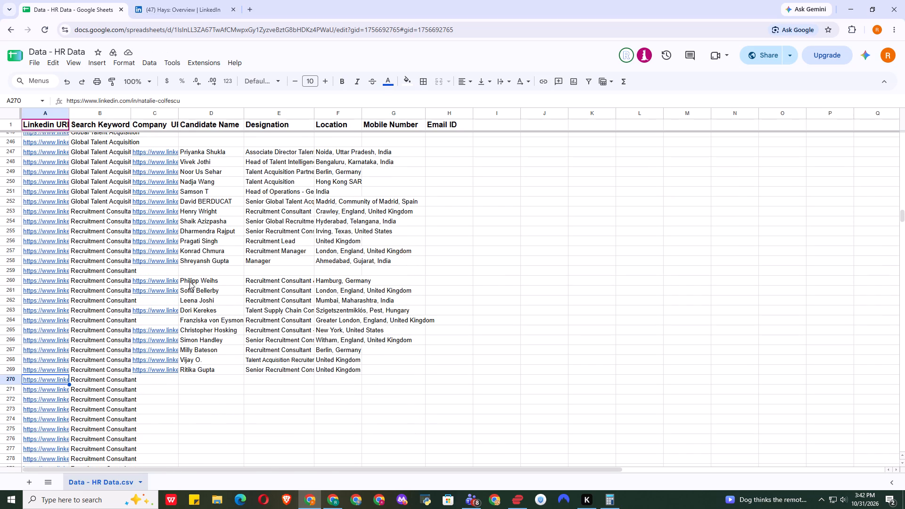
pyautogui.hotkey('ctrl', 'c')
pyautogui.click(173, 2)
pyautogui.moveTo(204, 25); pyautogui.dragTo(4, 74)
pyautogui.hotkey('ctrl', 'v')
pyautogui.press('Return')
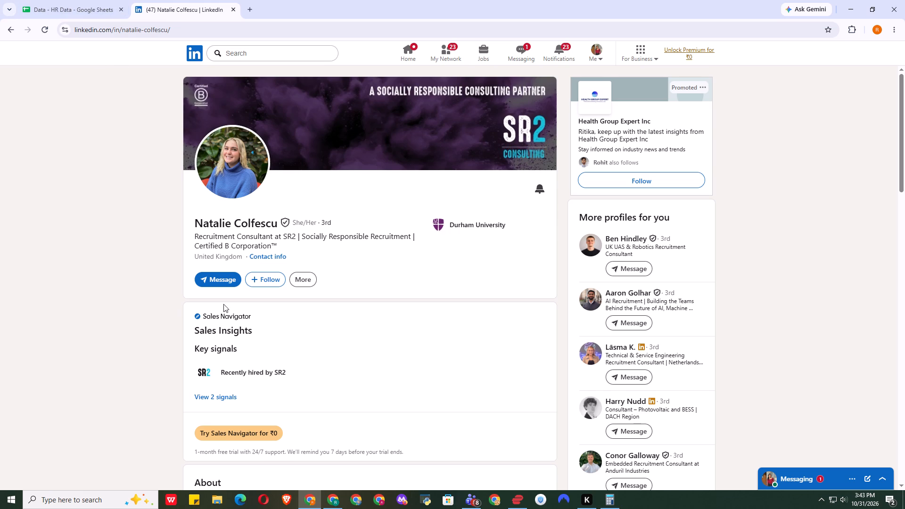
# Copy the candidate's name from the LinkedIn profile into row 270's Candidate Name cell.
pyautogui.moveTo(192, 218); pyautogui.dragTo(264, 221)
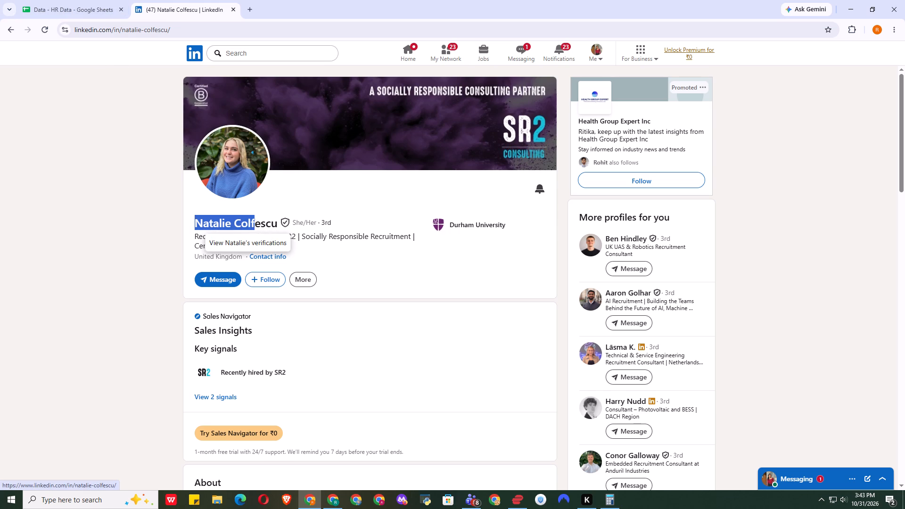
pyautogui.moveTo(264, 221); pyautogui.dragTo(278, 222)
pyautogui.hotkey('ctrl', 'c')
pyautogui.click(82, 2)
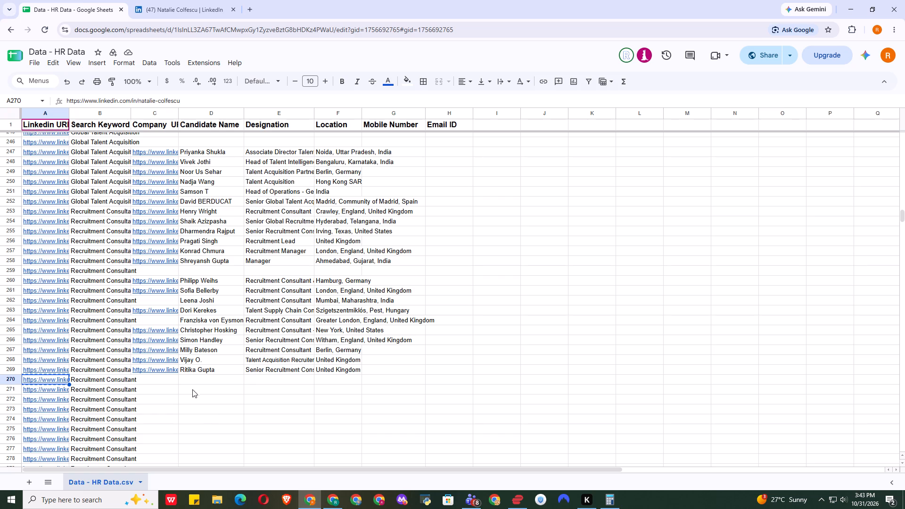
pyautogui.doubleClick(188, 376)
pyautogui.doubleClick(229, 377)
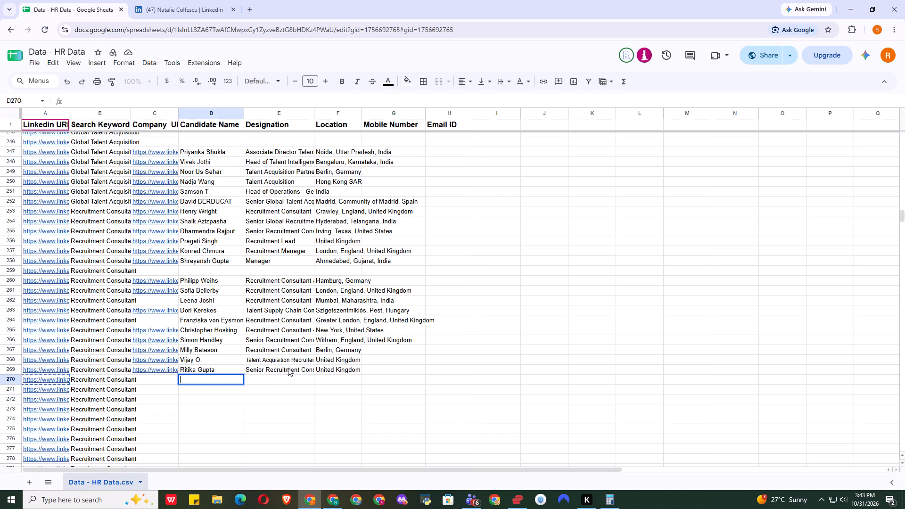
pyautogui.hotkey('ctrl', 'v')
pyautogui.click(315, 360)
# Copy the location United Kingdom from the LinkedIn profile into row 270's Location cell.
pyautogui.click(170, 10)
pyautogui.scroll(-3, 289, 317)
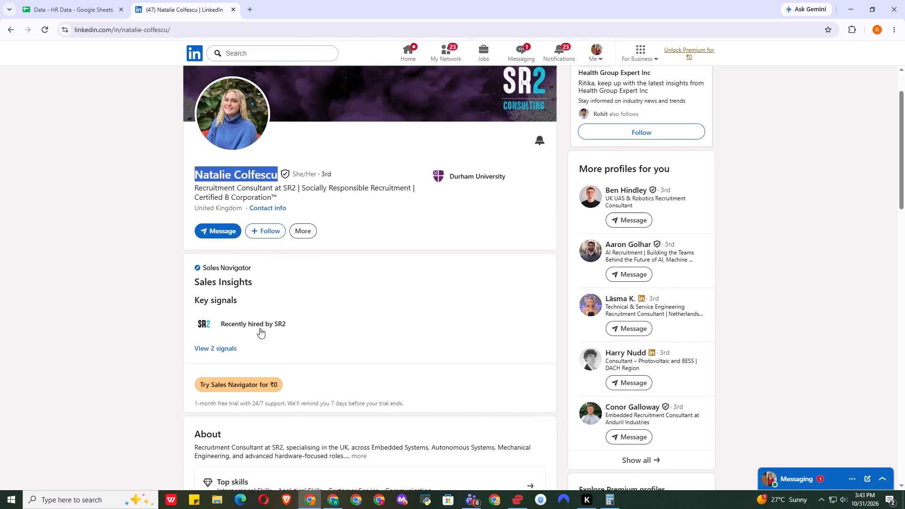
pyautogui.scroll(-1, 260, 328)
pyautogui.scroll(2, 251, 337)
pyautogui.scroll(1, 205, 126)
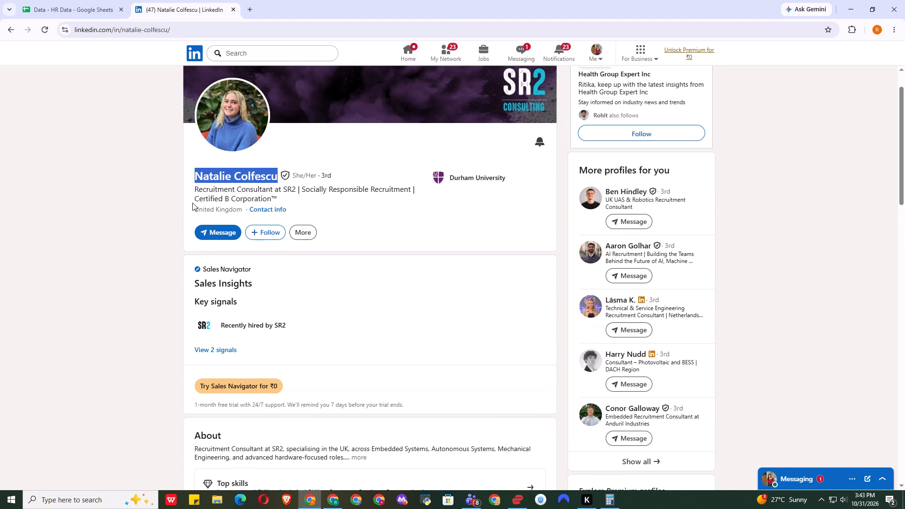
pyautogui.moveTo(192, 207); pyautogui.dragTo(240, 209)
pyautogui.hotkey('ctrl', 'c')
pyautogui.click(107, 21)
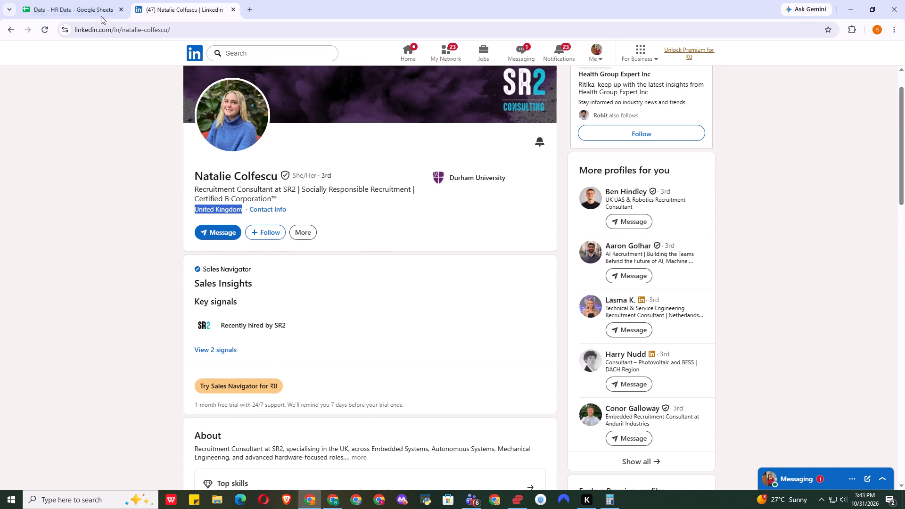
pyautogui.click(99, 15)
pyautogui.doubleClick(341, 382)
pyautogui.hotkey('ctrl', 'v')
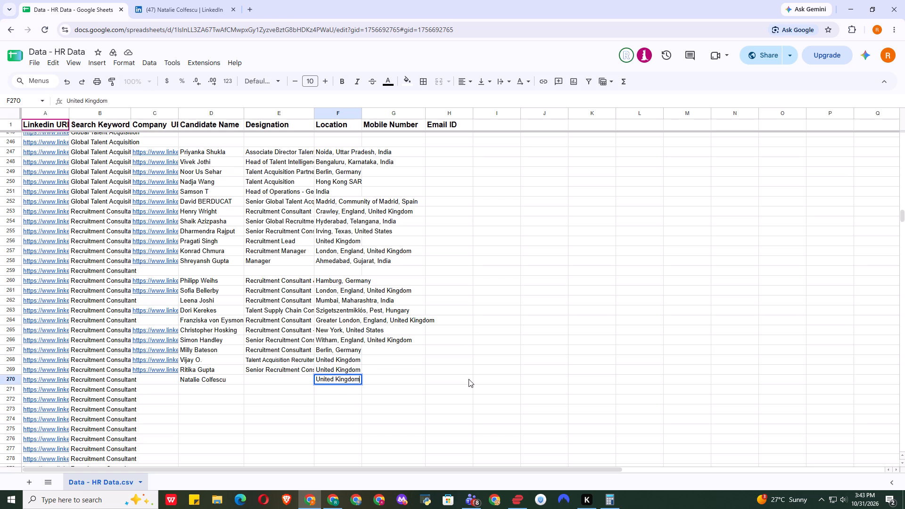
pyautogui.click(469, 379)
# Copy the current job title, Recruitment Consultant, from the profile's experience into row 270's Designation cell.
pyautogui.click(168, 14)
pyautogui.scroll(-8, 362, 280)
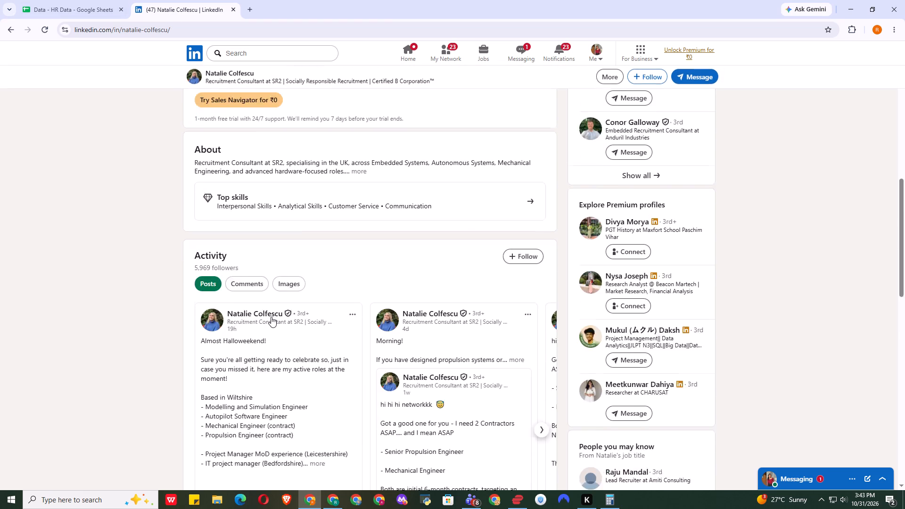
pyautogui.scroll(-9, 271, 317)
pyautogui.scroll(3, 260, 338)
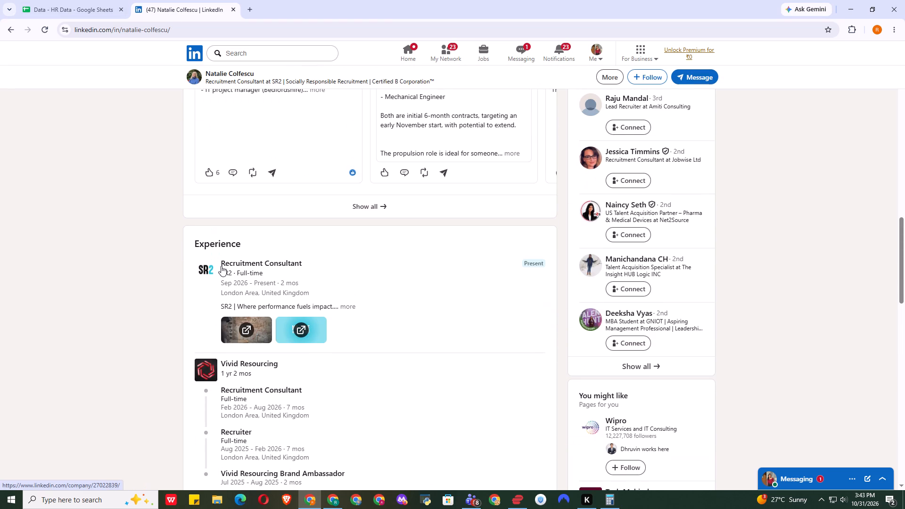
pyautogui.moveTo(219, 260); pyautogui.dragTo(308, 267)
pyautogui.hotkey('ctrl', 'c')
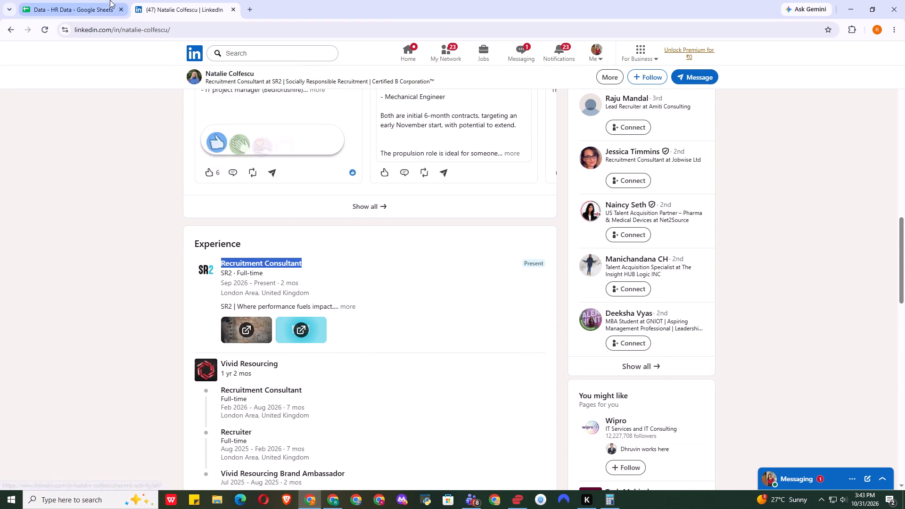
pyautogui.click(110, 0)
pyautogui.doubleClick(280, 377)
pyautogui.hotkey('ctrl', 'v')
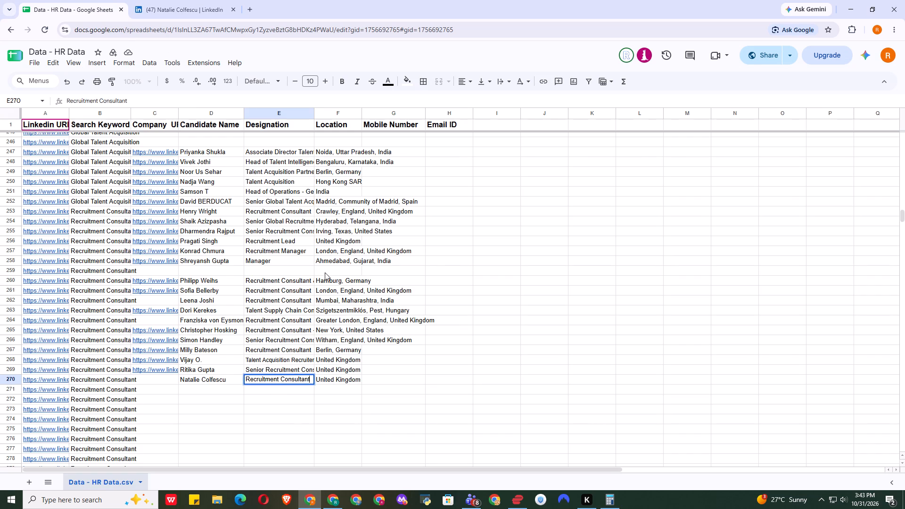
pyautogui.click(325, 272)
# Open the SR2 page from the profile's experience and copy its URL into row 270's Company URL cell.
pyautogui.click(189, 1)
pyautogui.click(198, 254)
pyautogui.click(216, 285)
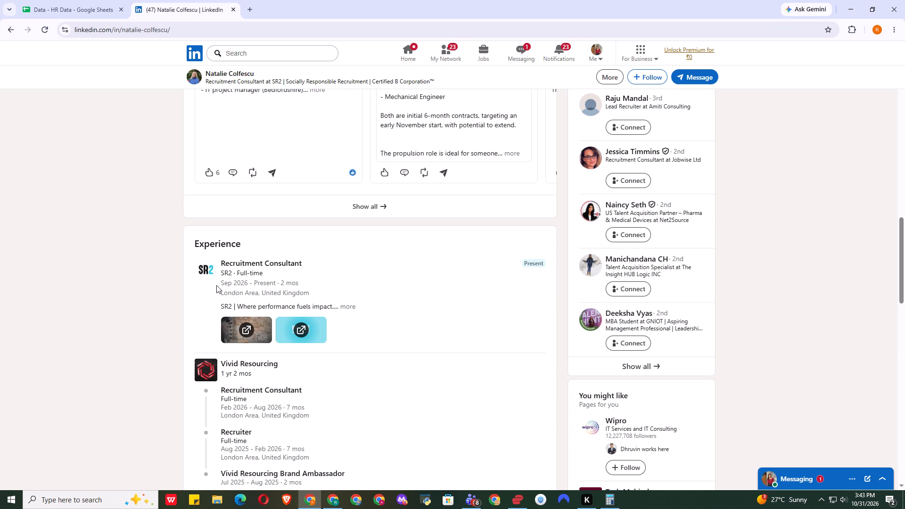
pyautogui.click(200, 265)
pyautogui.click(205, 266)
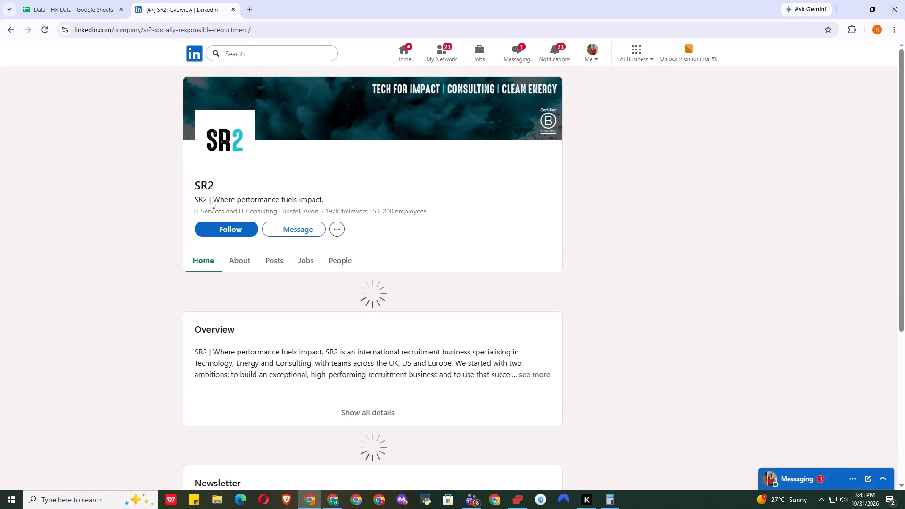
pyautogui.moveTo(264, 28); pyautogui.dragTo(0, 56)
pyautogui.hotkey('ctrl', 'c')
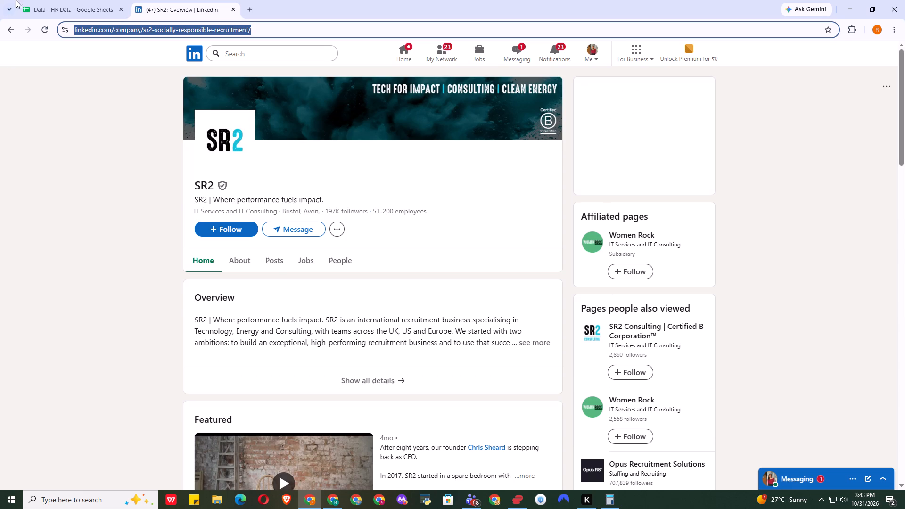
pyautogui.click(56, 2)
pyautogui.doubleClick(162, 383)
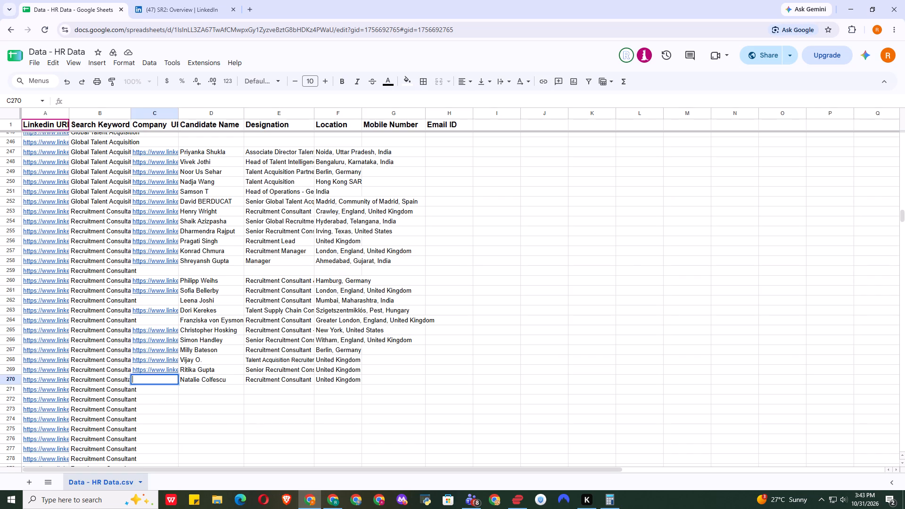
pyautogui.hotkey('ctrl', 'v')
pyautogui.click(372, 378)
# Open the LinkedIn profile whose URL is listed in row 271 in the existing LinkedIn tab.
pyautogui.click(36, 388)
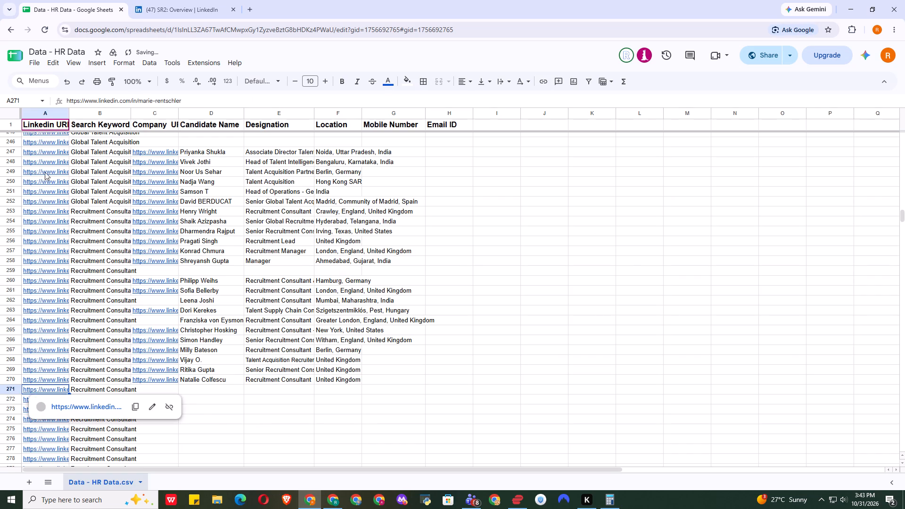
pyautogui.hotkey('ctrl', 'c')
pyautogui.click(165, 13)
pyautogui.click(271, 19)
pyautogui.keyDown('ctrl'); pyautogui.moveTo(289, 36); pyautogui.dragTo(273, 34); pyautogui.keyUp('ctrl')
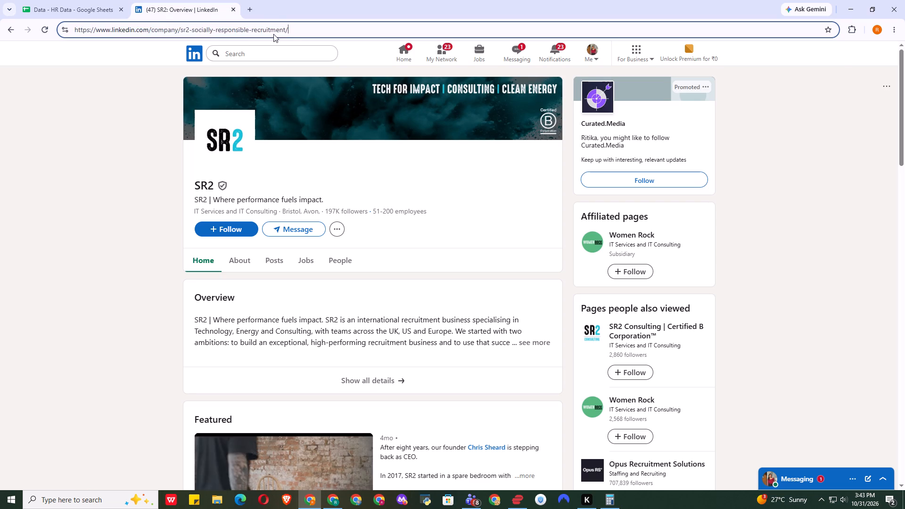
pyautogui.keyDown('ctrl'); pyautogui.moveTo(273, 34); pyautogui.dragTo(16, 103); pyautogui.keyUp('ctrl')
pyautogui.hotkey('ctrl', 'v')
pyautogui.press('Return')
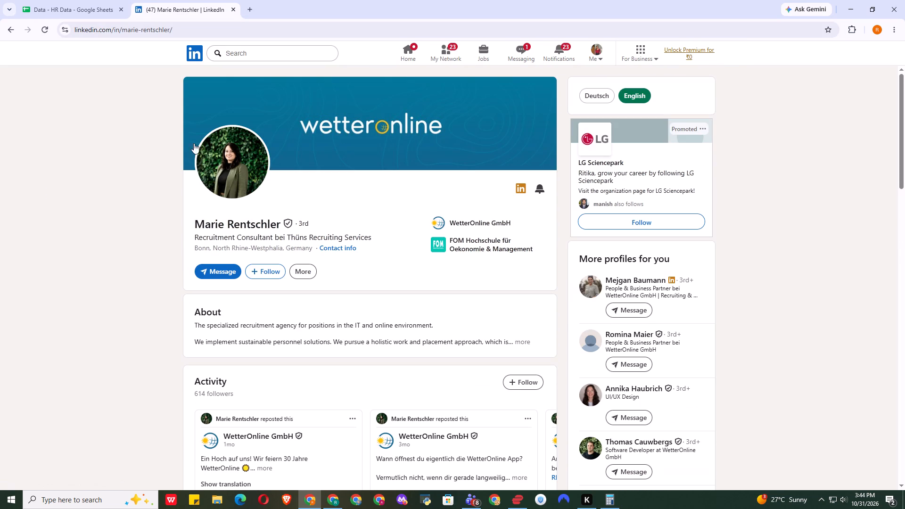
# Copy the candidate's name from the LinkedIn profile into row 271's Candidate Name cell, removing the trailing line break.
pyautogui.moveTo(191, 223); pyautogui.dragTo(293, 218)
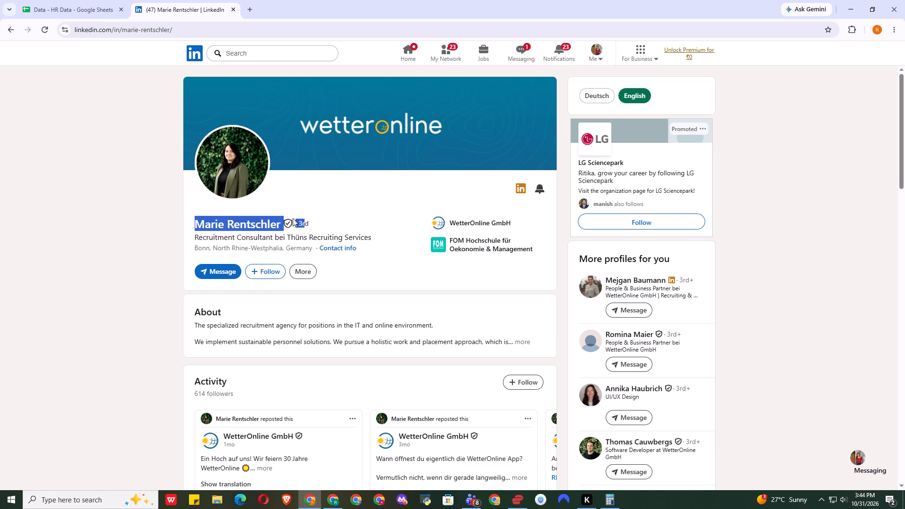
pyautogui.moveTo(293, 218); pyautogui.dragTo(284, 221)
pyautogui.hotkey('ctrl', 'c')
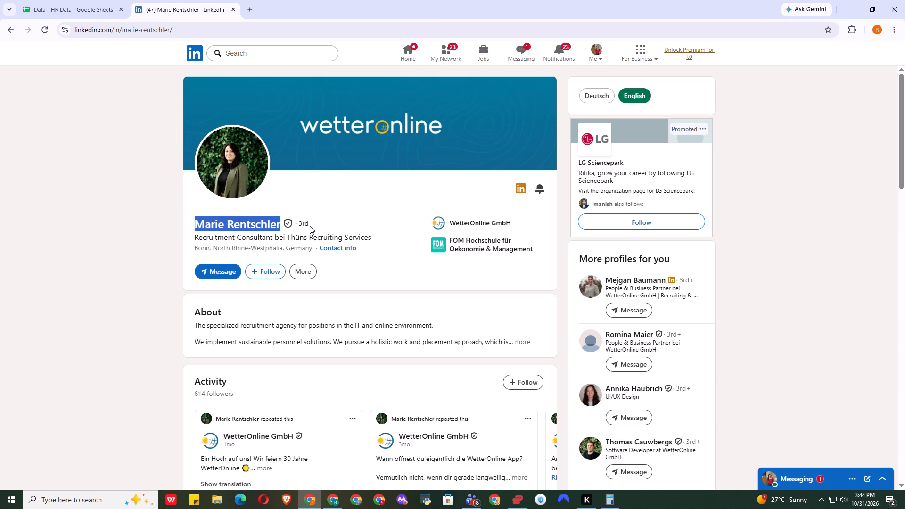
pyautogui.hotkey('ctrl', 'c')
pyautogui.click(41, 2)
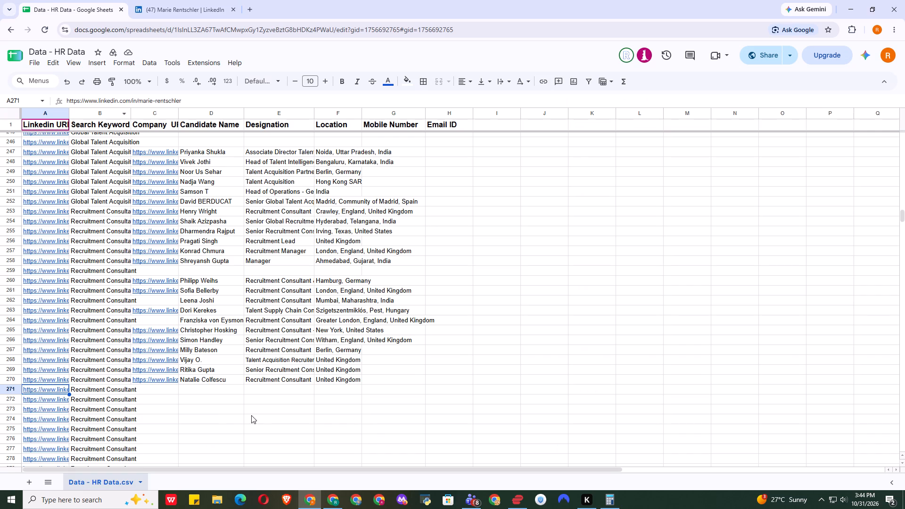
pyautogui.click(164, 391)
pyautogui.doubleClick(208, 390)
pyautogui.hotkey('ctrl', 'v')
pyautogui.click(360, 363)
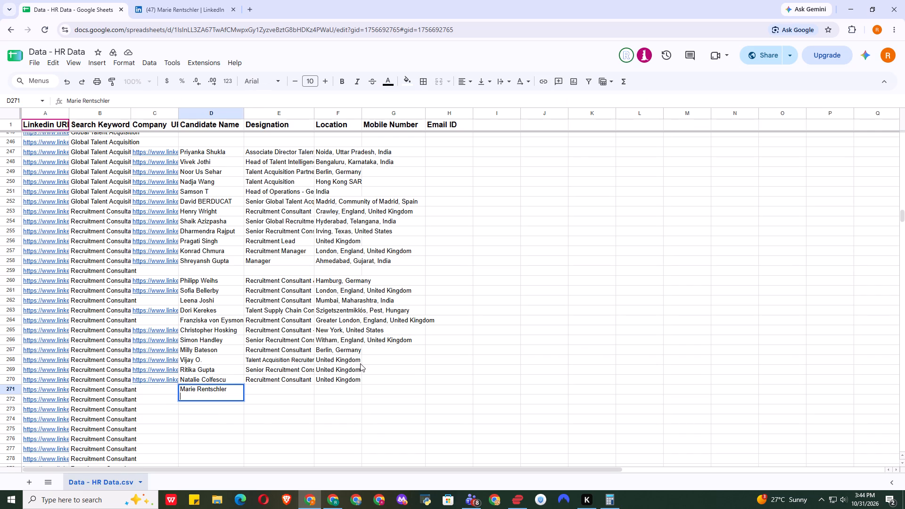
pyautogui.doubleClick(228, 393)
pyautogui.press('BackSpace')
pyautogui.click(307, 381)
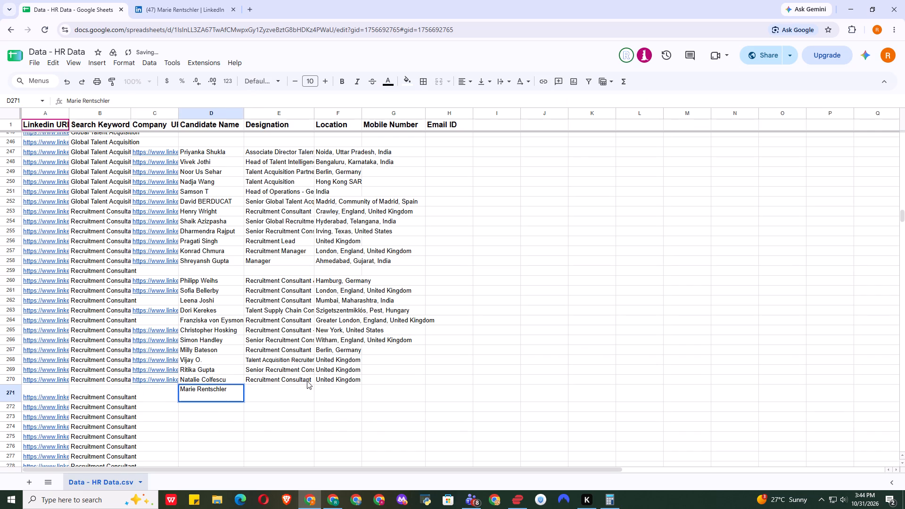
# Copy the location Bonn, North Rhine-Westphalia, Germany from the LinkedIn profile into row 271's Location cell.
pyautogui.click(179, 16)
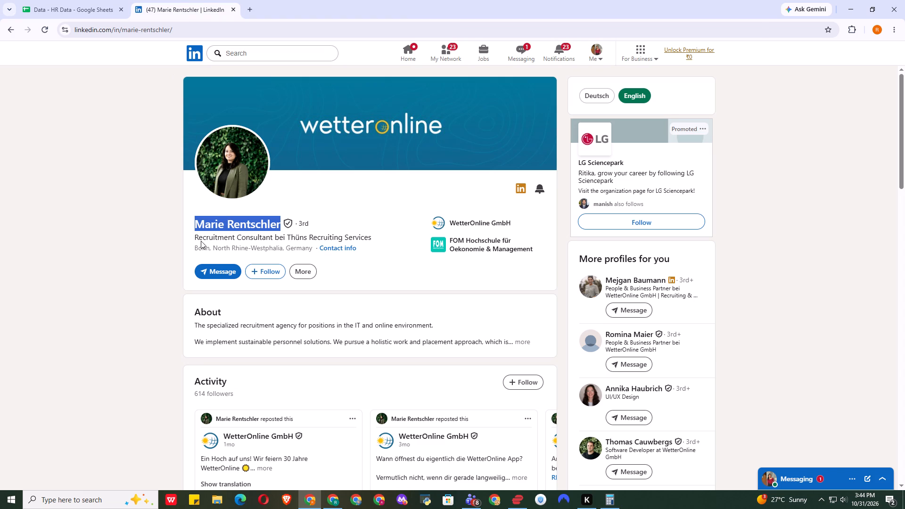
pyautogui.moveTo(192, 244); pyautogui.dragTo(313, 249)
pyautogui.hotkey('ctrl', 'c')
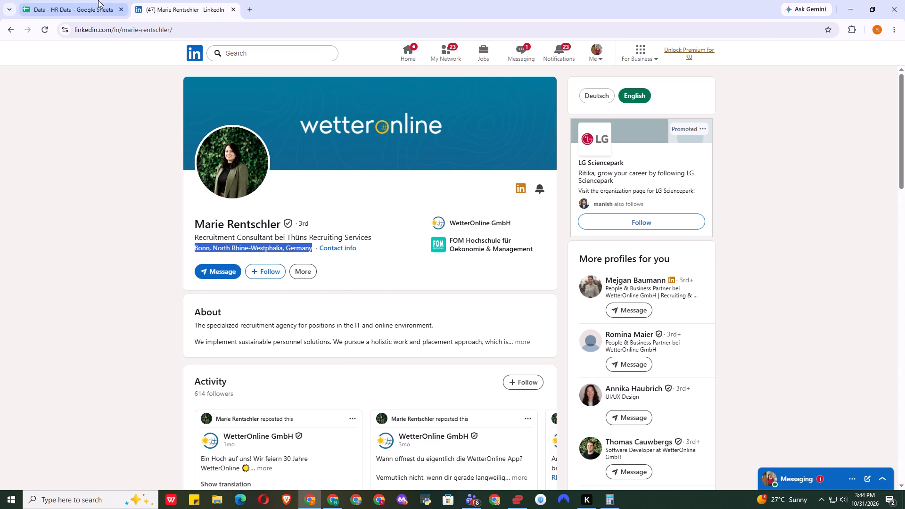
pyautogui.click(108, 3)
pyautogui.doubleClick(331, 392)
pyautogui.hotkey('ctrl', 'v')
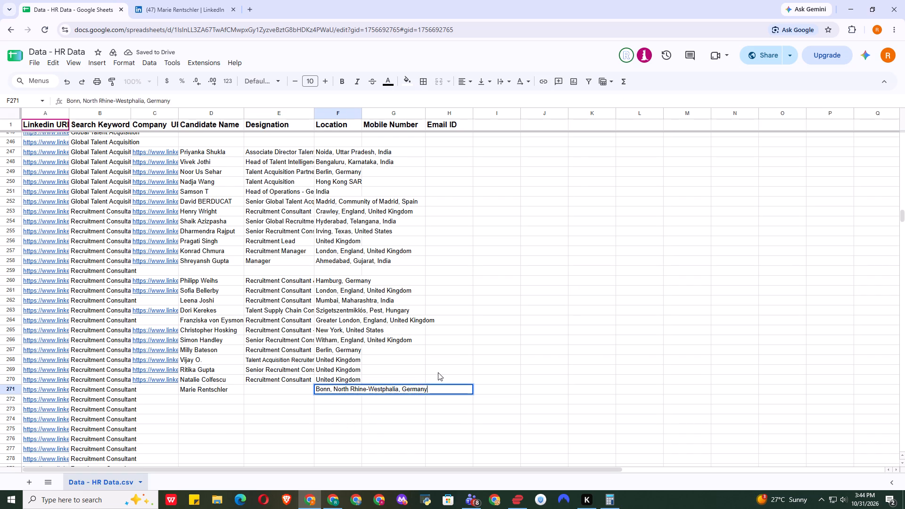
pyautogui.click(438, 372)
# Copy the current job title, People & Business Partner, from the profile's experience into row 271's Designation cell.
pyautogui.click(181, 0)
pyautogui.scroll(-2, 245, 238)
pyautogui.scroll(-2, 215, 263)
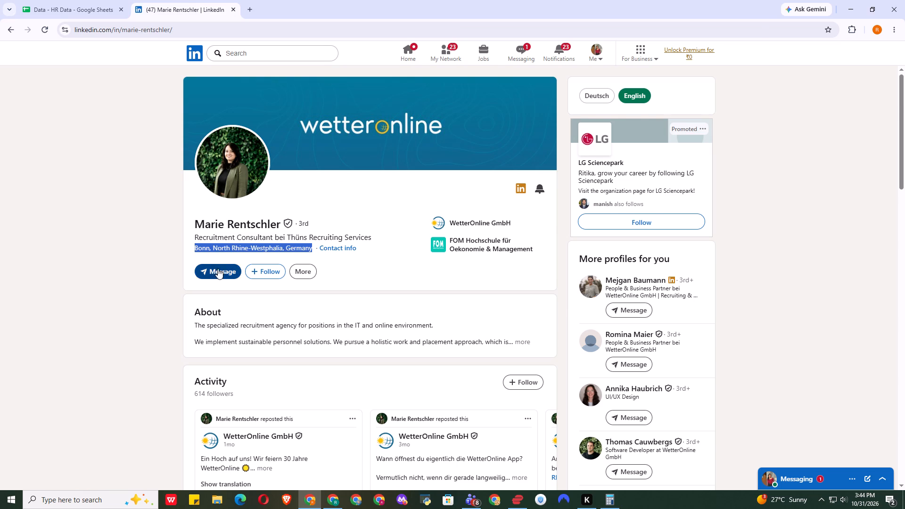
pyautogui.scroll(-3, 218, 269)
pyautogui.scroll(-4, 244, 356)
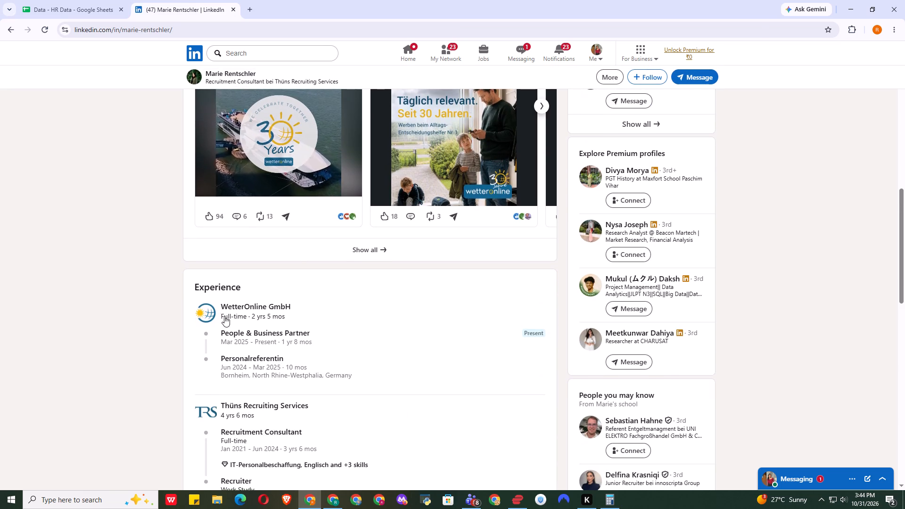
pyautogui.moveTo(220, 330); pyautogui.dragTo(311, 333)
pyautogui.hotkey('ctrl', 'c')
pyautogui.click(70, 0)
pyautogui.doubleClick(272, 387)
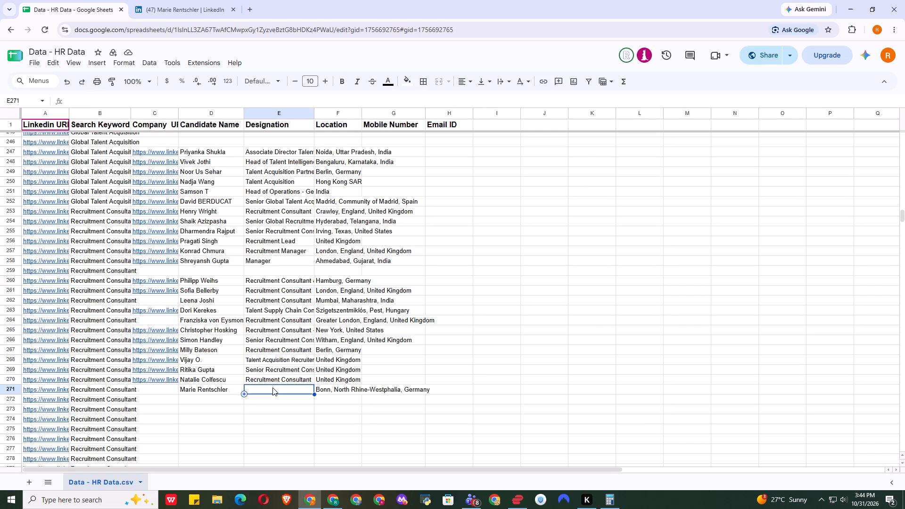
pyautogui.hotkey('ctrl', 'v')
pyautogui.click(362, 302)
# Open the WetterOnline GmbH page from the profile's experience and copy its URL into row 271's Company URL cell.
pyautogui.click(166, 1)
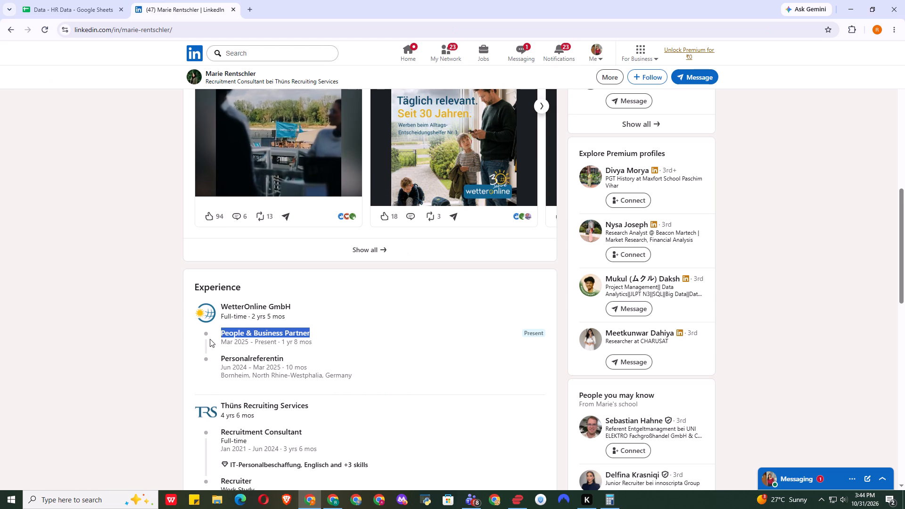
pyautogui.click(206, 320)
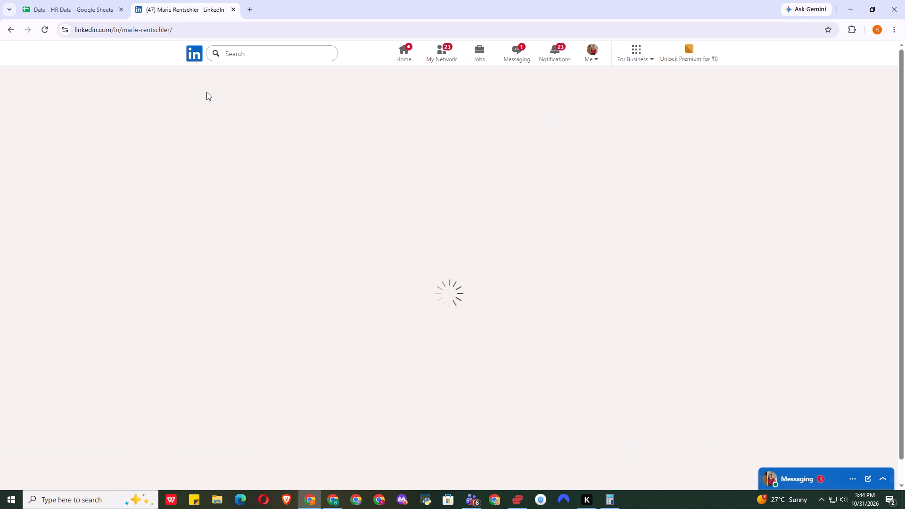
pyautogui.moveTo(262, 39); pyautogui.dragTo(60, 94)
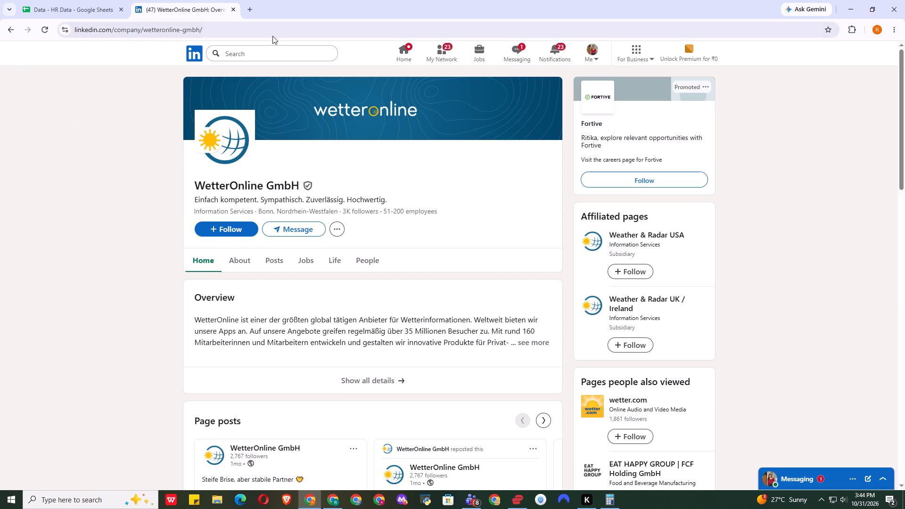
pyautogui.moveTo(220, 29); pyautogui.dragTo(0, 65)
pyautogui.hotkey('ctrl', 'c')
pyautogui.hotkey('ctrl', 'c')
pyautogui.click(67, 0)
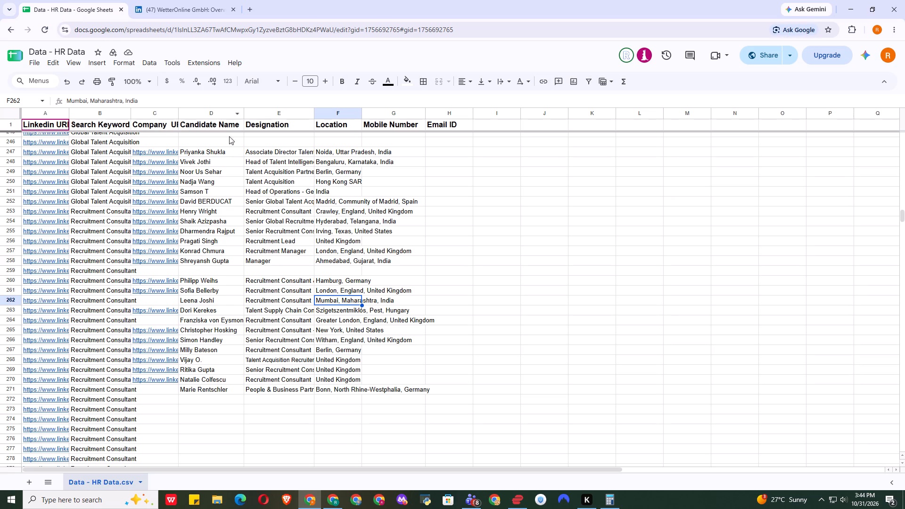
pyautogui.click(165, 392)
pyautogui.doubleClick(165, 391)
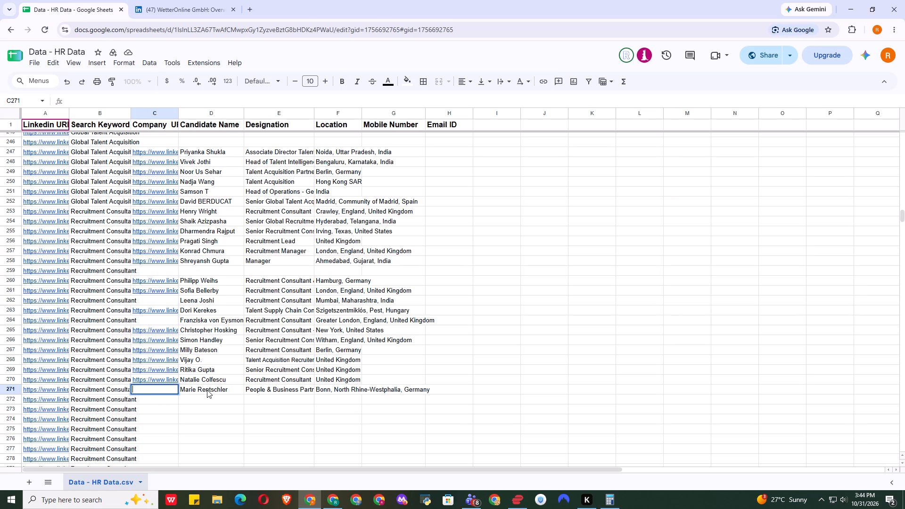
pyautogui.hotkey('ctrl', 'v')
pyautogui.click(288, 378)
# Open the LinkedIn profile whose URL is listed in row 272 in the existing LinkedIn tab.
pyautogui.click(37, 401)
pyautogui.hotkey('ctrl', 'c')
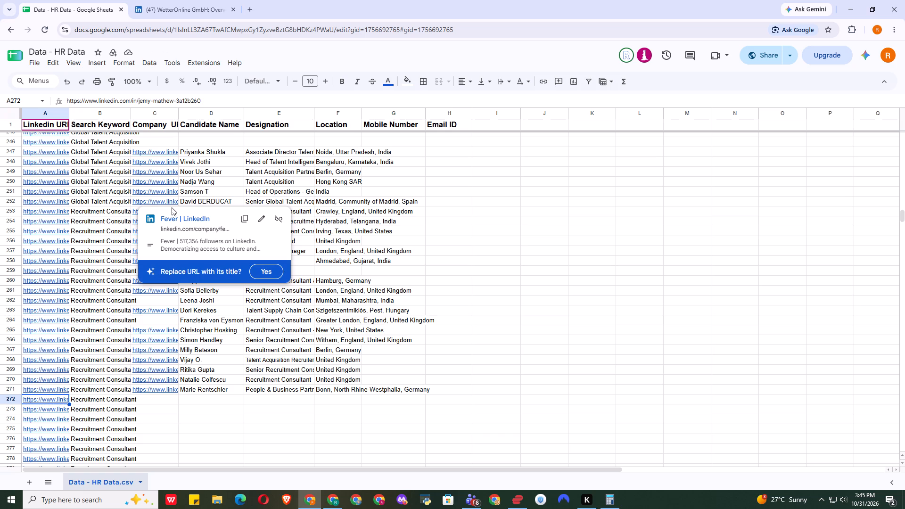
pyautogui.click(296, 378)
pyautogui.click(166, 12)
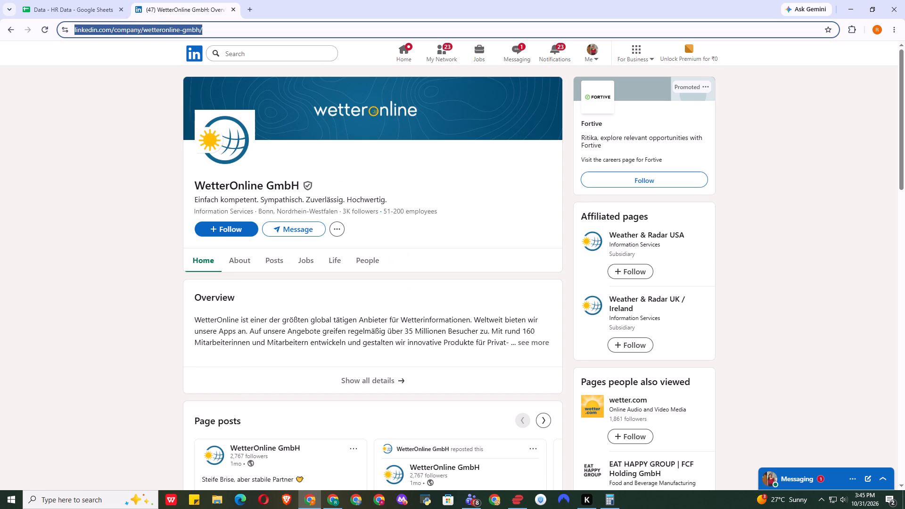
pyautogui.moveTo(226, 29); pyautogui.dragTo(49, 16)
pyautogui.hotkey('ctrl', 'v')
pyautogui.press('Return')
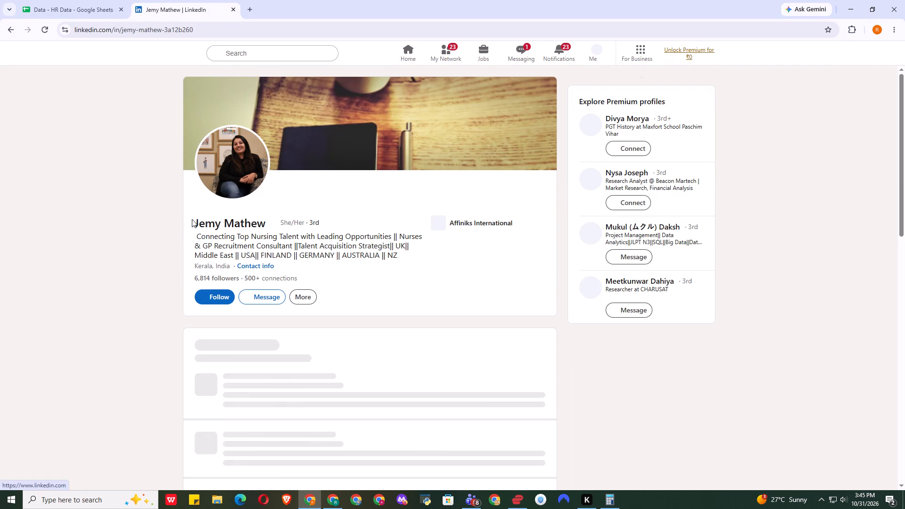
# Copy the candidate's name from the LinkedIn profile into row 272's Candidate Name cell as plain text, without the source formatting.
pyautogui.moveTo(192, 219); pyautogui.dragTo(271, 227)
pyautogui.hotkey('ctrl', 'c')
pyautogui.click(53, 0)
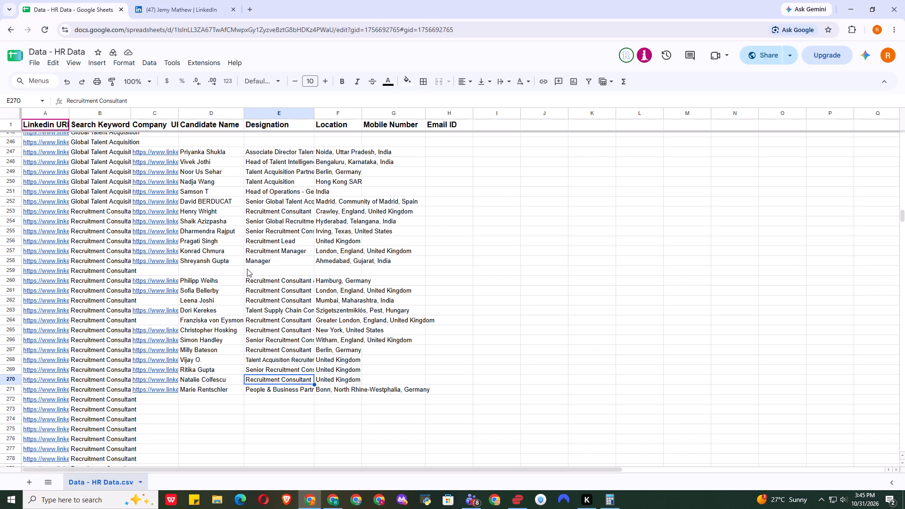
pyautogui.click(200, 399)
pyautogui.hotkey('ctrl', 'v')
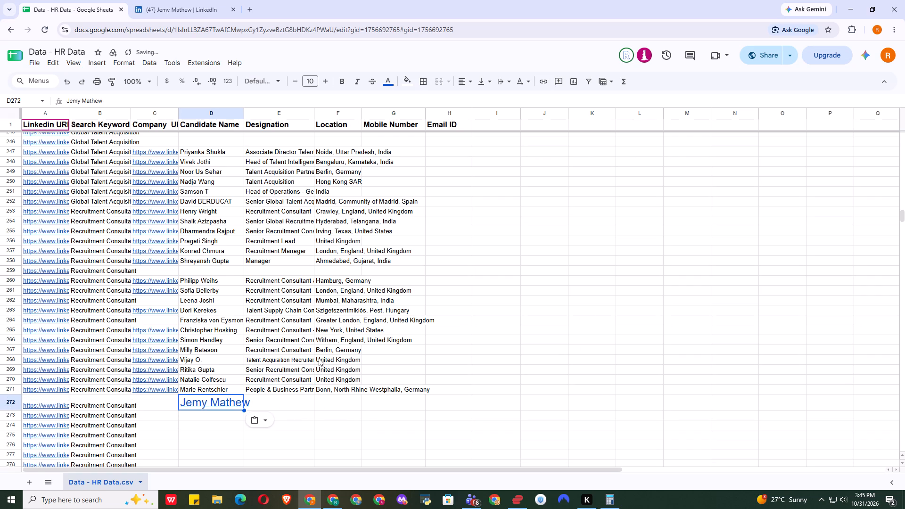
pyautogui.hotkey('ctrl', 'z')
pyautogui.click(341, 375)
pyautogui.doubleClick(229, 400)
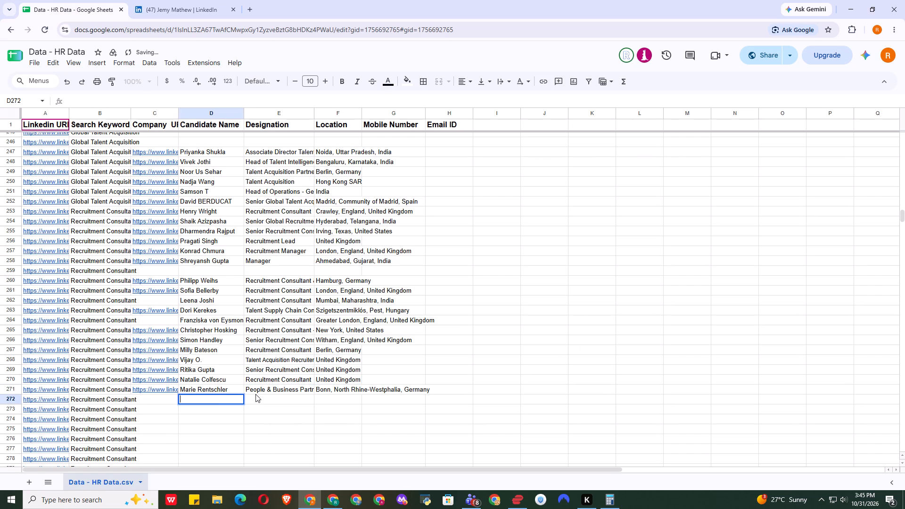
pyautogui.hotkey('ctrl', 'v')
pyautogui.keyDown('ctrl'); pyautogui.click(309, 378); pyautogui.keyUp('ctrl')
# Copy the location Kerala, India from the LinkedIn profile into row 272's Location cell, removing the trailing line breaks.
pyautogui.click(158, 0)
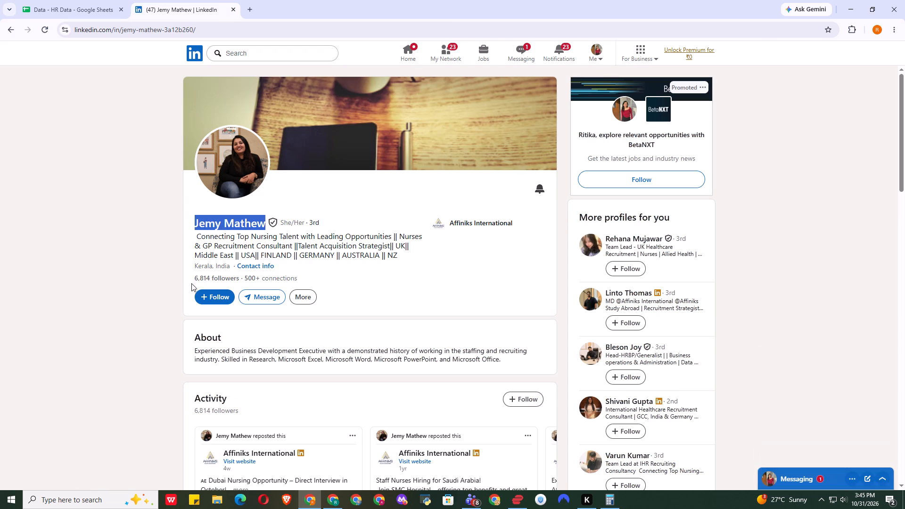
pyautogui.moveTo(192, 266); pyautogui.dragTo(233, 267)
pyautogui.hotkey('ctrl', 'c')
pyautogui.click(105, 0)
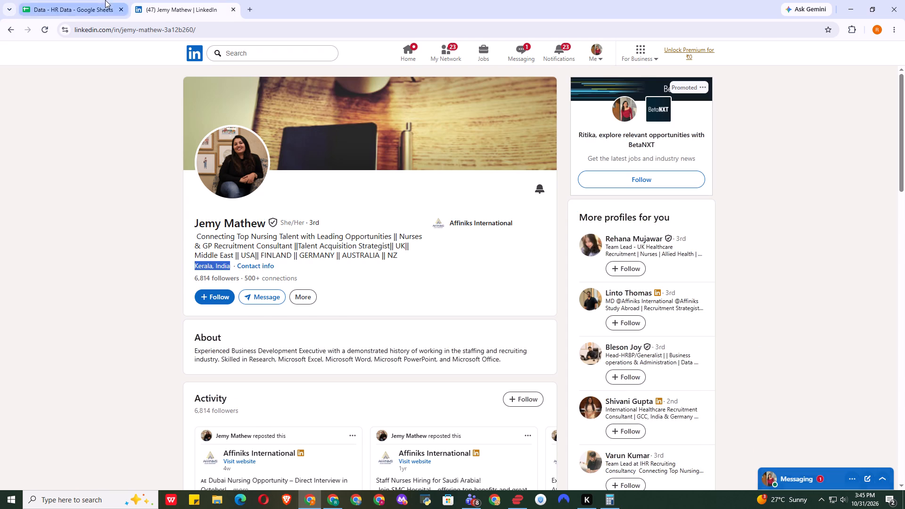
pyautogui.scroll(-1, 409, 387)
pyautogui.doubleClick(327, 353)
pyautogui.hotkey('ctrl', 'v')
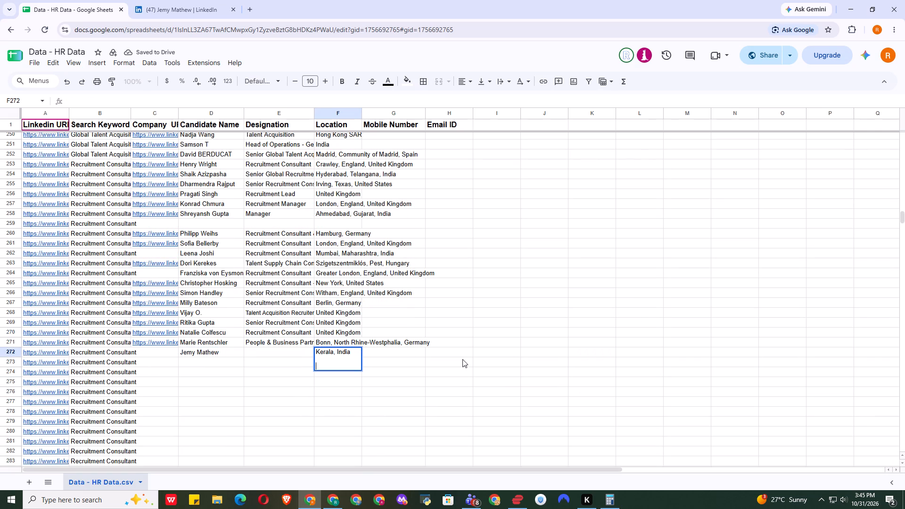
pyautogui.press('BackSpace')
pyautogui.press('BackSpace')
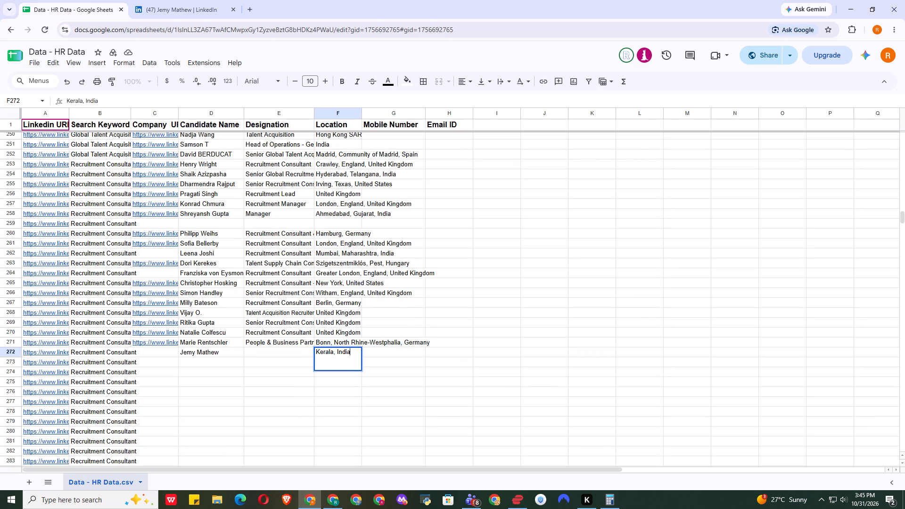
pyautogui.click(462, 359)
pyautogui.doubleClick(327, 351)
pyautogui.press('BackSpace')
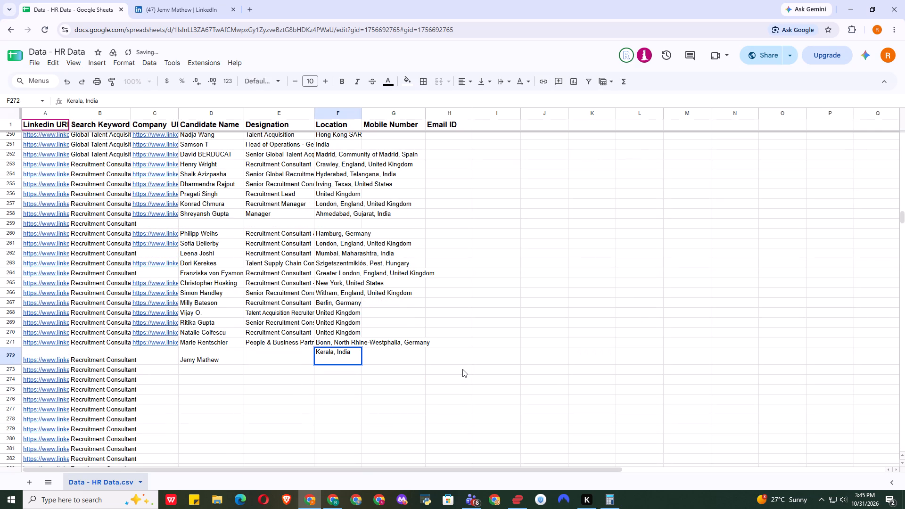
pyautogui.click(463, 369)
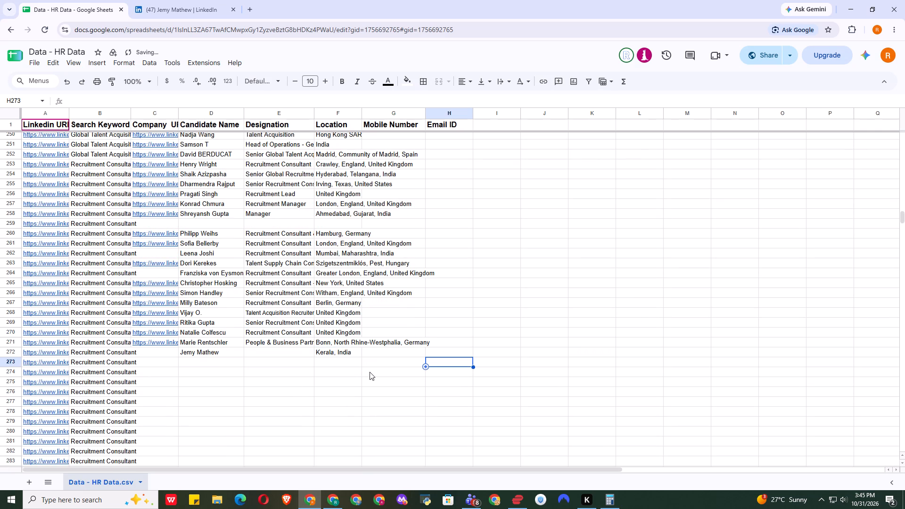
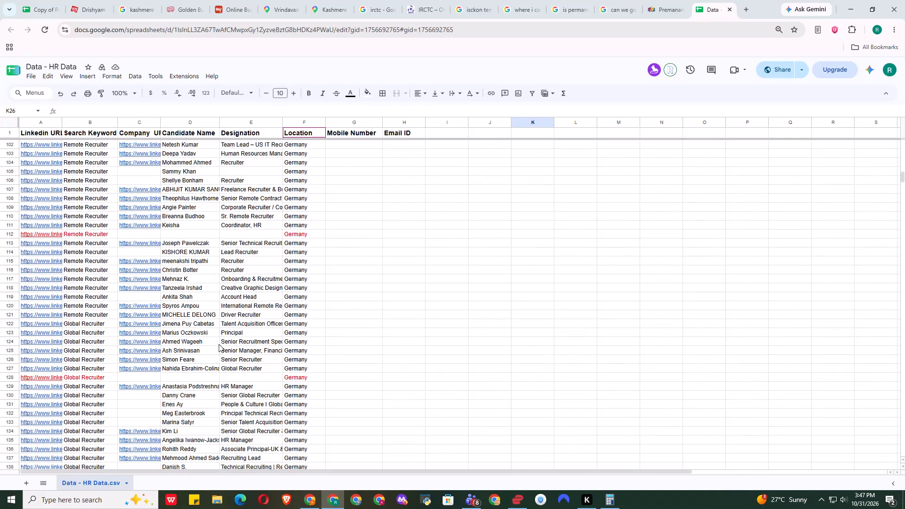
# Look through the HR Data sheet in the other browser window to check which rows are filled in and which are empty.
pyautogui.click(209, 342)
pyautogui.scroll(-20, 183, 398)
pyautogui.scroll(-3, 183, 398)
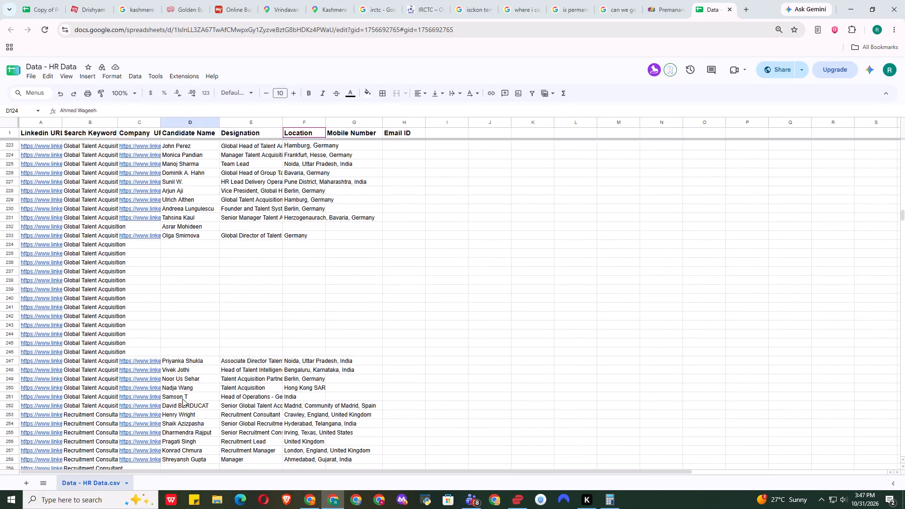
pyautogui.scroll(-2, 189, 365)
pyautogui.scroll(-4, 272, 394)
pyautogui.scroll(15, 240, 318)
pyautogui.scroll(-2, 158, 294)
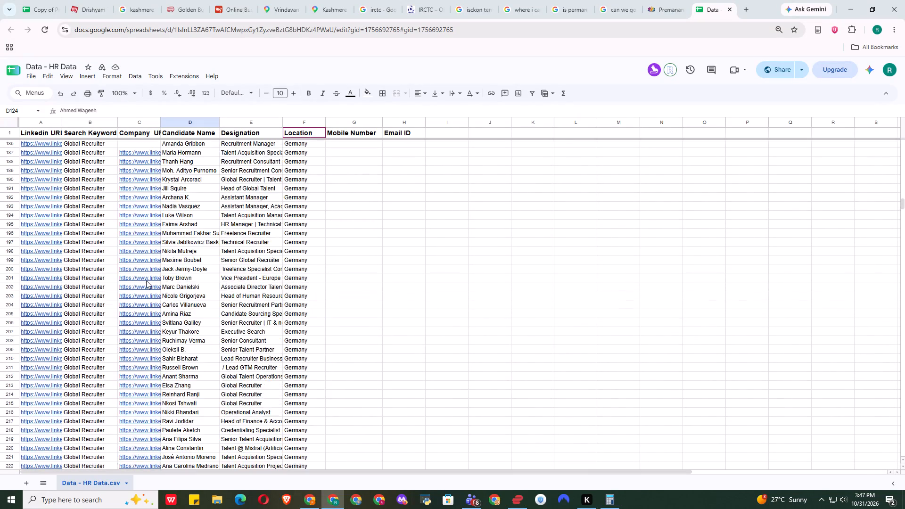
pyautogui.scroll(-9, 146, 280)
pyautogui.scroll(-6, 213, 311)
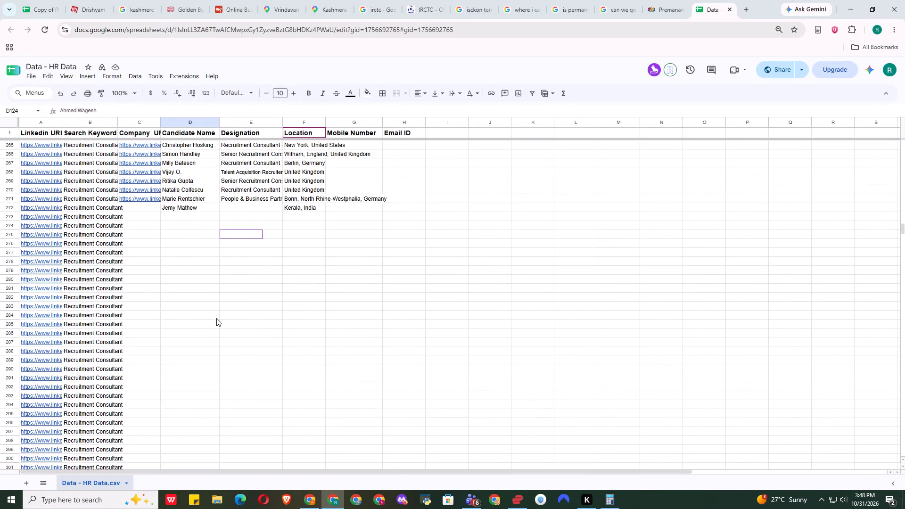
pyautogui.scroll(-16, 217, 311)
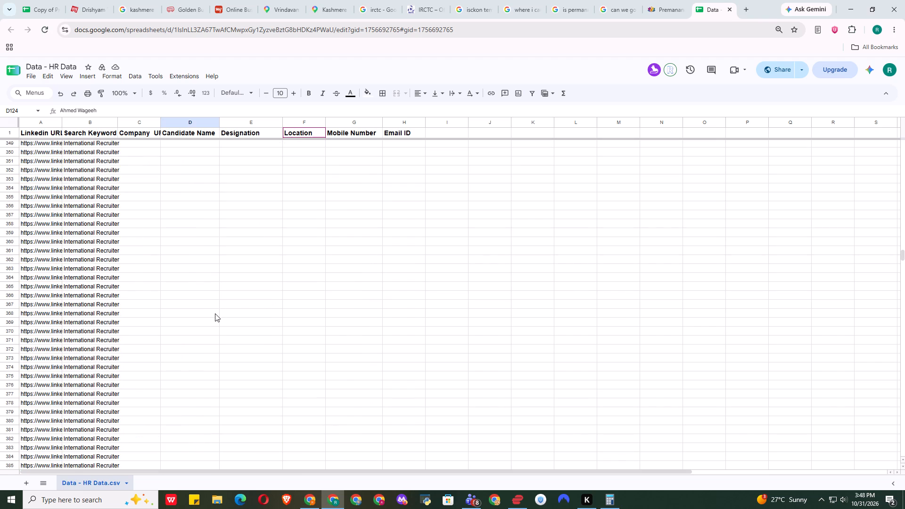
pyautogui.scroll(3, 215, 313)
pyautogui.scroll(-20, 214, 314)
pyautogui.scroll(-12, 214, 314)
pyautogui.scroll(11, 247, 302)
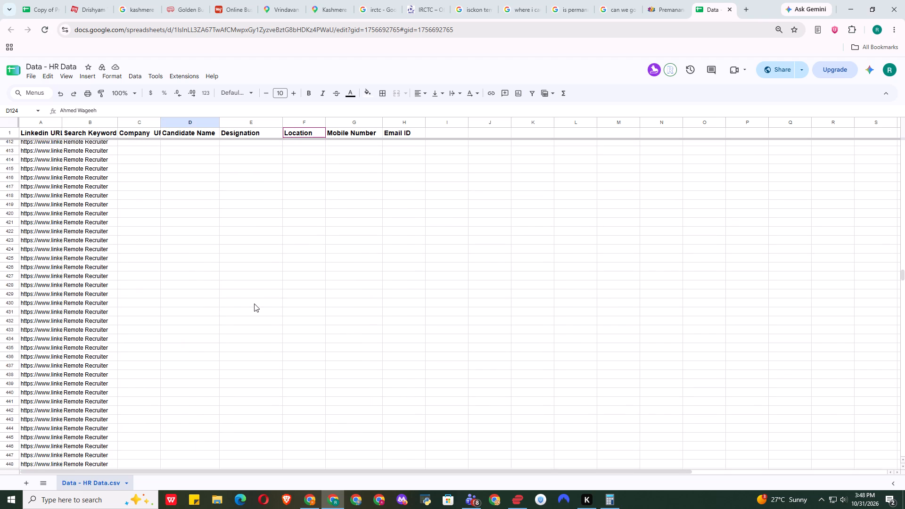
pyautogui.scroll(20, 254, 304)
pyautogui.scroll(20, 254, 304)
pyautogui.scroll(4, 254, 304)
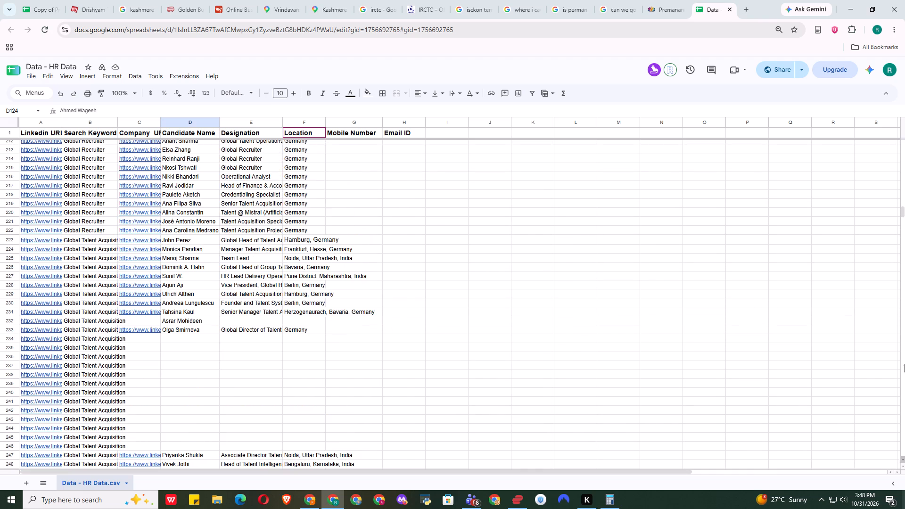
pyautogui.scroll(6, 711, 138)
pyautogui.scroll(9, 484, 98)
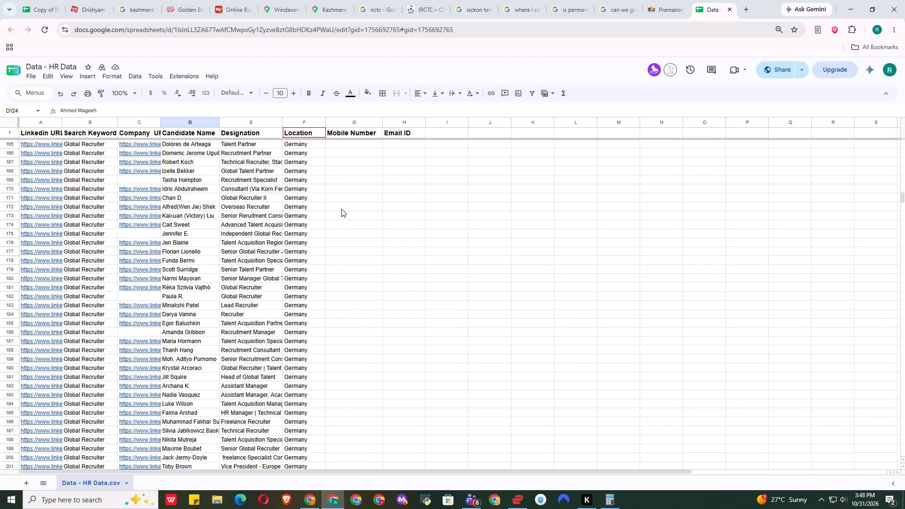
pyautogui.scroll(15, 341, 209)
pyautogui.scroll(14, 289, 239)
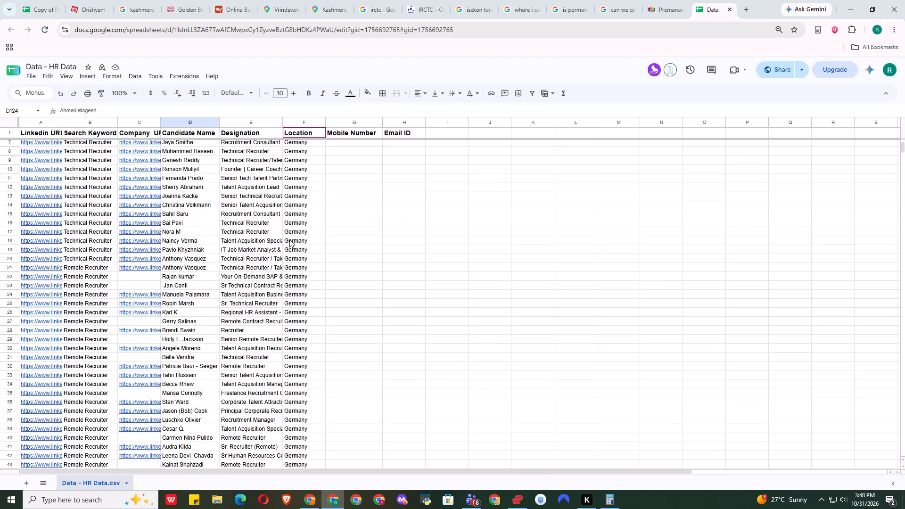
pyautogui.scroll(16, 289, 239)
pyautogui.scroll(-4, 203, 211)
pyautogui.click(194, 208)
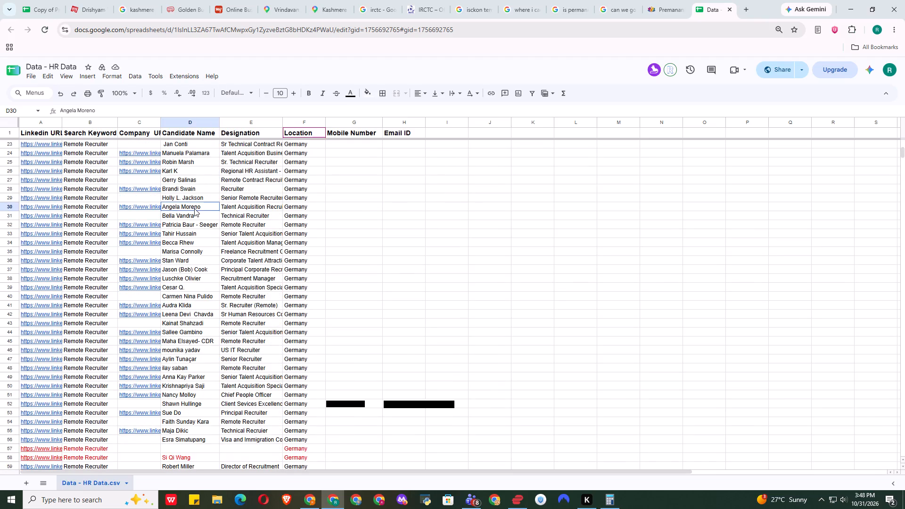
pyautogui.hotkey('ctrl', 'Down')
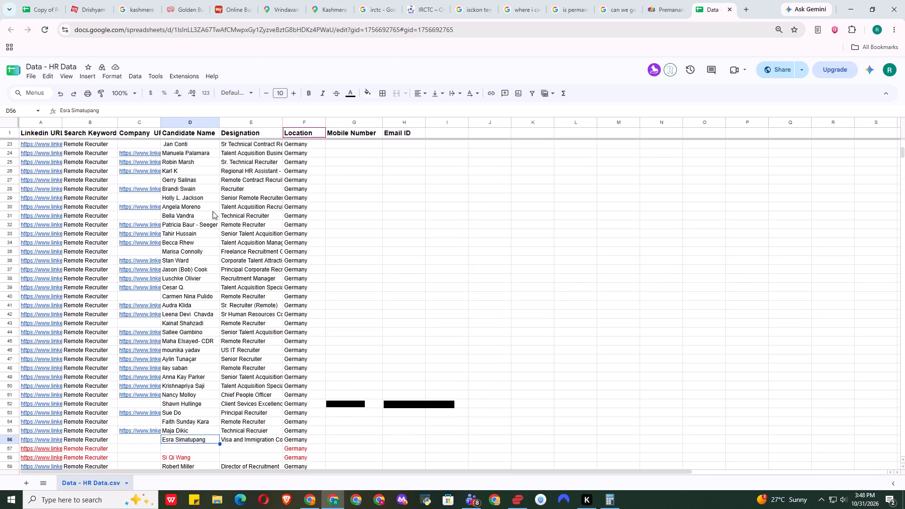
# Switch back to the working browser window and examine the Experience section of row 272's LinkedIn profile for the current role.
pyautogui.click(312, 501)
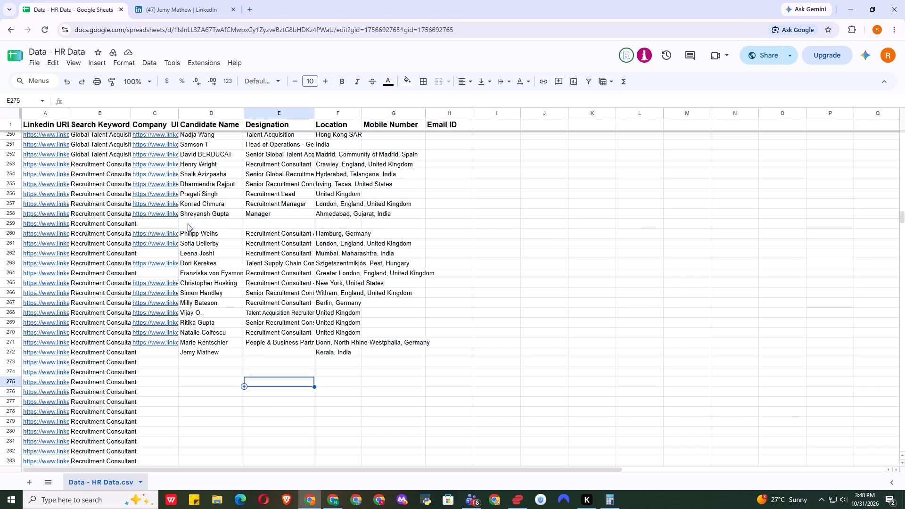
pyautogui.click(227, 355)
pyautogui.click(274, 354)
pyautogui.click(170, 1)
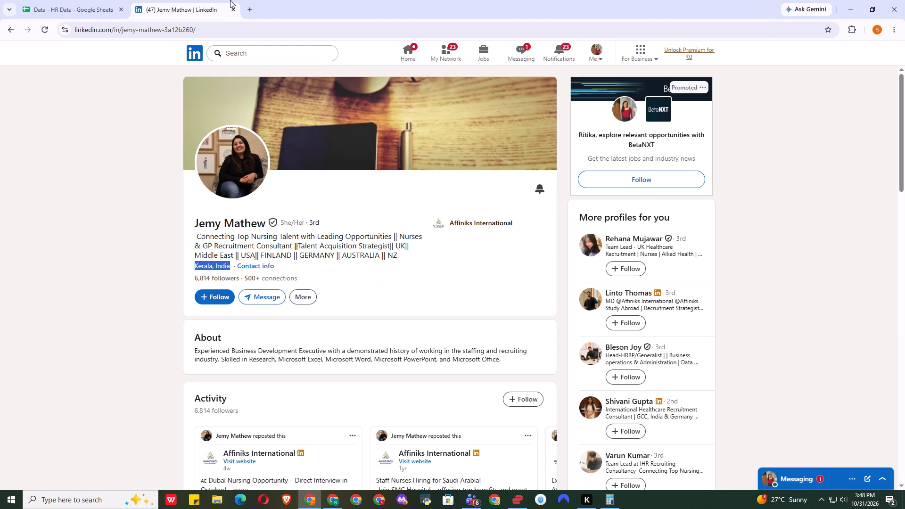
pyautogui.click(53, 3)
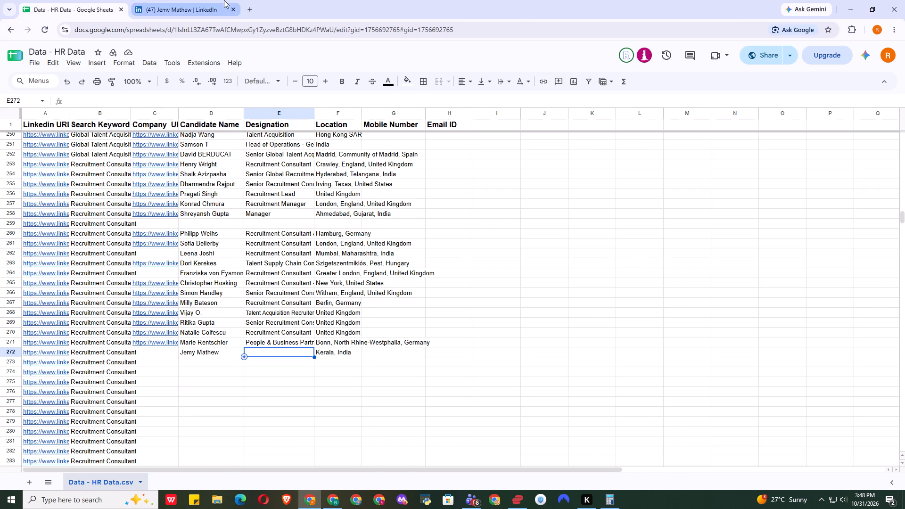
pyautogui.click(224, 0)
pyautogui.scroll(-10, 329, 350)
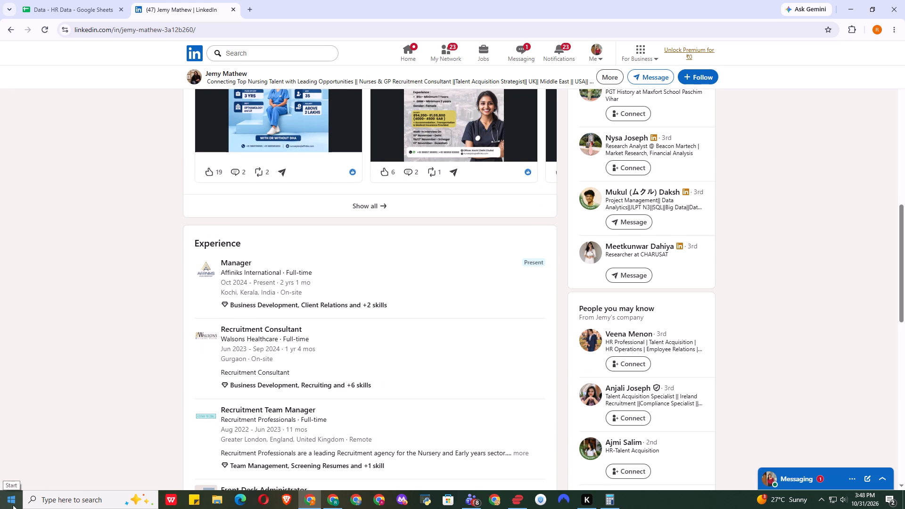
pyautogui.scroll(-2, 0, 489)
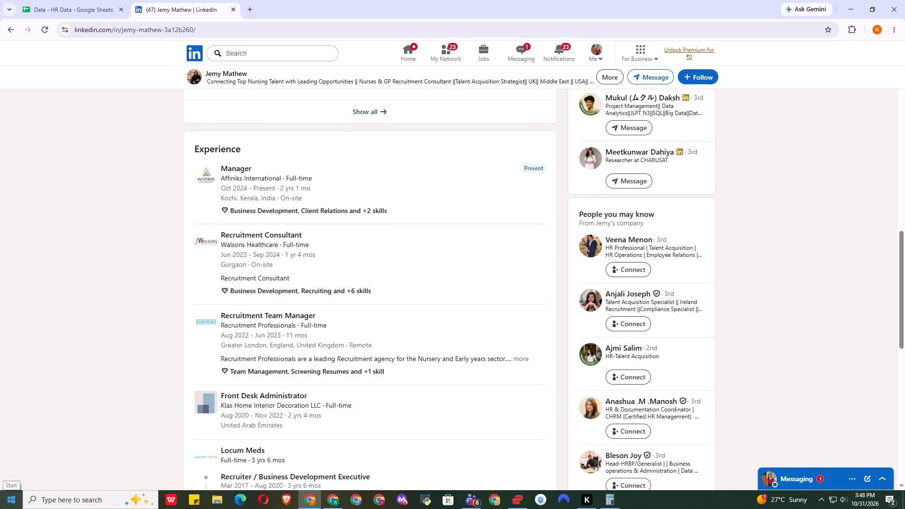
pyautogui.scroll(-3, 251, 257)
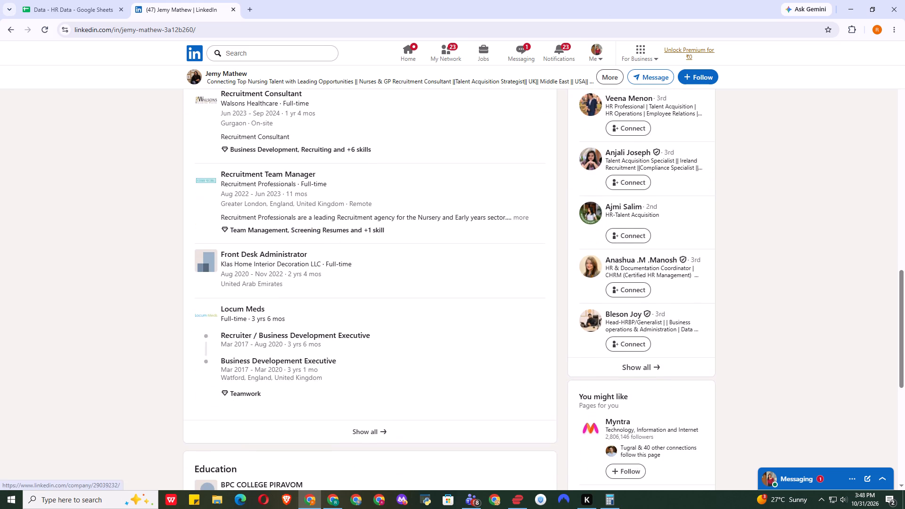
pyautogui.scroll(2, 260, 258)
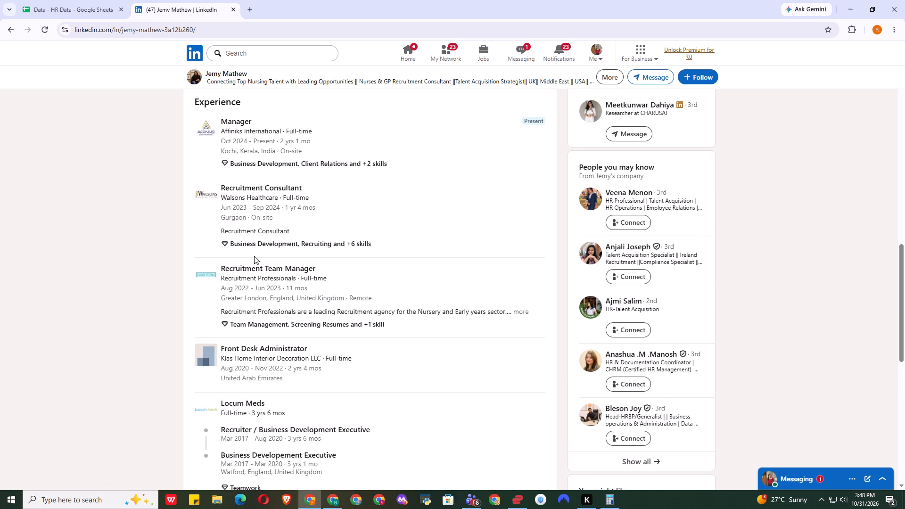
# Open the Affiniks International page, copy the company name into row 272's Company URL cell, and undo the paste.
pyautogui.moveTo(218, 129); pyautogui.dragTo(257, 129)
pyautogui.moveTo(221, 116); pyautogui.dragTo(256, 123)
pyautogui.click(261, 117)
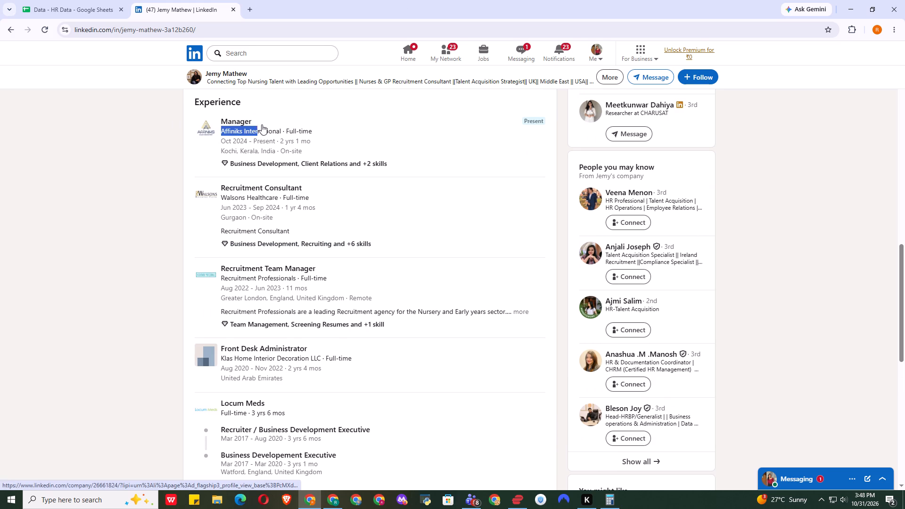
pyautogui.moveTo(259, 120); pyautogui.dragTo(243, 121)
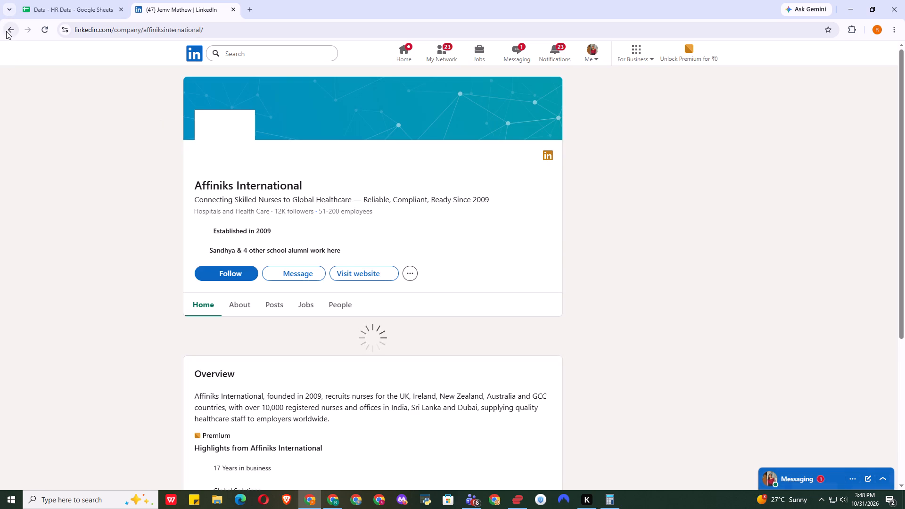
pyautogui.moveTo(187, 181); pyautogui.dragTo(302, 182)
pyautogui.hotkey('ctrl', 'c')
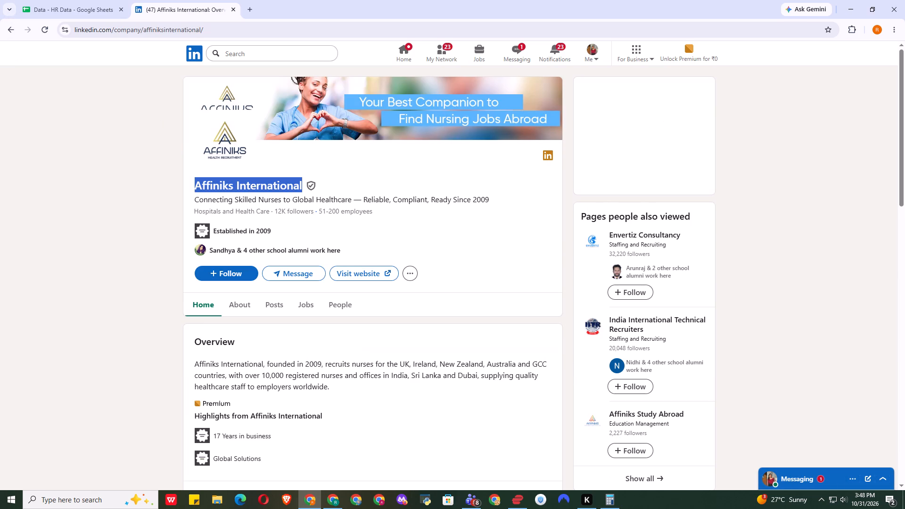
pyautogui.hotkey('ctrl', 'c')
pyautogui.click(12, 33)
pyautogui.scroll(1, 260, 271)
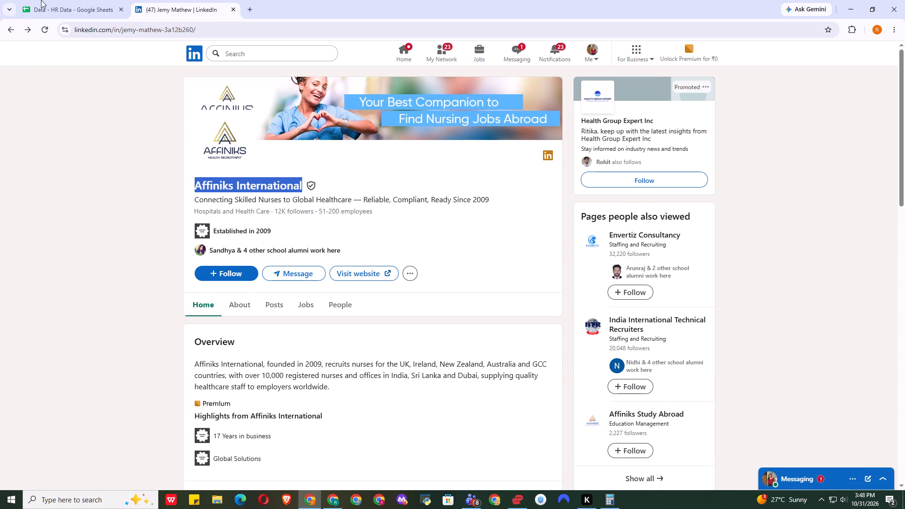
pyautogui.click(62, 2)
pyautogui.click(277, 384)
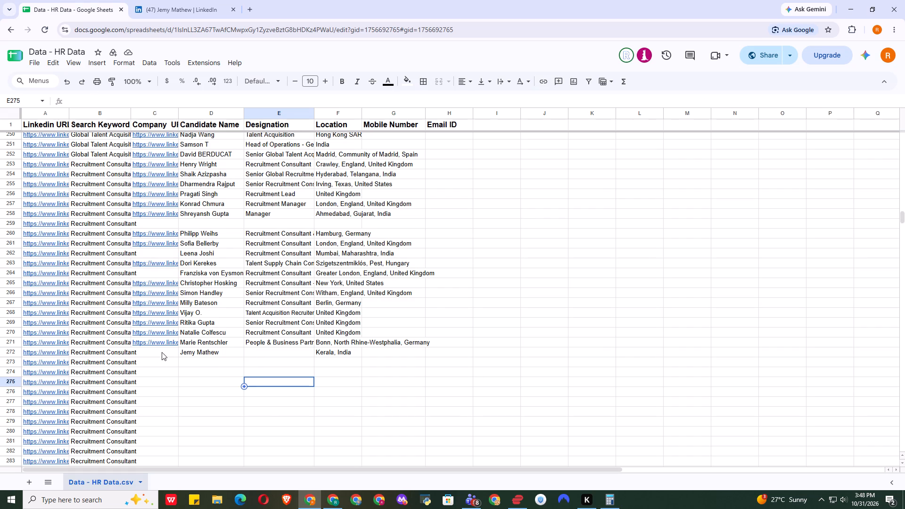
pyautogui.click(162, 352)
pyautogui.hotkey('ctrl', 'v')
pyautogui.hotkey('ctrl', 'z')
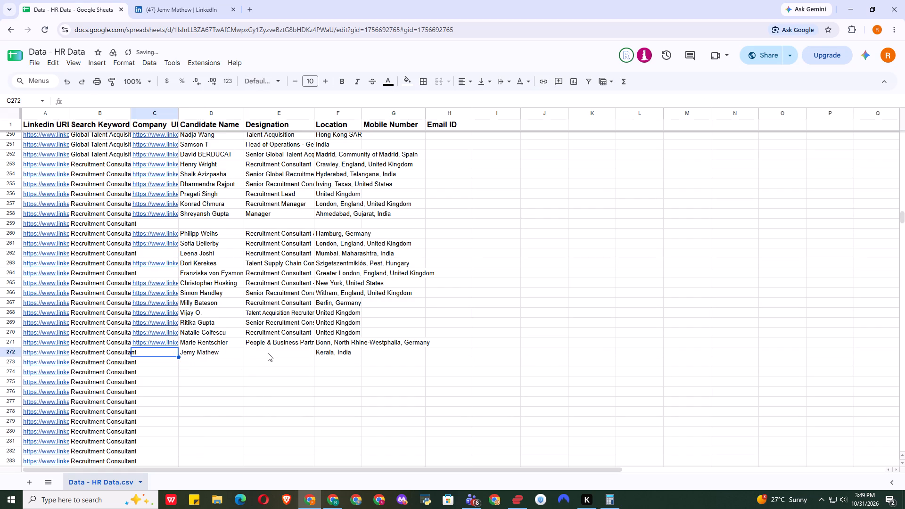
# Open the Affiniks International page from the profile's experience and copy its URL into row 272's Company URL cell.
pyautogui.click(268, 353)
pyautogui.click(209, 0)
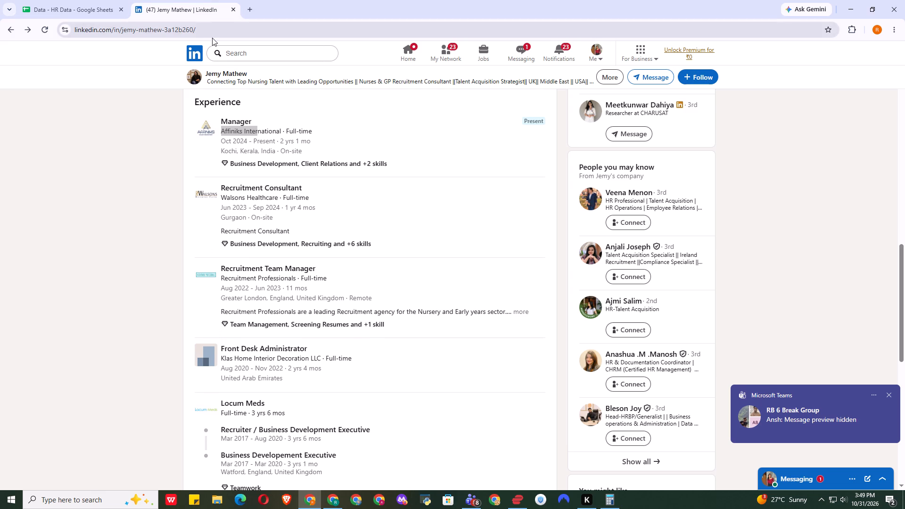
pyautogui.scroll(8, 267, 342)
pyautogui.scroll(3, 360, 270)
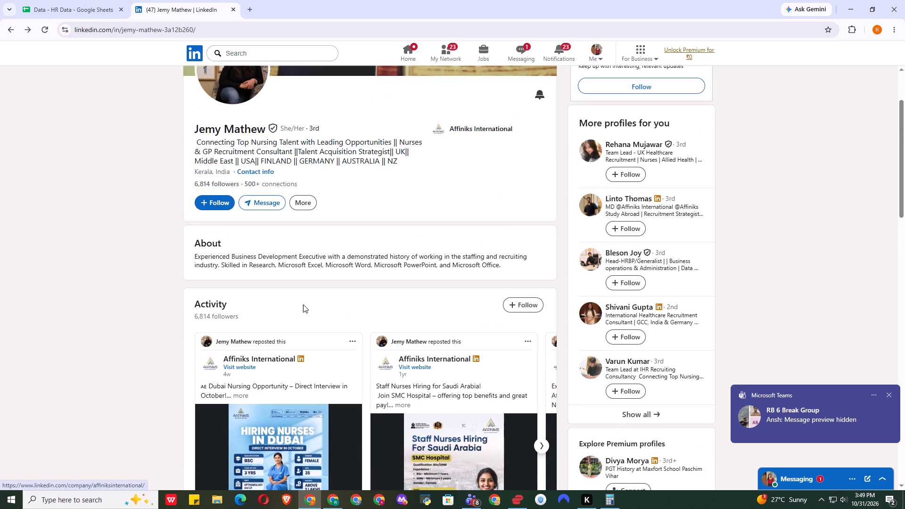
pyautogui.scroll(-2, 299, 316)
pyautogui.scroll(-2, 246, 276)
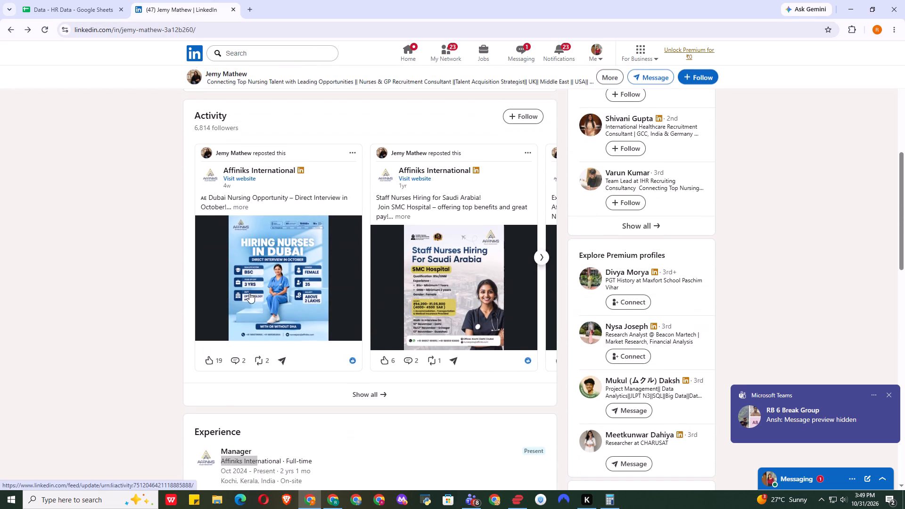
pyautogui.scroll(-2, 233, 227)
pyautogui.doubleClick(224, 356)
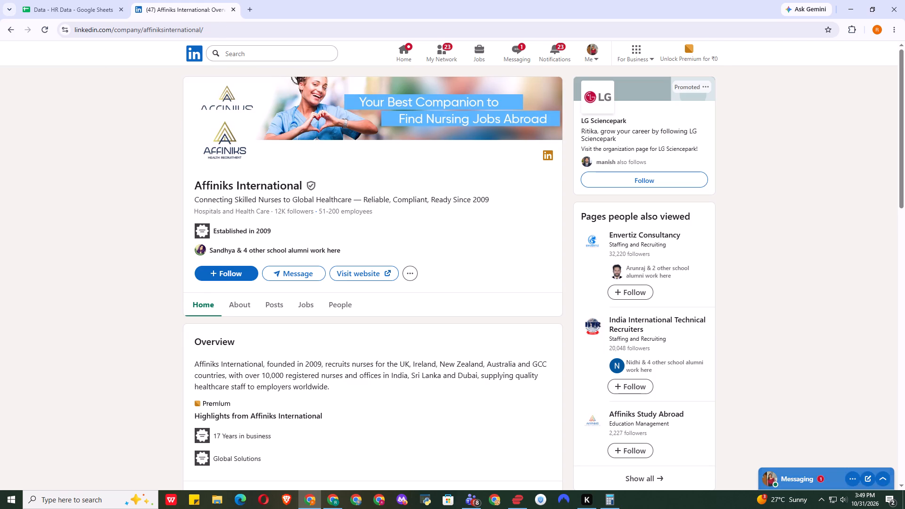
pyautogui.moveTo(229, 36); pyautogui.dragTo(0, 45)
pyautogui.hotkey('ctrl', 'c')
pyautogui.click(49, 6)
pyautogui.doubleClick(164, 351)
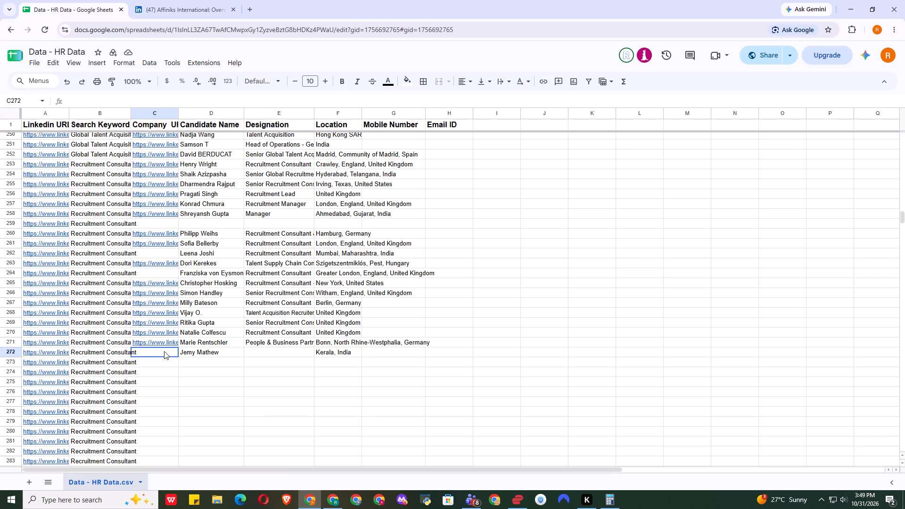
pyautogui.hotkey('ctrl', 'v')
pyautogui.click(270, 382)
# Enter Manager as the designation in row 272.
pyautogui.click(271, 354)
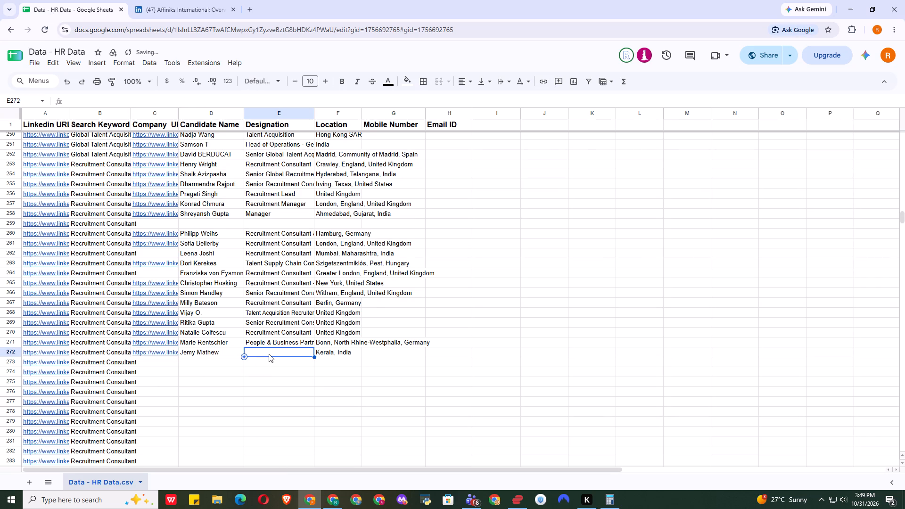
pyautogui.write('Mana')
pyautogui.write('ger')
pyautogui.press('Return')
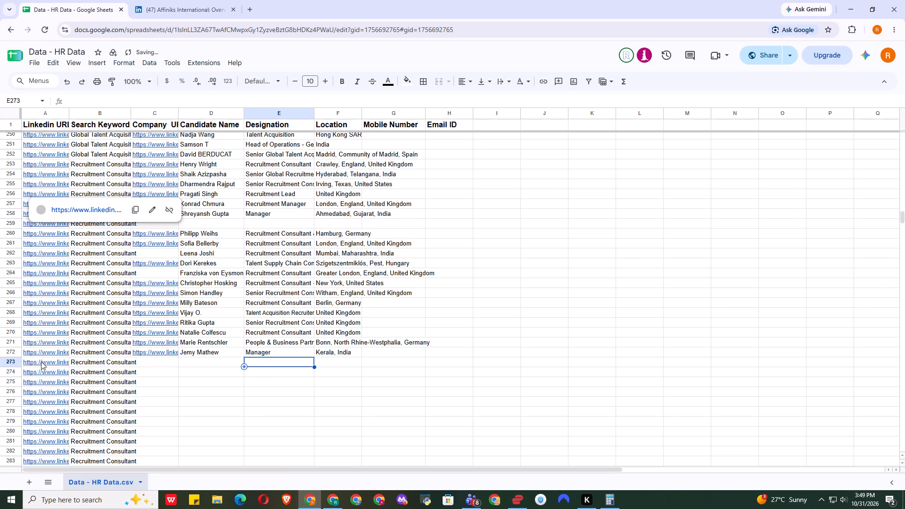
# Open the LinkedIn profile whose URL is listed in row 273 in the existing LinkedIn tab.
pyautogui.click(41, 361)
pyautogui.hotkey('ctrl', 'c')
pyautogui.click(174, 0)
pyautogui.moveTo(239, 26); pyautogui.dragTo(51, 69)
pyautogui.hotkey('ctrl', 'v')
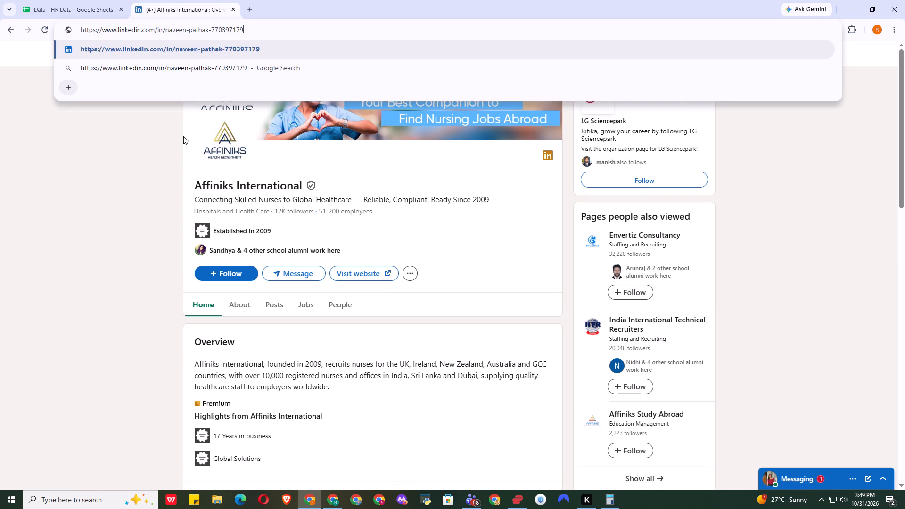
pyautogui.press('Return')
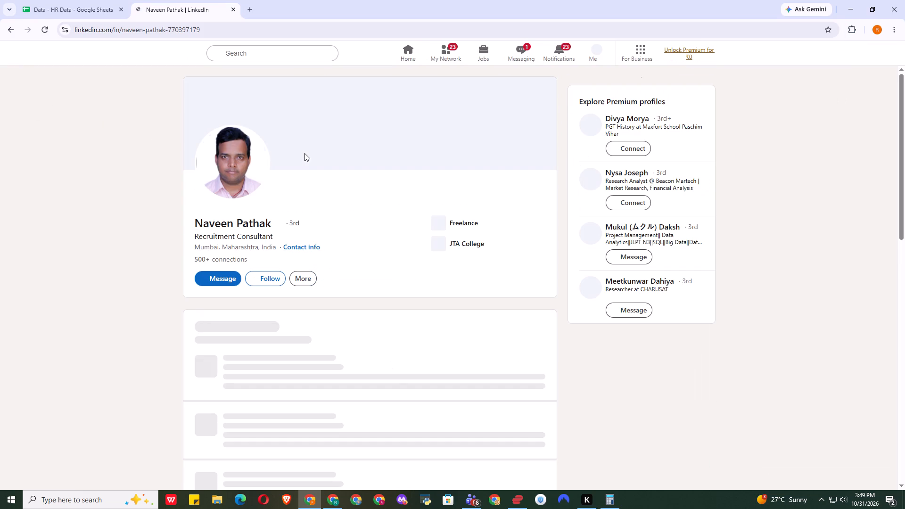
# Copy the candidate's name from the LinkedIn profile into row 273's Candidate Name cell.
pyautogui.moveTo(195, 214); pyautogui.dragTo(268, 220)
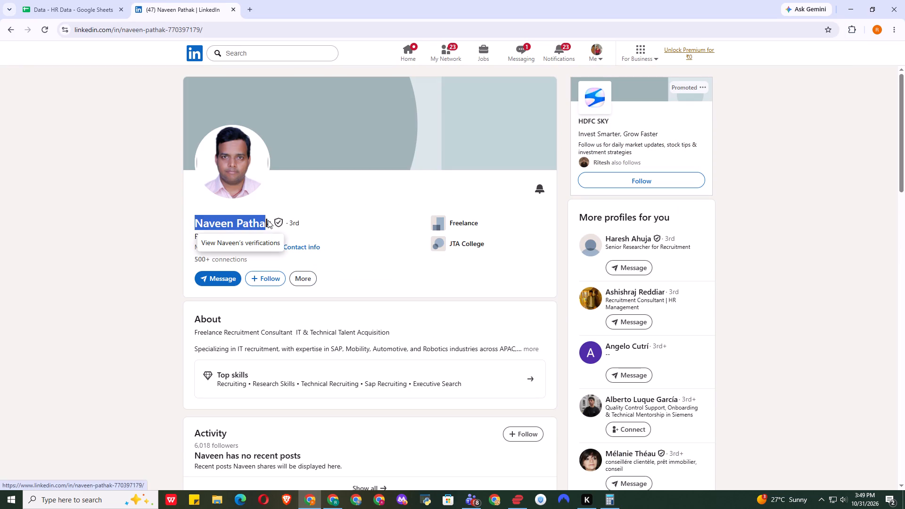
pyautogui.moveTo(268, 220); pyautogui.dragTo(274, 220)
pyautogui.hotkey('ctrl', 'c')
pyautogui.click(63, 0)
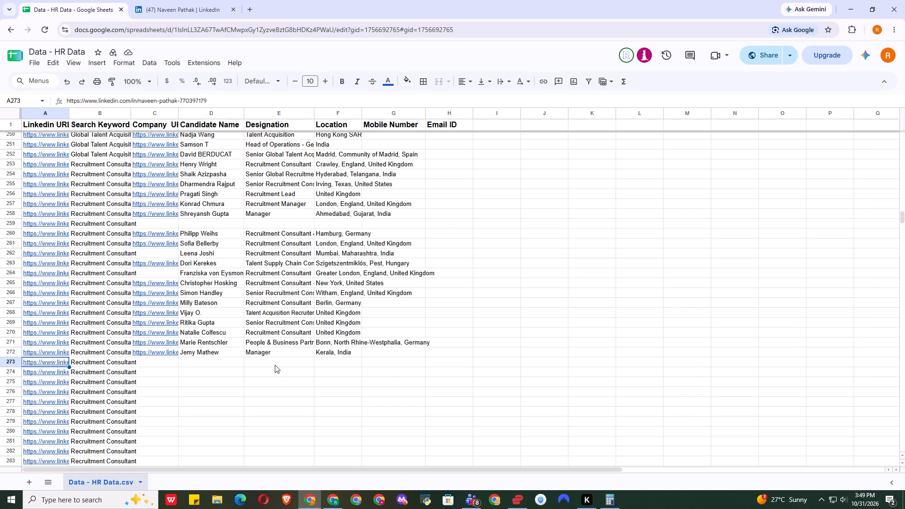
pyautogui.doubleClick(214, 364)
pyautogui.hotkey('ctrl', 'v')
pyautogui.click(312, 338)
# Copy the location Mumbai, Maharashtra, India from the candidate's LinkedIn profile and return to the HR Data sheet.
pyautogui.click(175, 0)
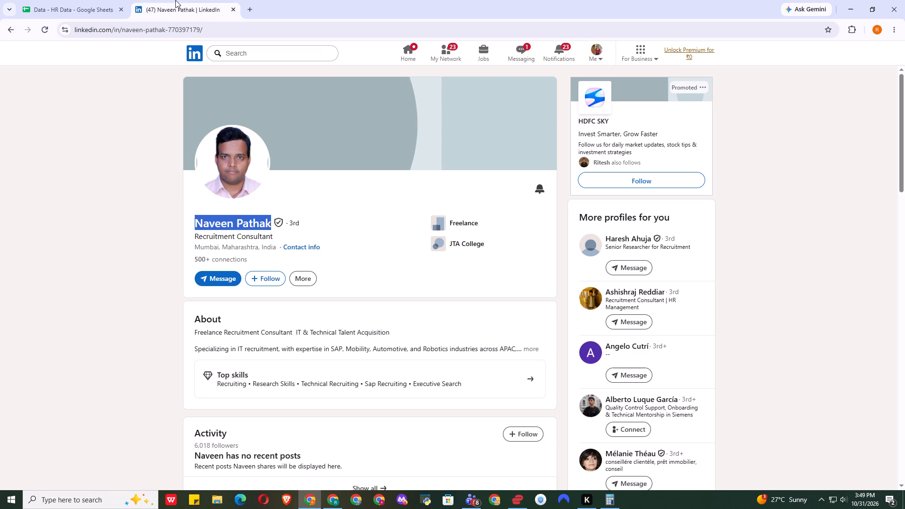
pyautogui.moveTo(194, 247); pyautogui.dragTo(278, 249)
pyautogui.hotkey('ctrl', 'c')
pyautogui.click(45, 0)
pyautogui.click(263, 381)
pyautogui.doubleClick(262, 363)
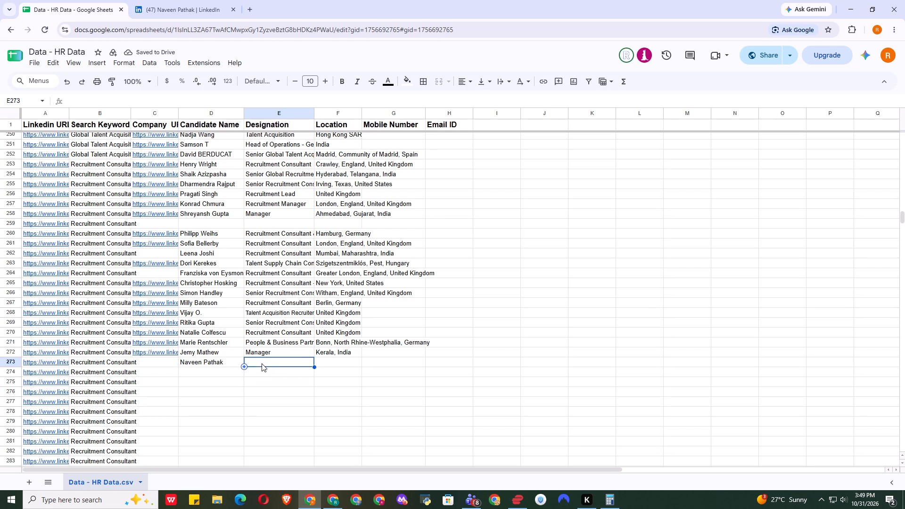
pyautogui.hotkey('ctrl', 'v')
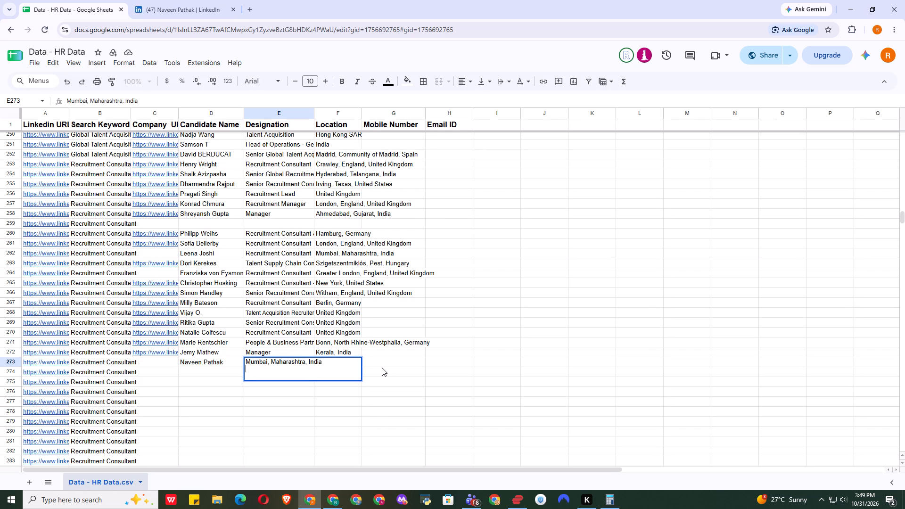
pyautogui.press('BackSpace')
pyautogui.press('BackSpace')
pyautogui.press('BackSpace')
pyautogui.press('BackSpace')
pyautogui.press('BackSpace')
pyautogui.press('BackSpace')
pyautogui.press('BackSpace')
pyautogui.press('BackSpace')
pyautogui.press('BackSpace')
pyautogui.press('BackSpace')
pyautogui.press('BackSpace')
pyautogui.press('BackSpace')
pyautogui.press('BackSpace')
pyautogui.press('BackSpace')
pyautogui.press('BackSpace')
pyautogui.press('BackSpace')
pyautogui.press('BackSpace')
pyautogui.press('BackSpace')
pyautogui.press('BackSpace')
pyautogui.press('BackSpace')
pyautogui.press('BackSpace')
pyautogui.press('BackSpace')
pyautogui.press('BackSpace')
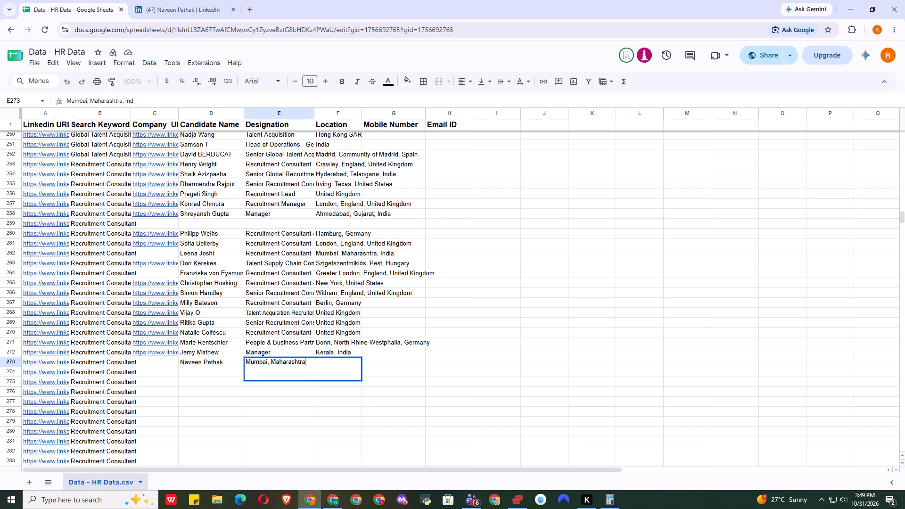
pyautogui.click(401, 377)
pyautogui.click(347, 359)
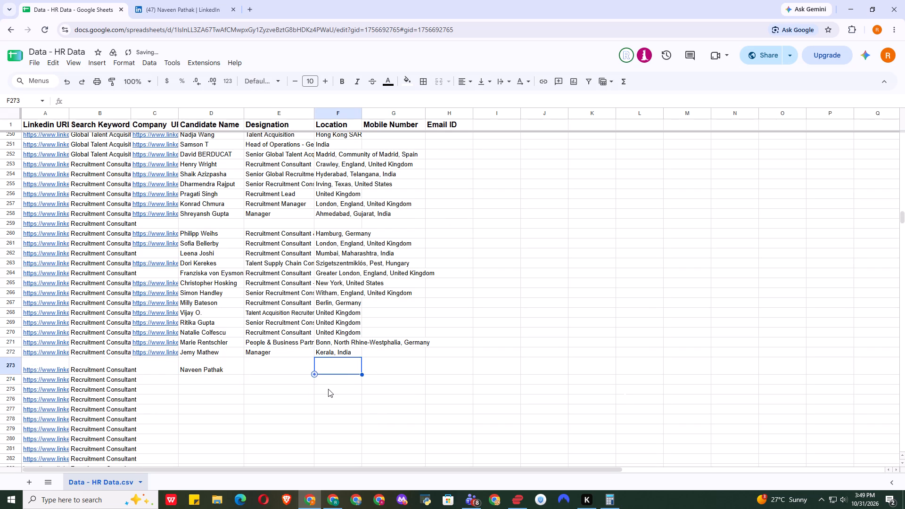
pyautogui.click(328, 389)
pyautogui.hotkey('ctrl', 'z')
# Paste the copied location Mumbai, Maharashtra, India into row 273's Location cell.
pyautogui.click(346, 386)
pyautogui.doubleClick(340, 364)
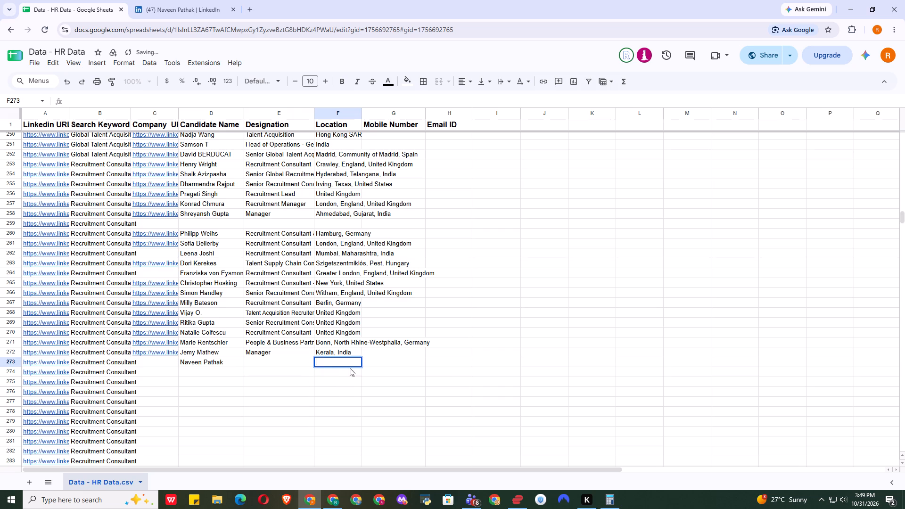
pyautogui.hotkey('ctrl', 'v')
pyautogui.keyDown('ctrl'); pyautogui.click(448, 365); pyautogui.keyUp('ctrl')
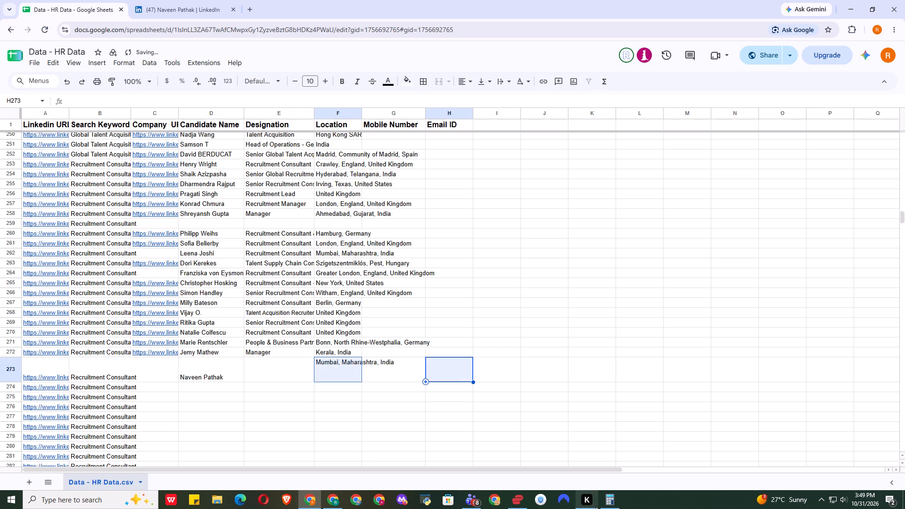
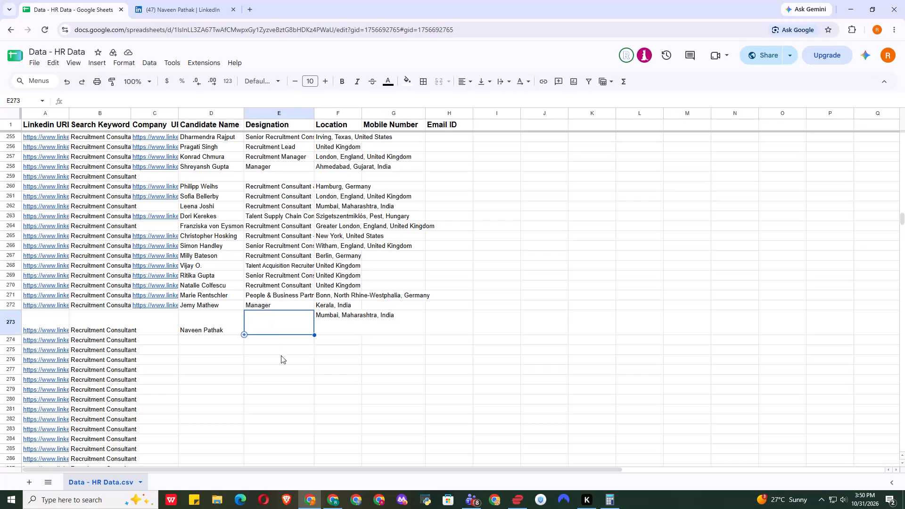
# Undo the last location paste and re-enter Mumbai, Maharashtra, India in row 273's Location cell without the trailing line breaks.
pyautogui.hotkey('ctrl', 'z')
pyautogui.click(268, 375)
pyautogui.doubleClick(317, 319)
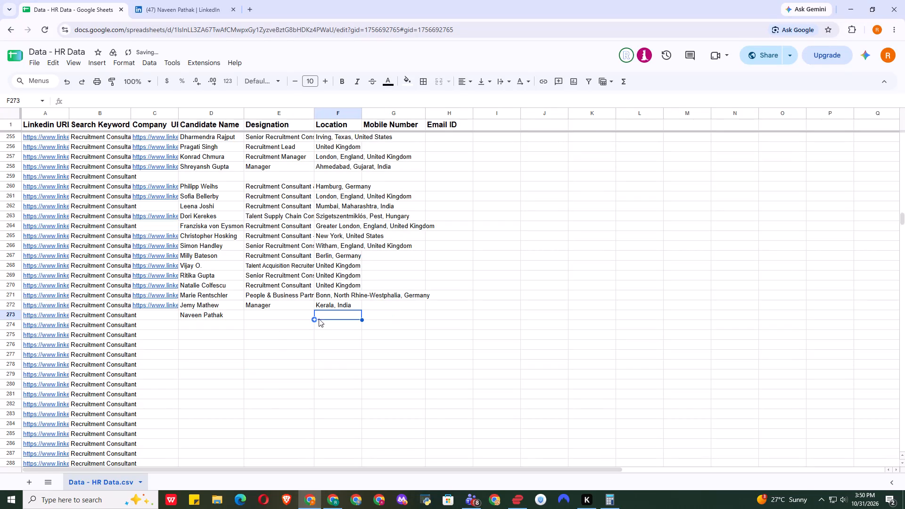
pyautogui.doubleClick(337, 313)
pyautogui.hotkey('ctrl', 'v')
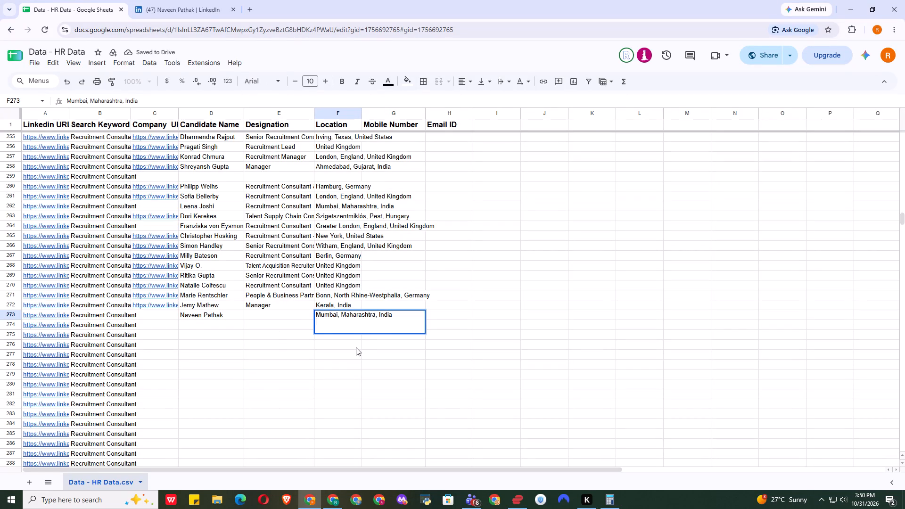
pyautogui.press('BackSpace')
pyautogui.click(328, 324)
pyautogui.press('BackSpace')
pyautogui.click(320, 328)
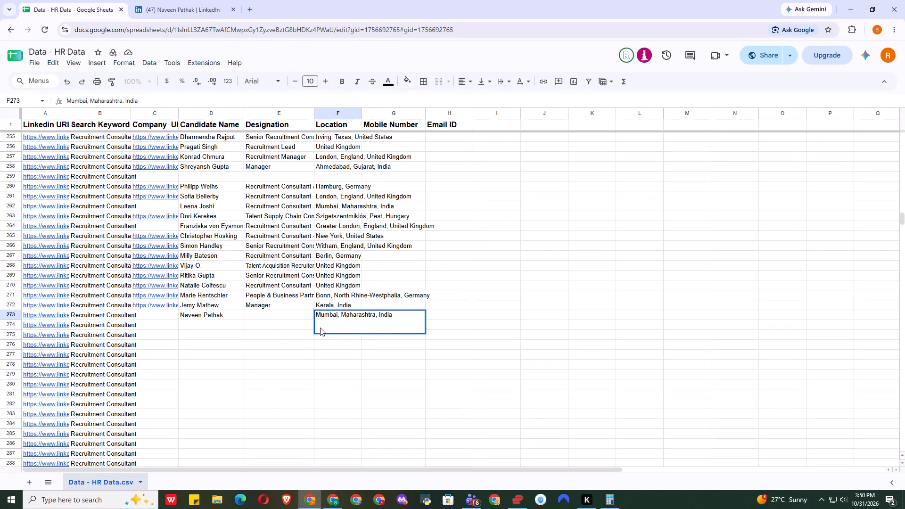
pyautogui.click(320, 324)
pyautogui.press('BackSpace')
pyautogui.click(349, 358)
pyautogui.click(338, 348)
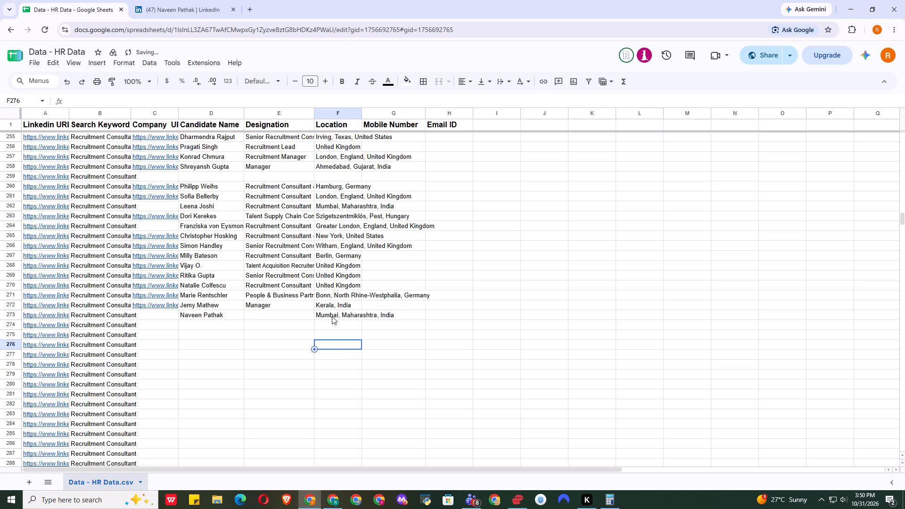
# Copy the current job title Recruitment Consultant from the LinkedIn profile's Experience section into row 273's Designation cell.
pyautogui.click(182, 0)
pyautogui.scroll(-4, 333, 282)
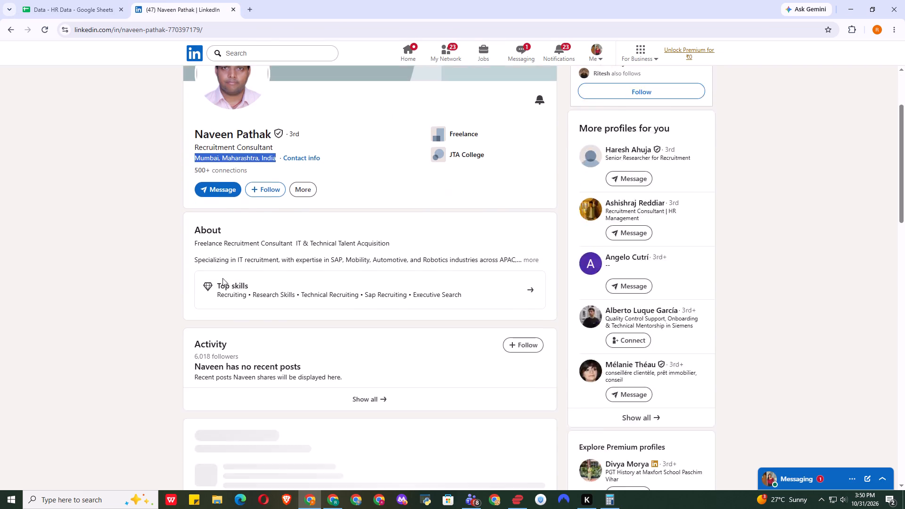
pyautogui.scroll(-8, 222, 278)
pyautogui.scroll(5, 271, 323)
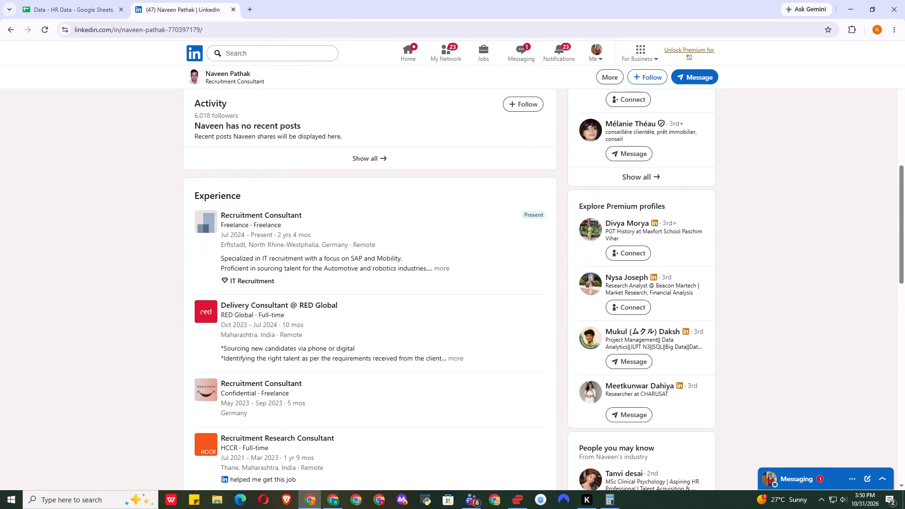
pyautogui.moveTo(222, 214); pyautogui.dragTo(305, 216)
pyautogui.hotkey('ctrl', 'c')
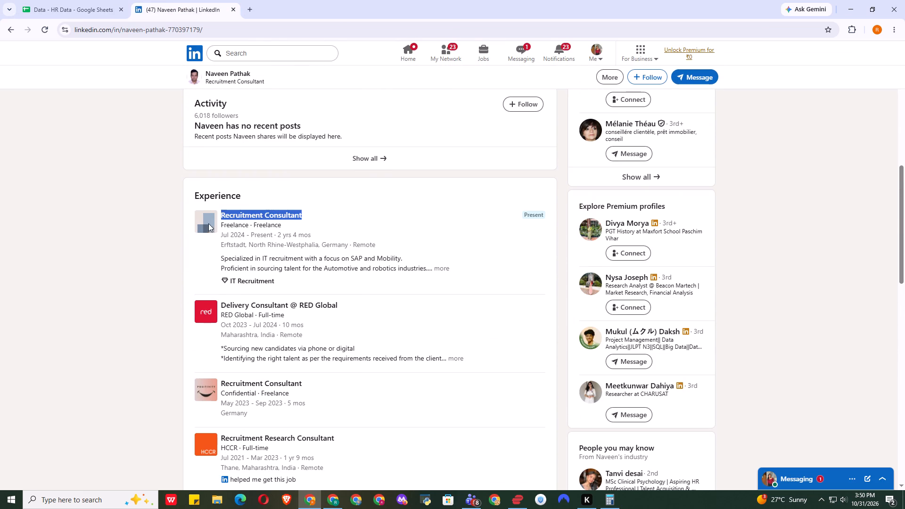
pyautogui.click(95, 0)
pyautogui.doubleClick(267, 315)
pyautogui.hotkey('ctrl', 'v')
pyautogui.click(264, 360)
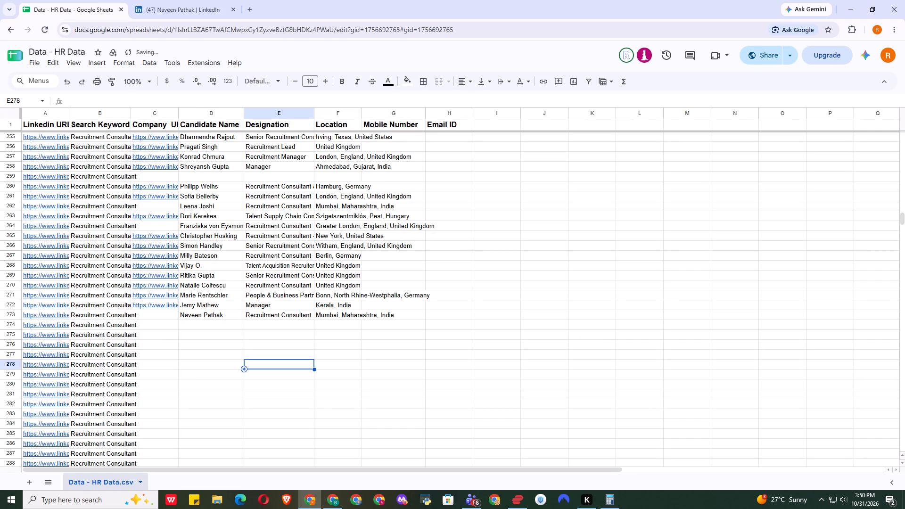
# Open the LinkedIn profile whose URL is listed in row 274 in the existing LinkedIn tab.
pyautogui.click(59, 325)
pyautogui.hotkey('ctrl', 'c')
pyautogui.click(182, 0)
pyautogui.moveTo(268, 35); pyautogui.dragTo(7, 110)
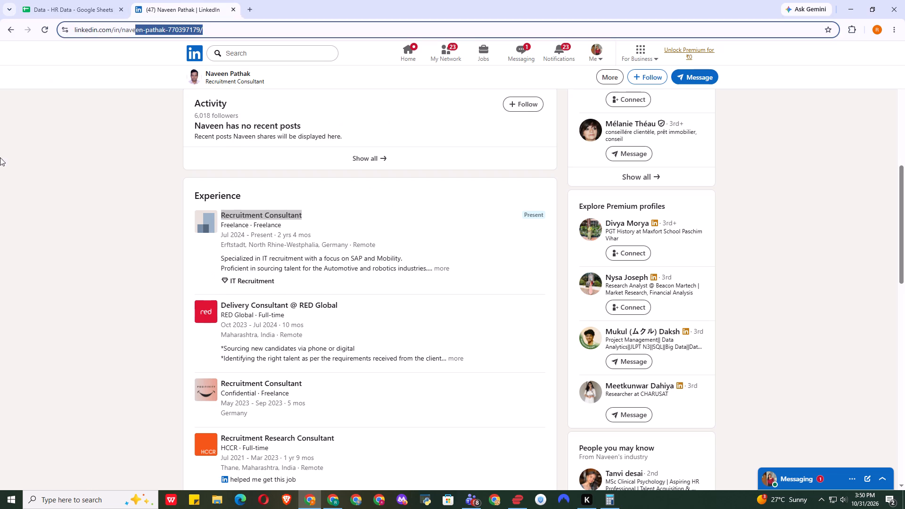
pyautogui.hotkey('ctrl', 'v')
pyautogui.press('Return')
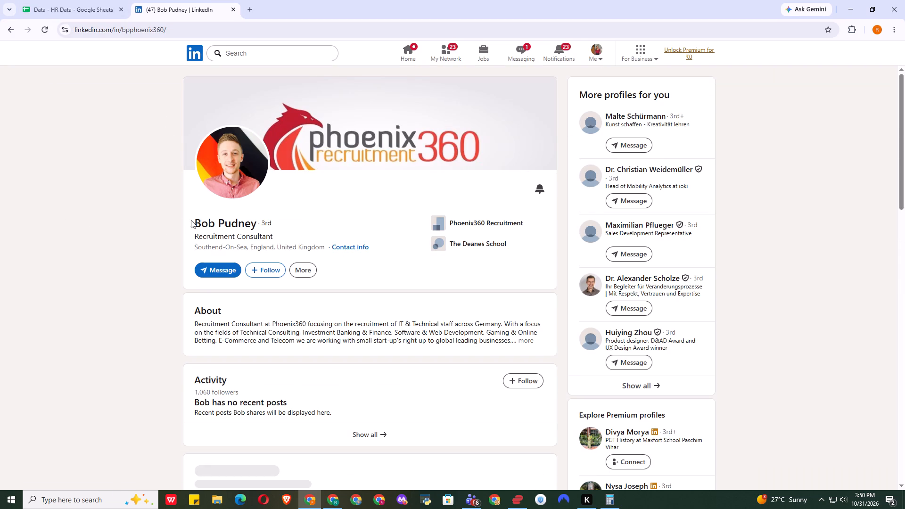
# Copy the candidate's name from the LinkedIn profile into row 274's Candidate Name cell.
pyautogui.moveTo(192, 221); pyautogui.dragTo(254, 223)
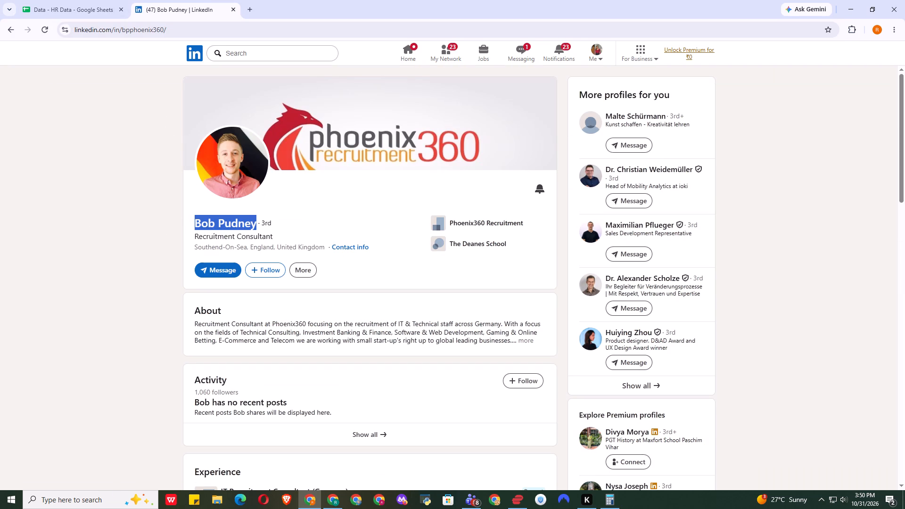
pyautogui.hotkey('ctrl', 'c')
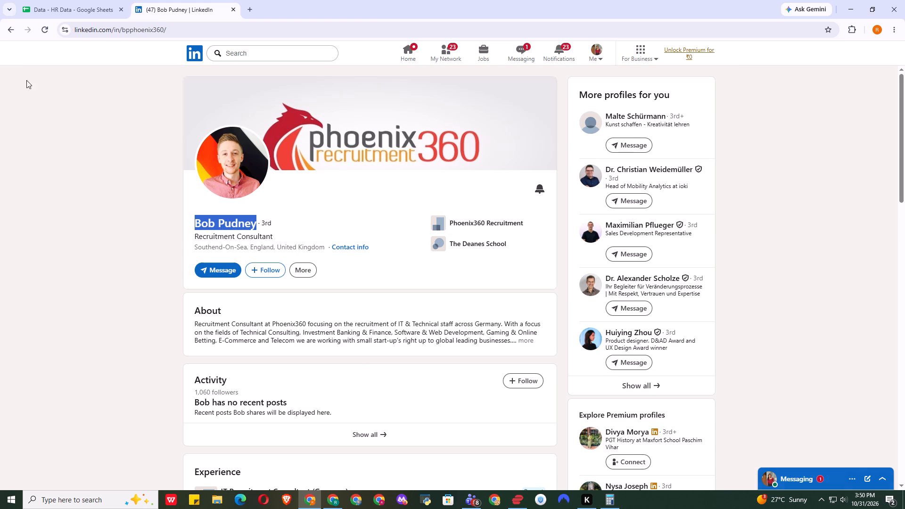
pyautogui.click(73, 2)
pyautogui.click(259, 323)
pyautogui.click(199, 327)
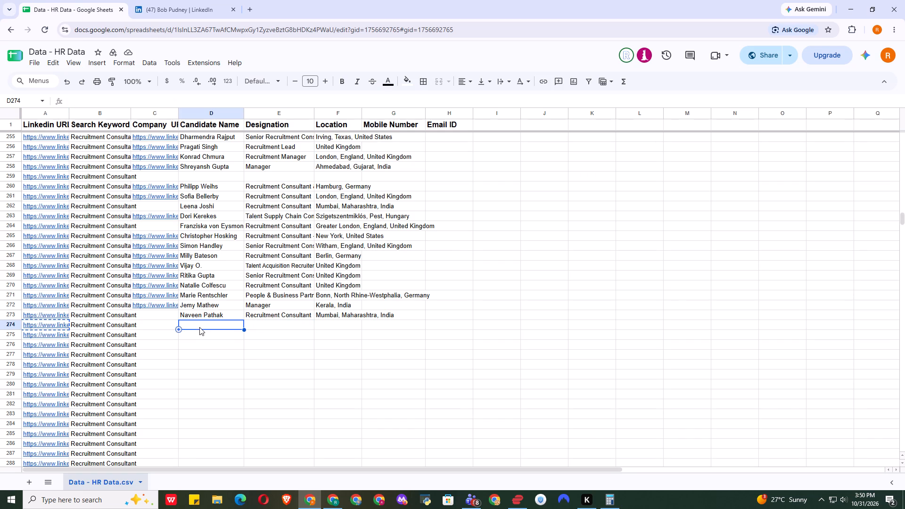
pyautogui.keyDown('ctrl'); pyautogui.click(214, 321); pyautogui.keyUp('ctrl')
pyautogui.doubleClick(217, 322)
pyautogui.hotkey('ctrl', 'v')
pyautogui.click(231, 371)
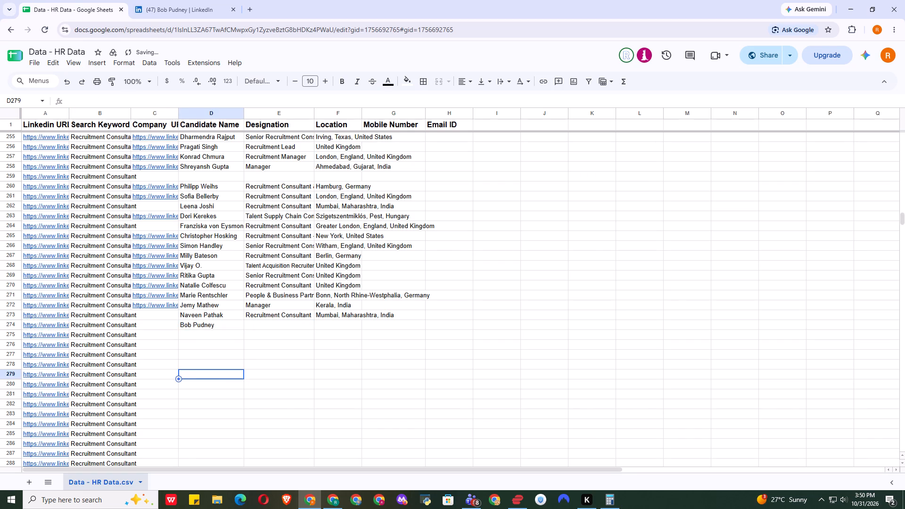
# Copy the location Southend-On-Sea, England, United Kingdom from the profile into row 274's Location cell and remove the trailing line breaks.
pyautogui.click(178, 0)
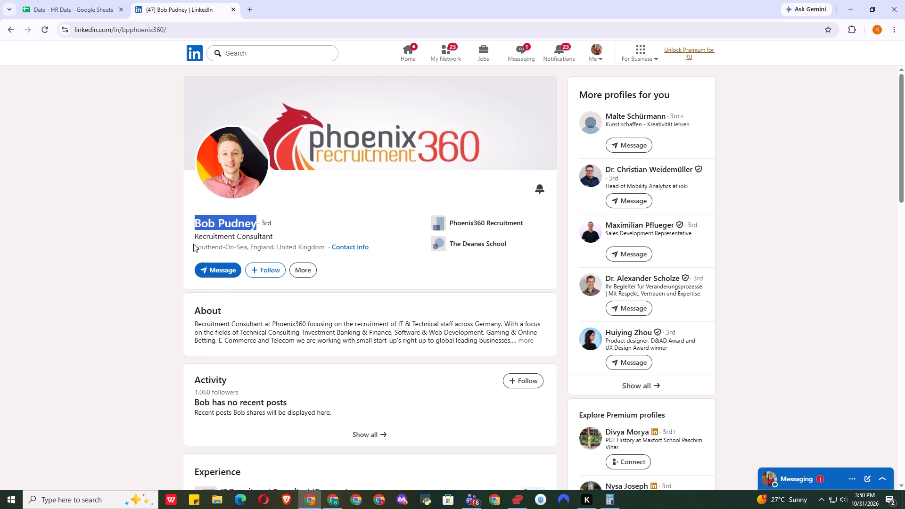
pyautogui.moveTo(193, 244); pyautogui.dragTo(327, 244)
pyautogui.hotkey('ctrl', 'c')
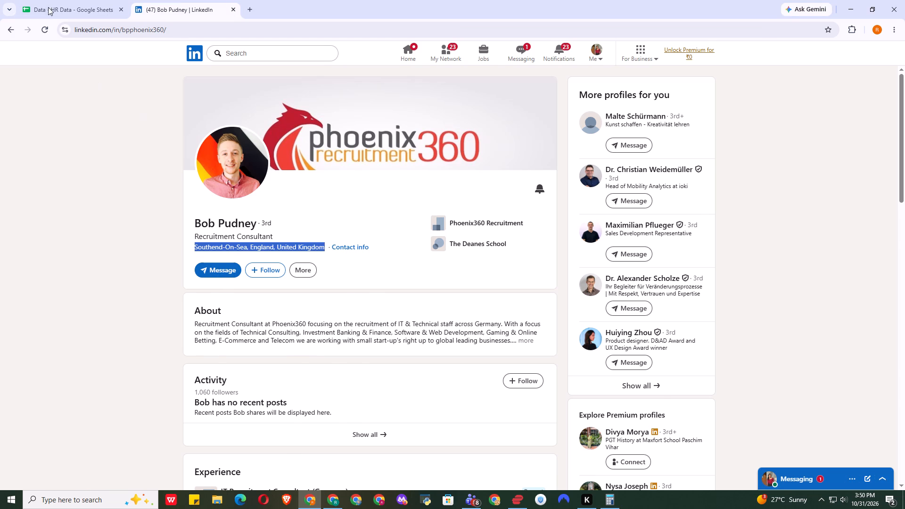
pyautogui.click(53, 0)
pyautogui.click(328, 335)
pyautogui.doubleClick(327, 326)
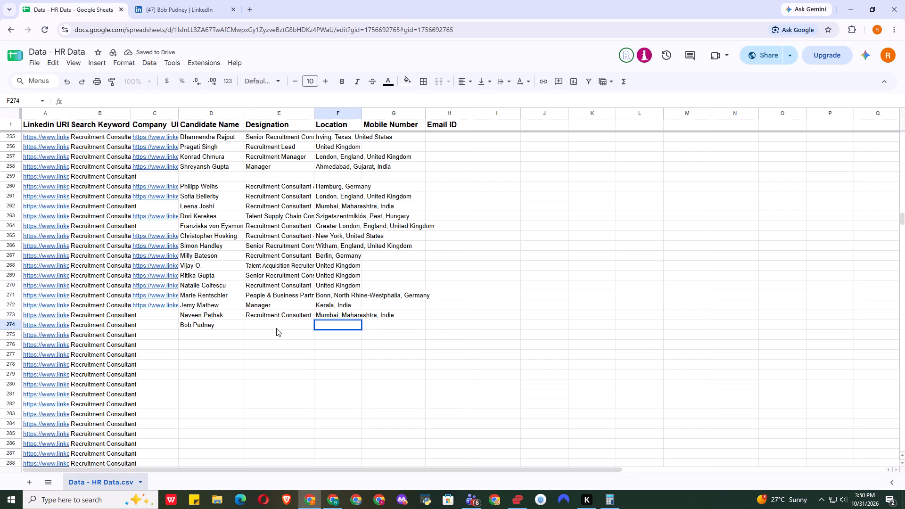
pyautogui.doubleClick(276, 328)
pyautogui.doubleClick(336, 324)
pyautogui.hotkey('ctrl', 'v')
pyautogui.click(326, 364)
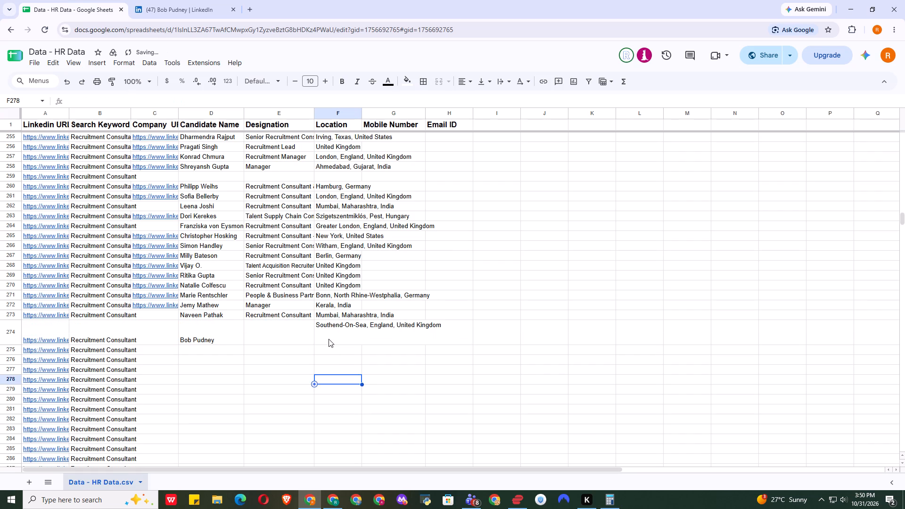
pyautogui.doubleClick(329, 339)
pyautogui.press('BackSpace')
pyautogui.press('BackSpace')
pyautogui.click(361, 391)
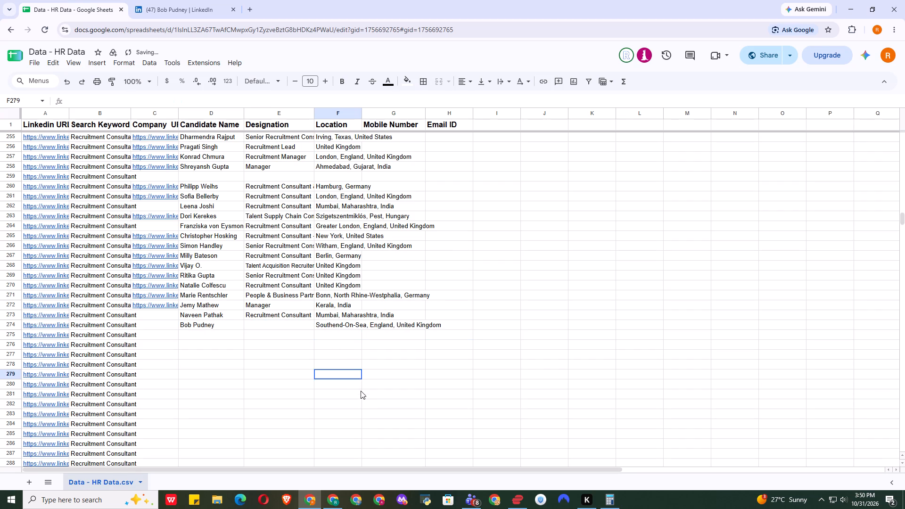
# Copy the current job title IT Recruitment Consultant, without (Germany), from the profile into row 274's Designation cell at font size 10.
pyautogui.click(164, 0)
pyautogui.scroll(-9, 303, 297)
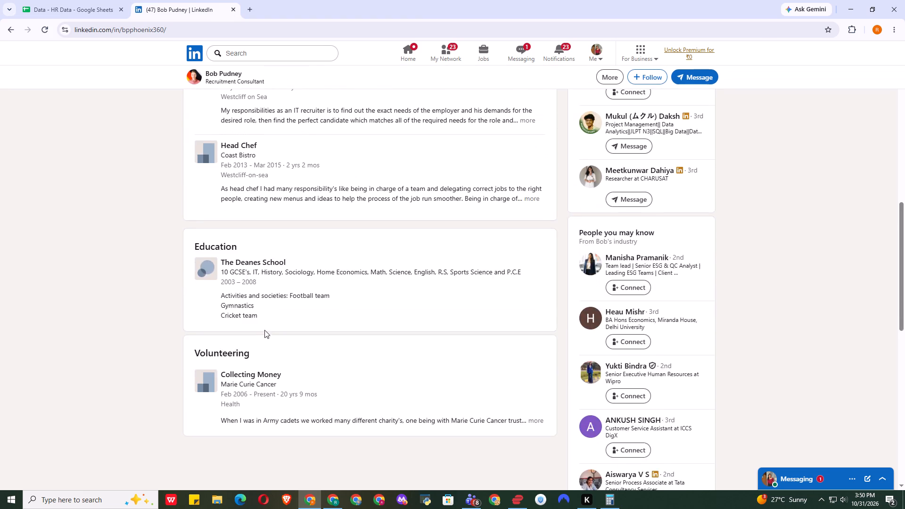
pyautogui.scroll(3, 264, 330)
pyautogui.moveTo(221, 206); pyautogui.dragTo(342, 209)
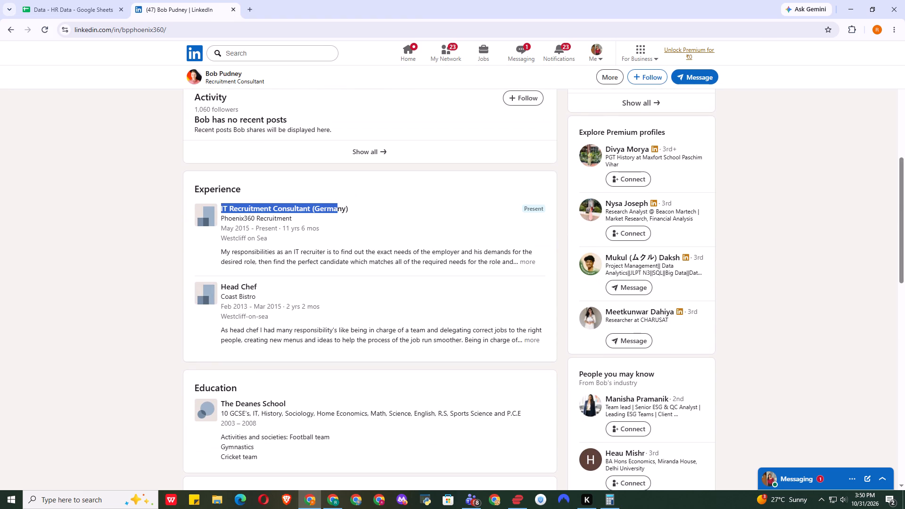
pyautogui.moveTo(342, 209); pyautogui.dragTo(345, 209)
pyautogui.click(289, 210)
pyautogui.click(223, 208)
pyautogui.moveTo(220, 208); pyautogui.dragTo(297, 210)
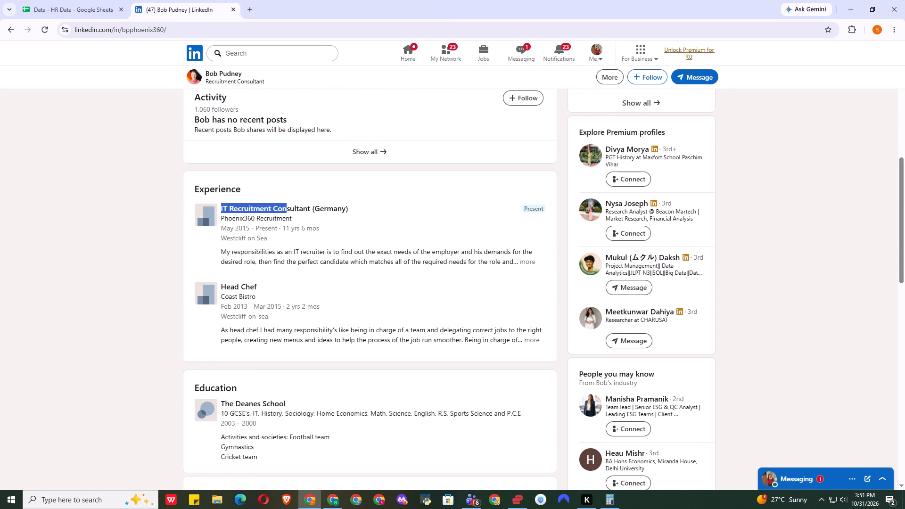
pyautogui.moveTo(297, 210); pyautogui.dragTo(309, 210)
pyautogui.hotkey('ctrl', 'c')
pyautogui.click(84, 0)
pyautogui.click(255, 325)
pyautogui.hotkey('ctrl', 'v')
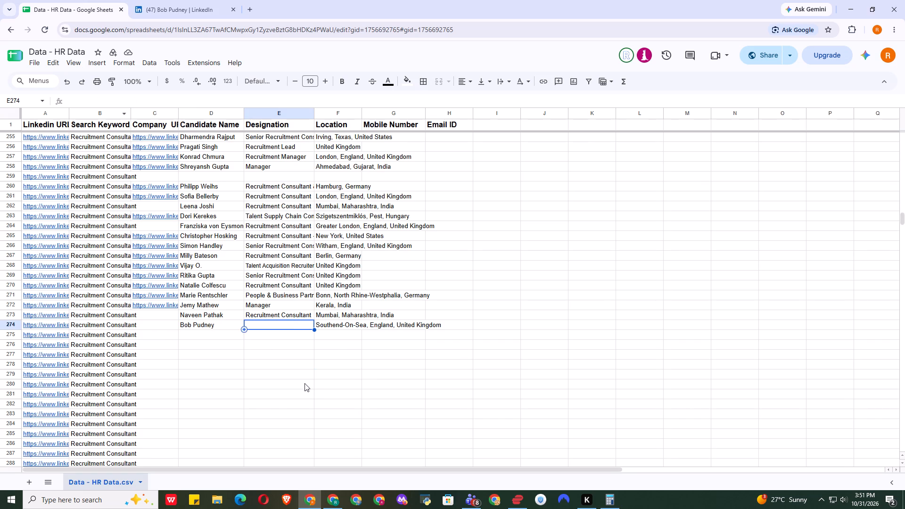
pyautogui.doubleClick(295, 79)
pyautogui.click(225, 365)
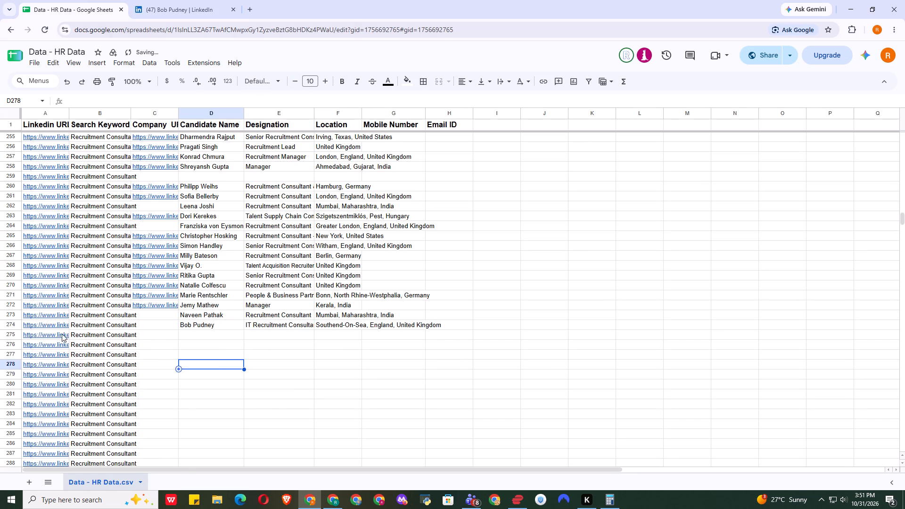
# Open the LinkedIn profile whose URL is listed in row 275 in the existing LinkedIn tab.
pyautogui.click(62, 334)
pyautogui.hotkey('ctrl', 'c')
pyautogui.click(161, 0)
pyautogui.moveTo(253, 34); pyautogui.dragTo(34, 131)
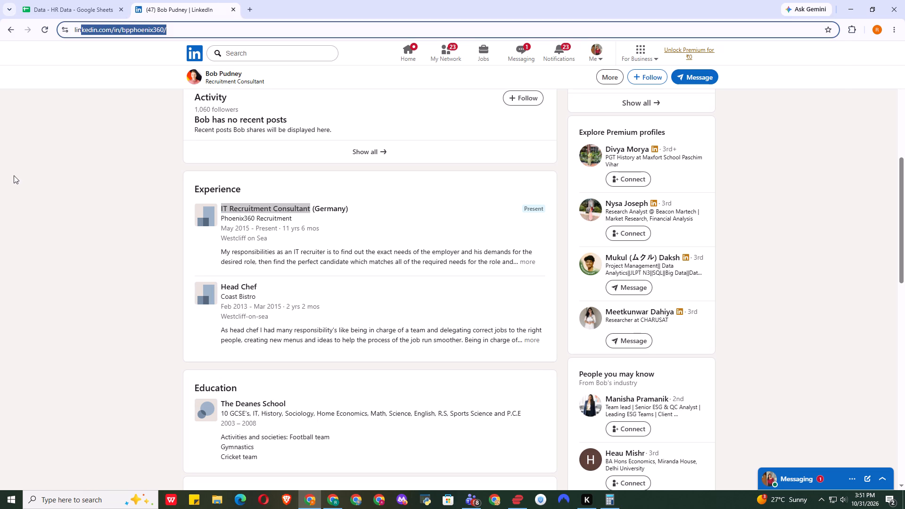
pyautogui.hotkey('ctrl', 'v')
pyautogui.press('Return')
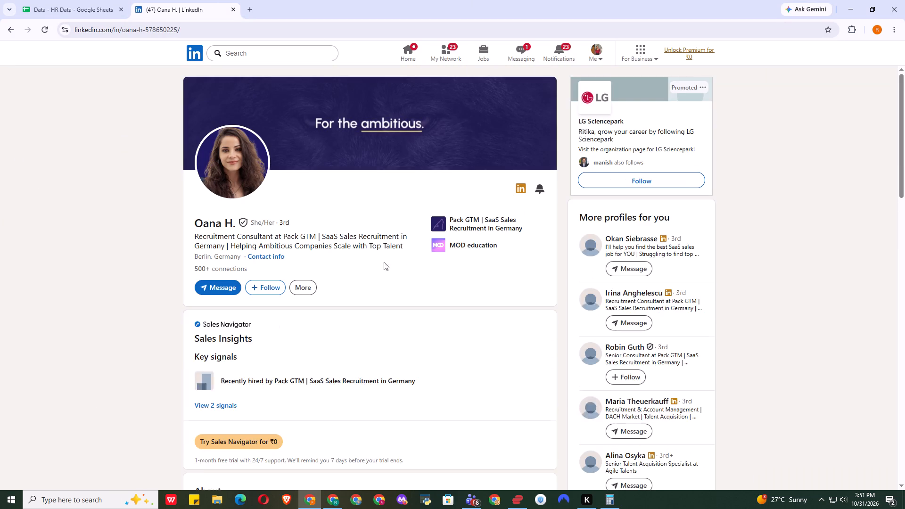
# Copy the candidate's name from the LinkedIn profile into row 275's Candidate Name cell.
pyautogui.scroll(-1, 368, 276)
pyautogui.scroll(2, 341, 288)
pyautogui.moveTo(210, 30); pyautogui.dragTo(0, 82)
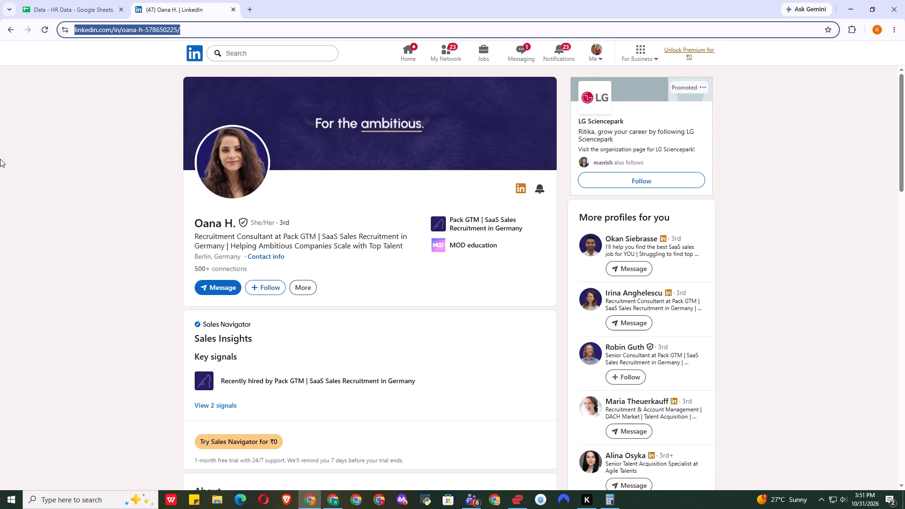
pyautogui.moveTo(197, 217); pyautogui.dragTo(221, 223)
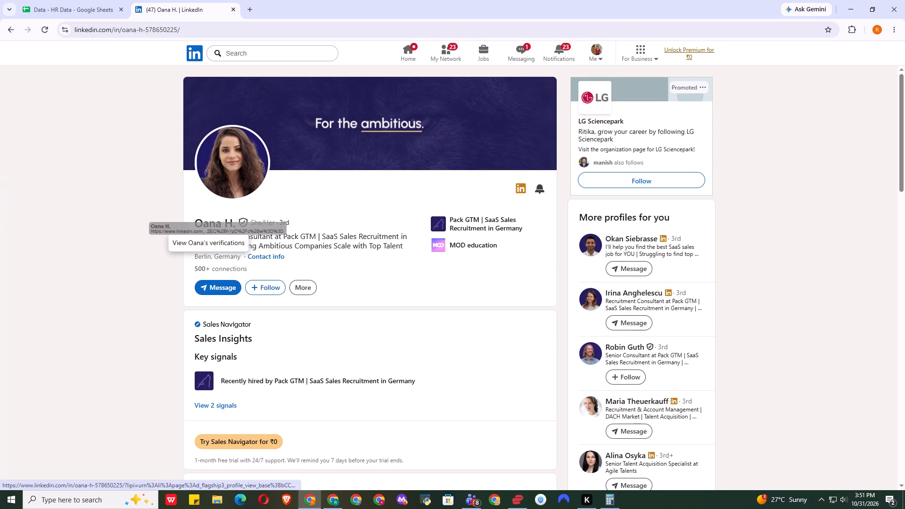
pyautogui.moveTo(221, 223); pyautogui.dragTo(238, 223)
pyautogui.moveTo(192, 220); pyautogui.dragTo(237, 221)
pyautogui.hotkey('ctrl', 'c')
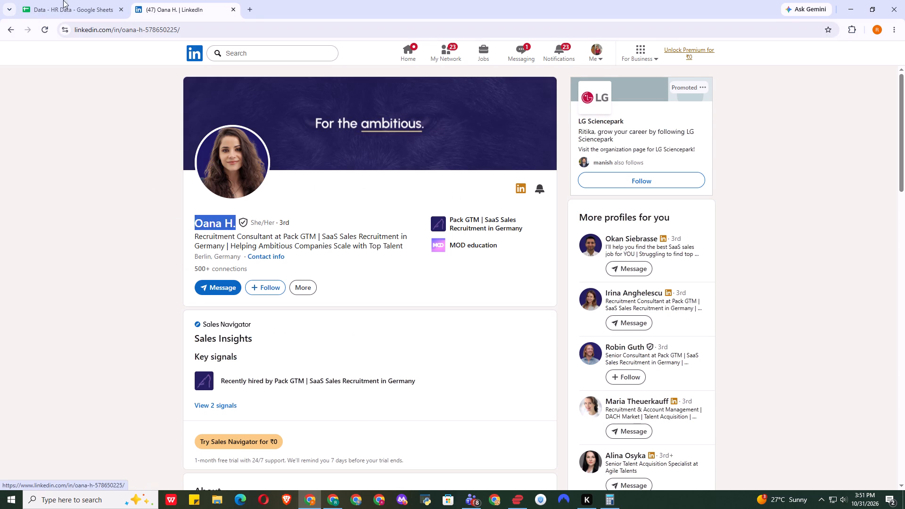
pyautogui.click(25, 0)
pyautogui.doubleClick(237, 334)
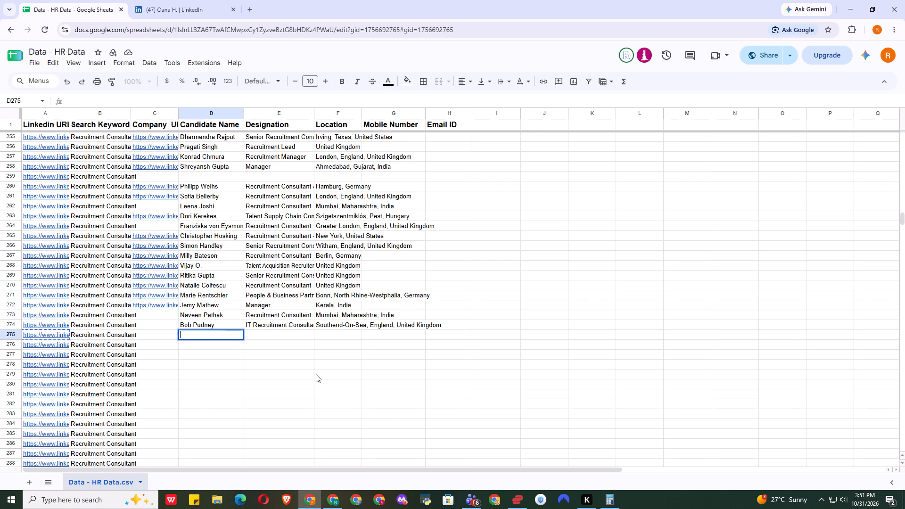
pyautogui.hotkey('ctrl', 'v')
pyautogui.click(318, 378)
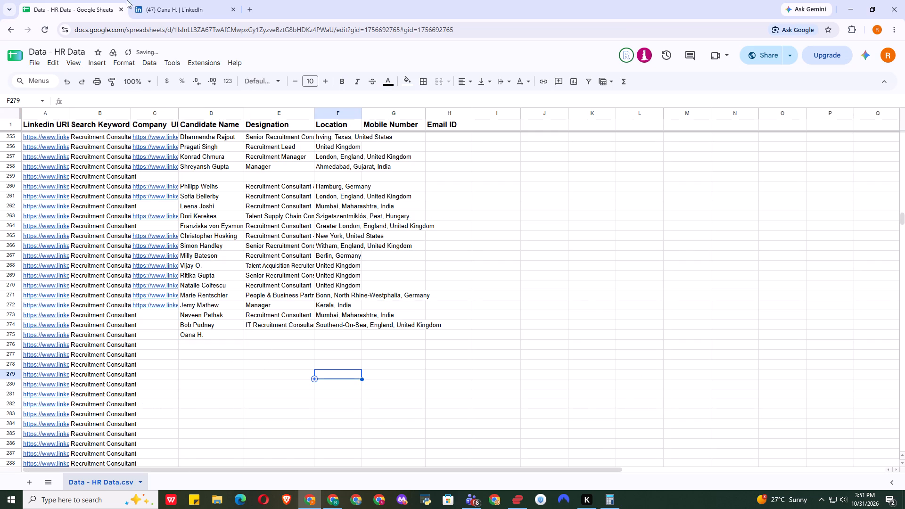
# Copy the location Berlin, Germany from the LinkedIn profile into row 275's Location cell.
pyautogui.click(172, 0)
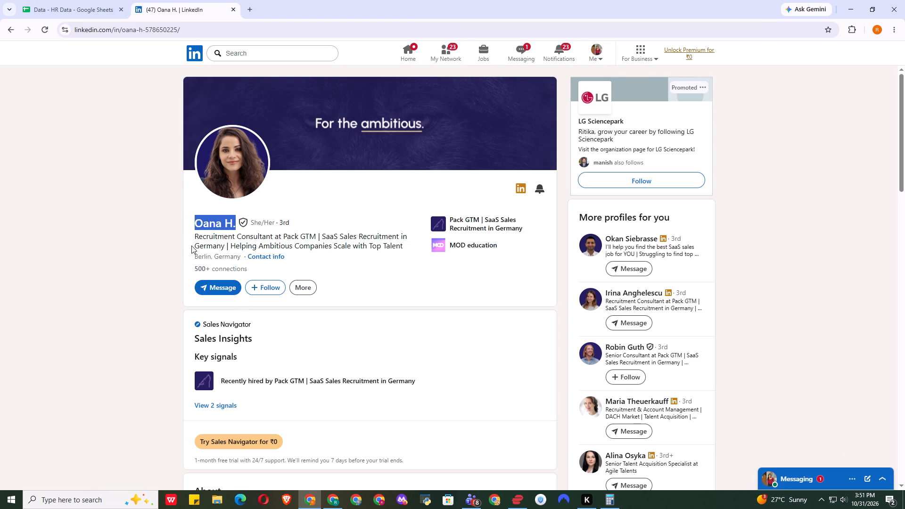
pyautogui.moveTo(191, 246); pyautogui.dragTo(228, 252)
pyautogui.click(200, 254)
pyautogui.moveTo(191, 255); pyautogui.dragTo(238, 258)
pyautogui.hotkey('ctrl', 'c')
pyautogui.hotkey('ctrl', 'c')
pyautogui.click(78, 10)
pyautogui.doubleClick(350, 338)
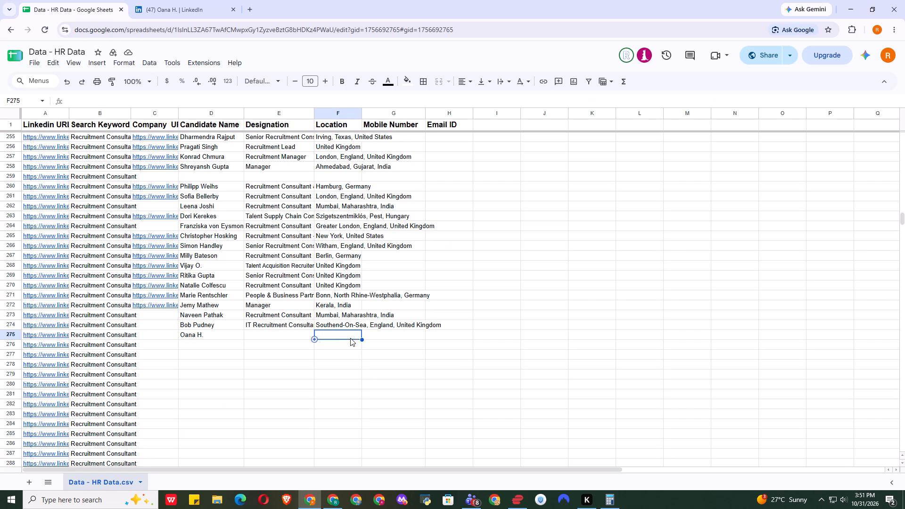
pyautogui.hotkey('ctrl', 'v')
pyautogui.click(397, 340)
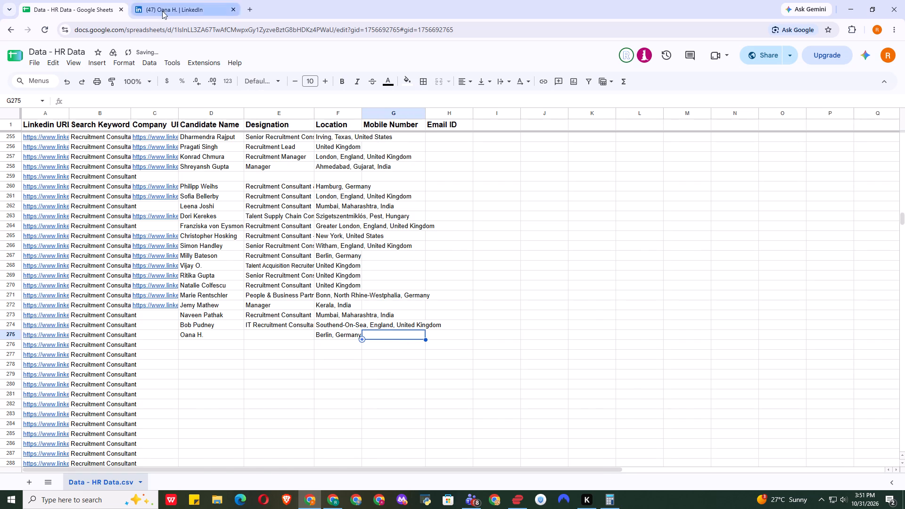
# Open the current employer Pack GTM's LinkedIn page from the profile and copy its URL into row 275's Company URL cell.
pyautogui.click(162, 11)
pyautogui.scroll(-7, 259, 320)
pyautogui.scroll(-8, 261, 358)
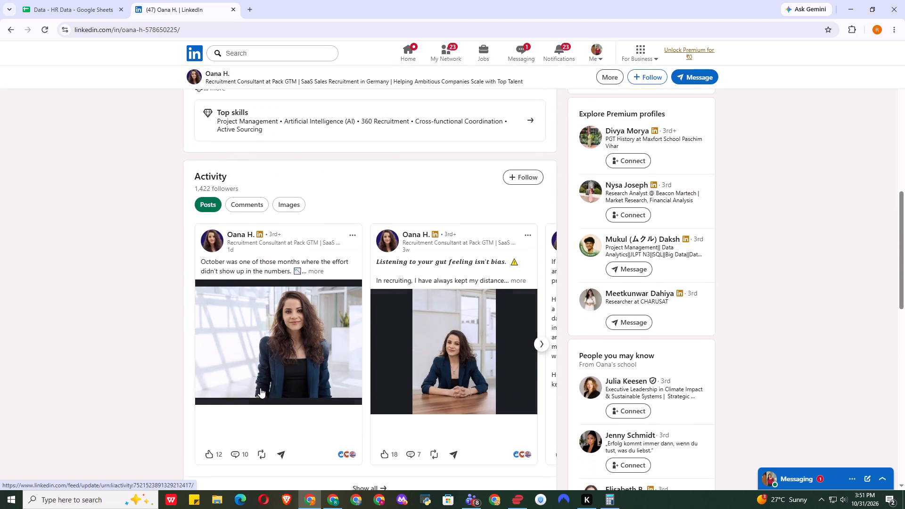
pyautogui.moveTo(222, 259); pyautogui.dragTo(273, 262)
pyautogui.click(208, 266)
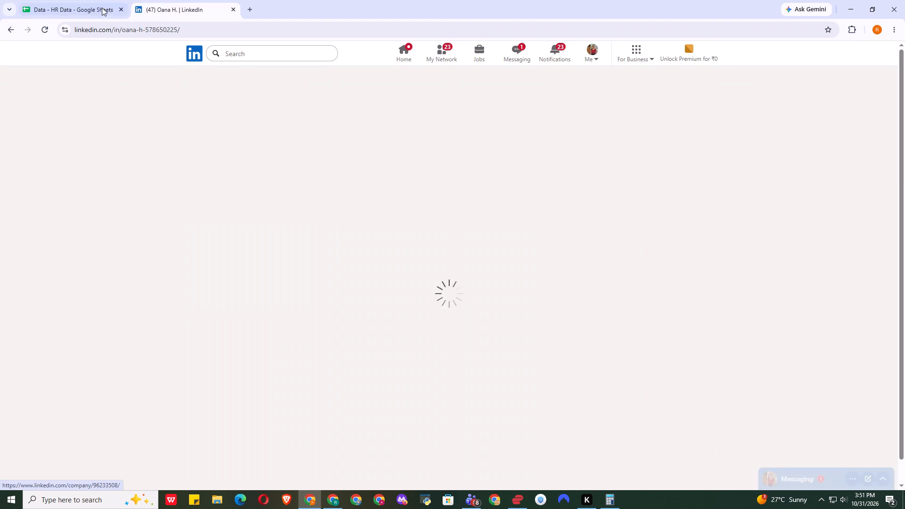
pyautogui.moveTo(267, 35); pyautogui.dragTo(0, 109)
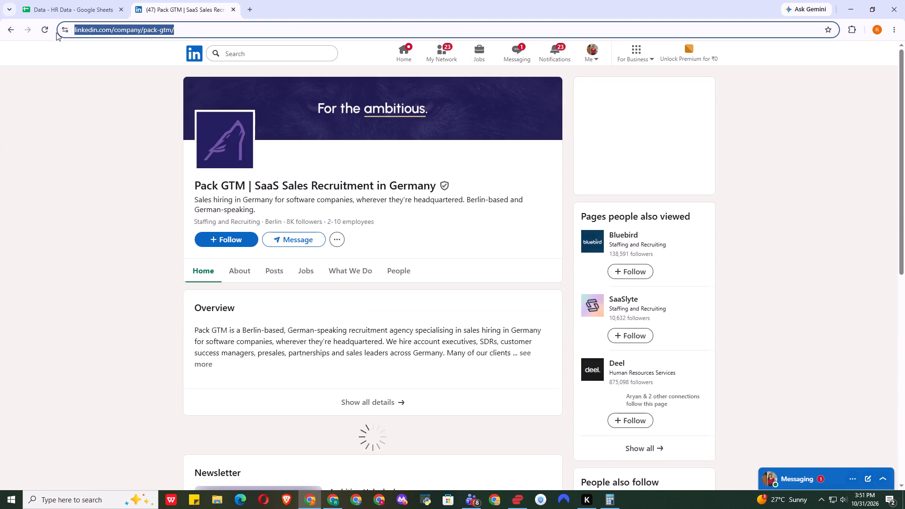
pyautogui.hotkey('ctrl', 'c')
pyautogui.click(67, 0)
pyautogui.click(169, 335)
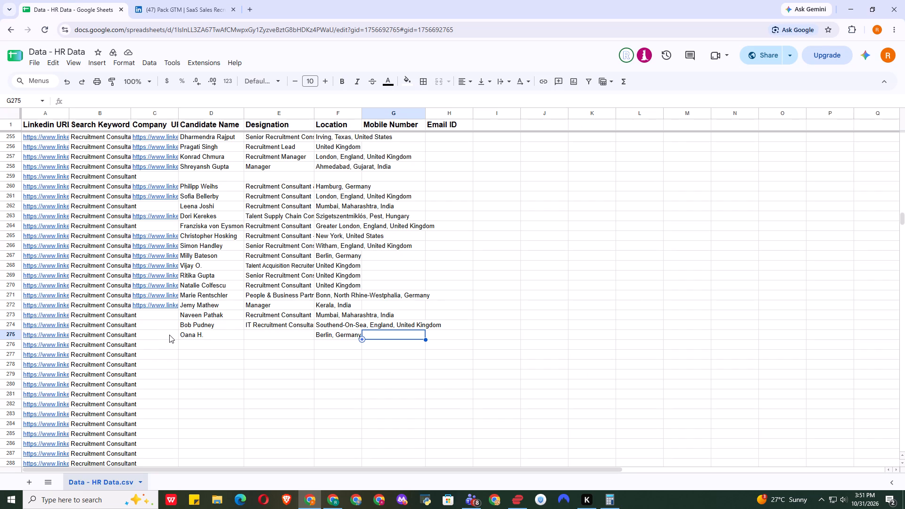
pyautogui.click(169, 335)
pyautogui.hotkey('ctrl', 'v')
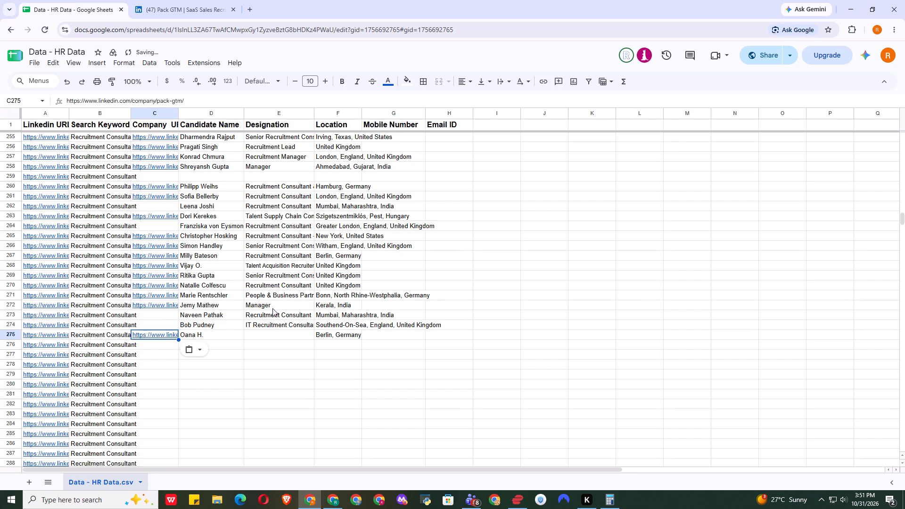
# Copy the designation Recruitment Consultant from row 273 into row 275's Designation cell.
pyautogui.click(279, 318)
pyautogui.hotkey('ctrl', 'c')
pyautogui.click(283, 336)
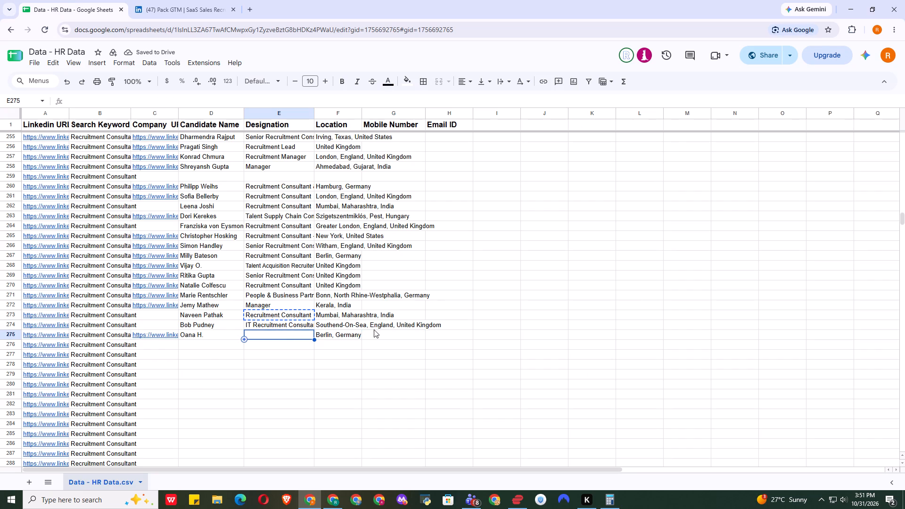
pyautogui.hotkey('ctrl', 'v')
pyautogui.click(324, 376)
# Open the LinkedIn profile whose URL is listed in row 276 in the existing LinkedIn tab.
pyautogui.scroll(-6, 318, 367)
pyautogui.scroll(2, 304, 356)
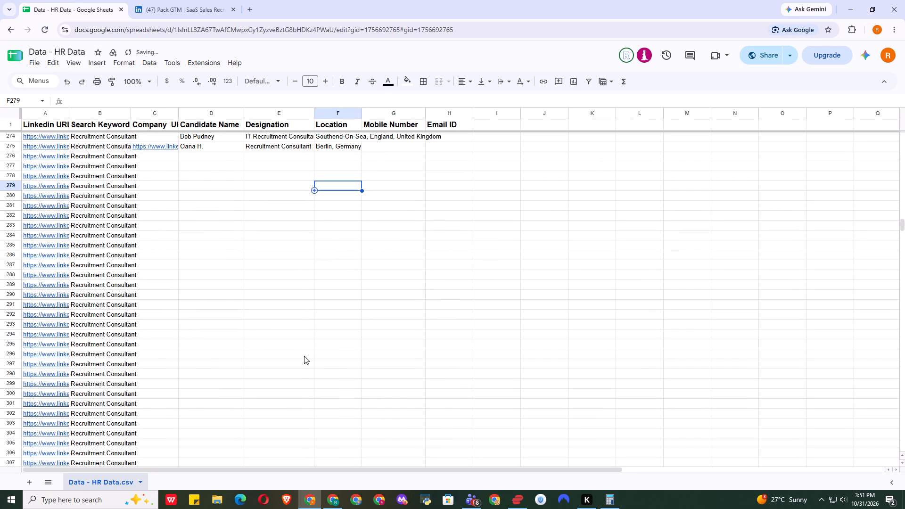
pyautogui.click(54, 164)
pyautogui.click(54, 154)
pyautogui.hotkey('ctrl', 'c')
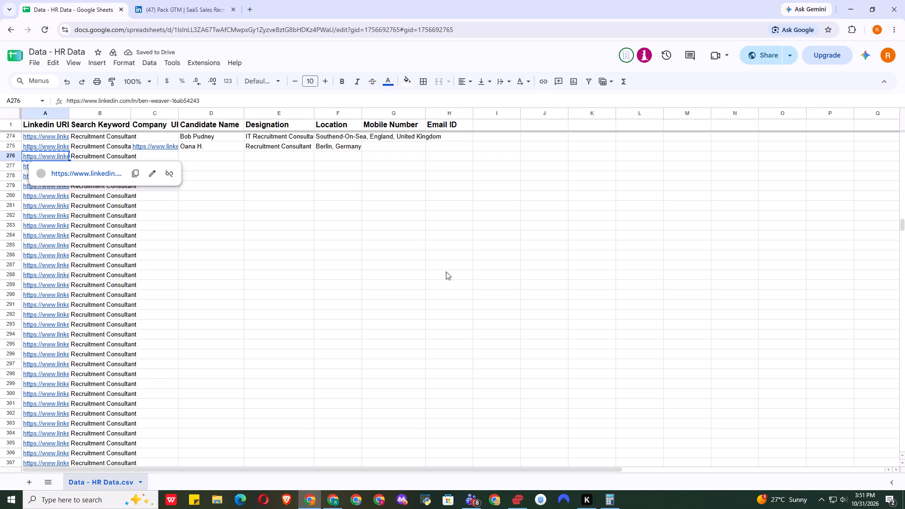
pyautogui.click(449, 280)
pyautogui.click(147, 3)
pyautogui.keyDown('ctrl'); pyautogui.moveTo(215, 34); pyautogui.dragTo(55, 100); pyautogui.keyUp('ctrl')
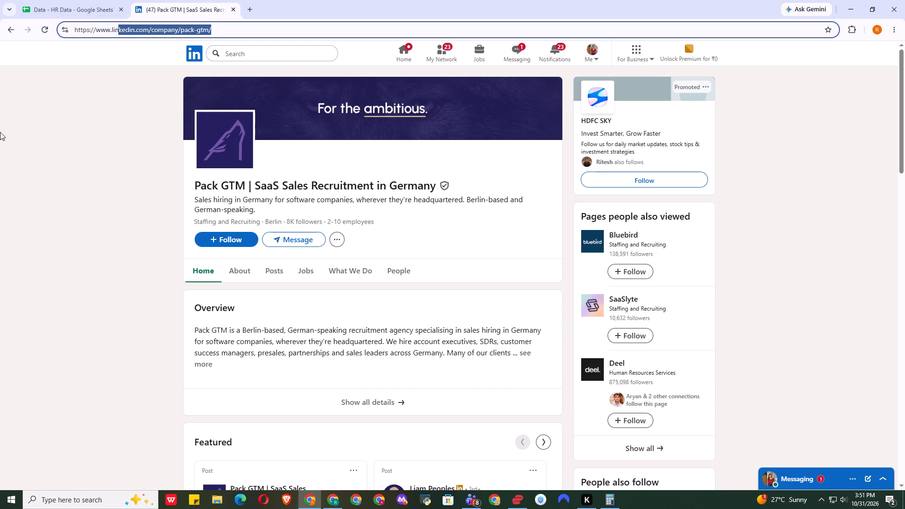
pyautogui.hotkey('ctrl', 'v')
pyautogui.press('Return')
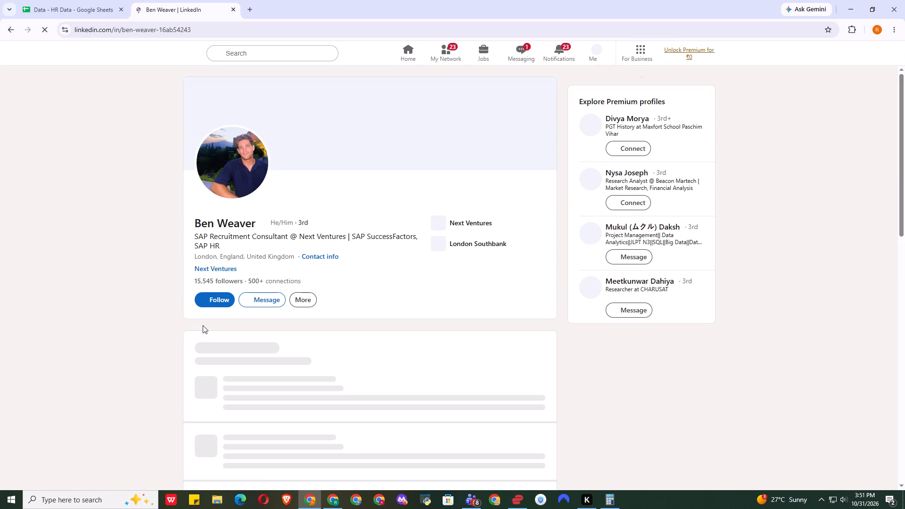
# Copy the candidate's name from the LinkedIn profile into row 276's Candidate Name cell.
pyautogui.moveTo(191, 218); pyautogui.dragTo(256, 225)
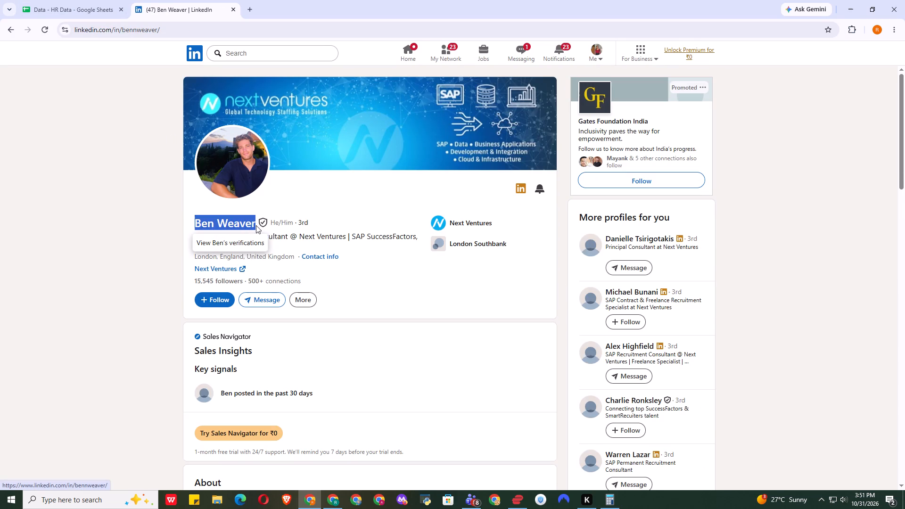
pyautogui.moveTo(256, 225); pyautogui.dragTo(256, 224)
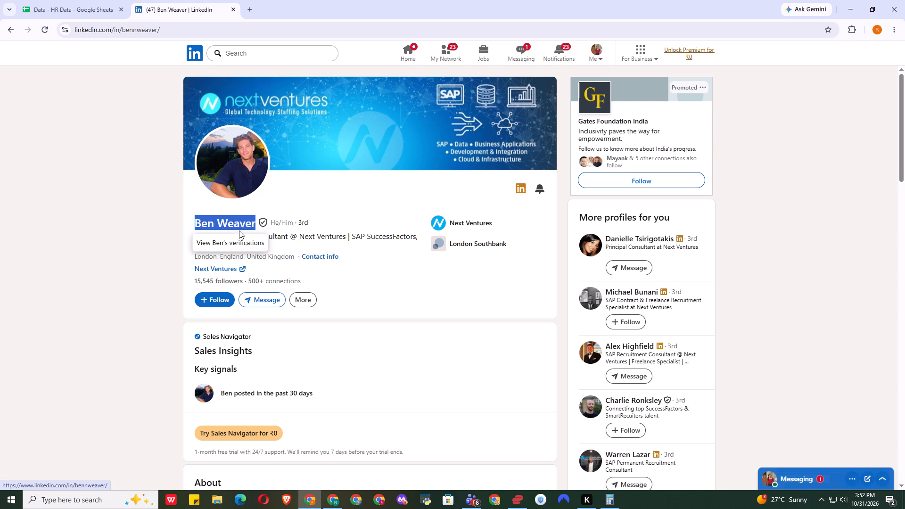
pyautogui.hotkey('ctrl', 'c')
pyautogui.hotkey('ctrl', 'c')
pyautogui.hotkey('ctrl', 'c')
pyautogui.click(46, 0)
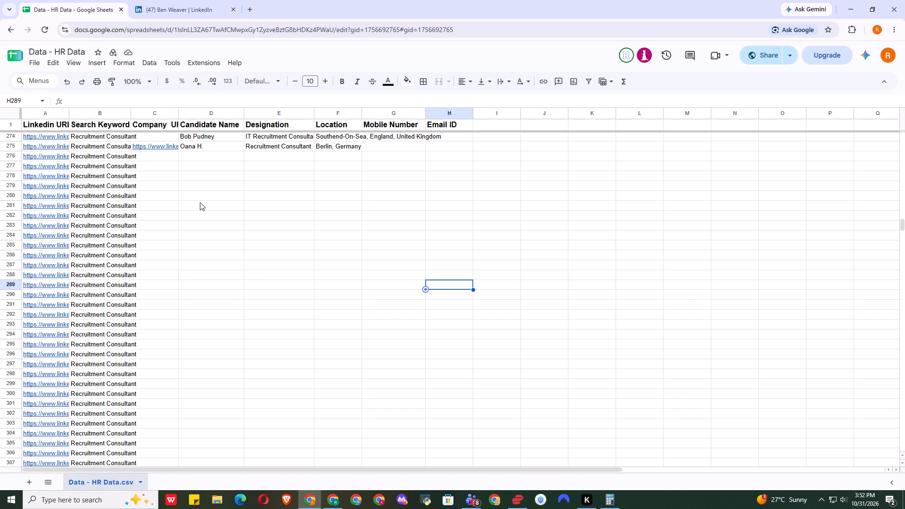
pyautogui.doubleClick(209, 153)
pyautogui.hotkey('ctrl', 'v')
pyautogui.keyDown('ctrl'); pyautogui.click(261, 215); pyautogui.keyUp('ctrl')
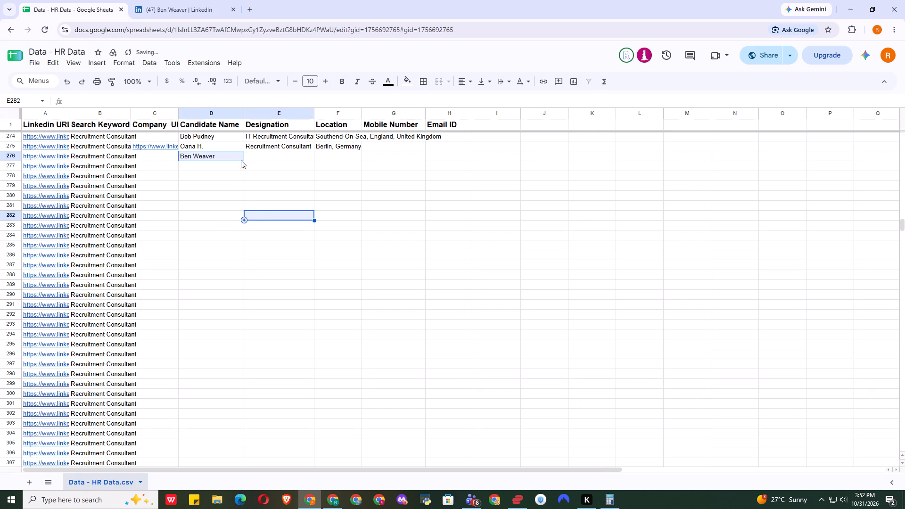
# Copy the current job title SAP Recruitment Consultant from the profile's Experience section into row 276's Designation cell.
pyautogui.click(164, 3)
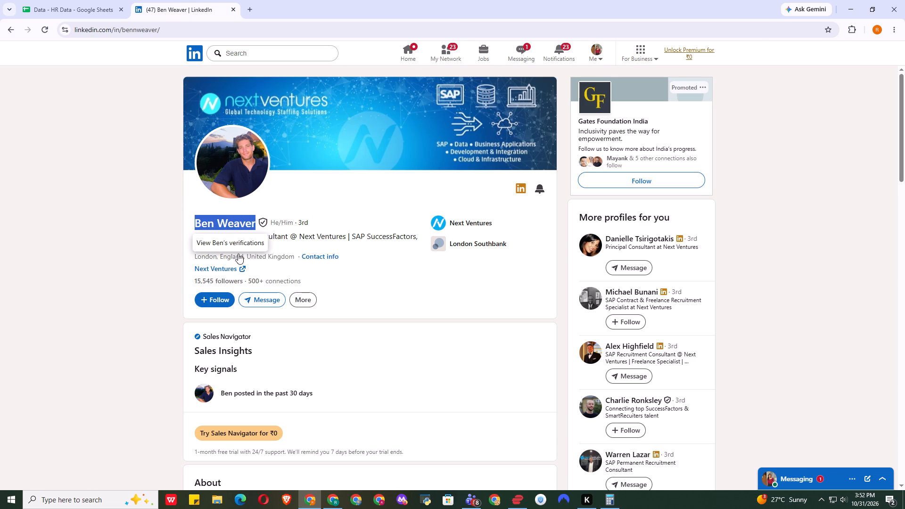
pyautogui.scroll(-1, 344, 237)
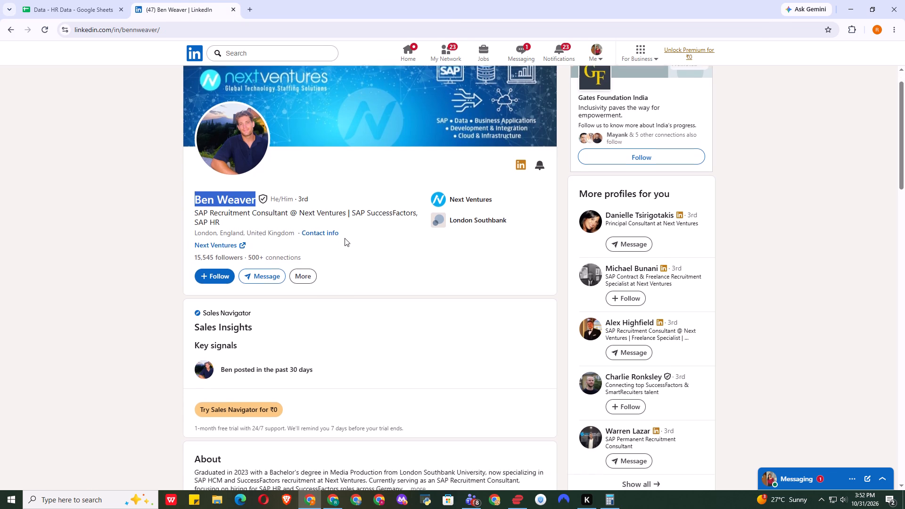
pyautogui.scroll(-10, 345, 238)
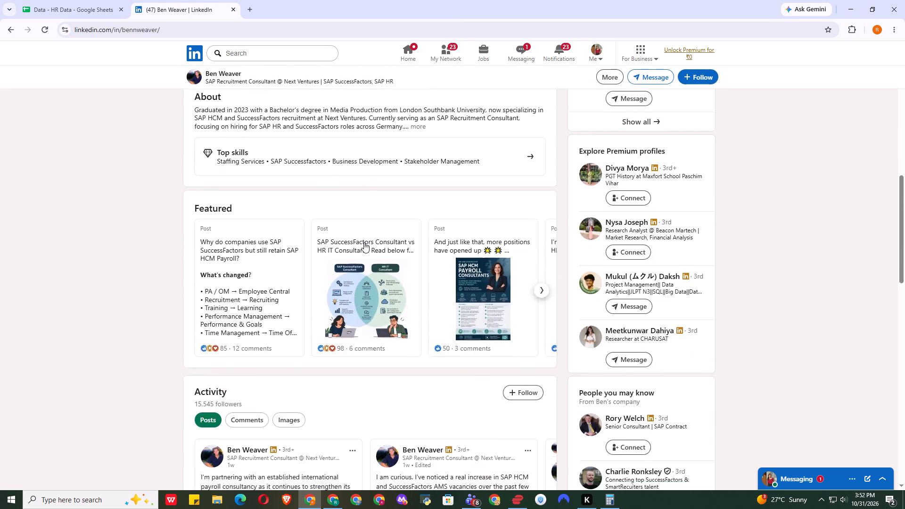
pyautogui.scroll(-9, 283, 304)
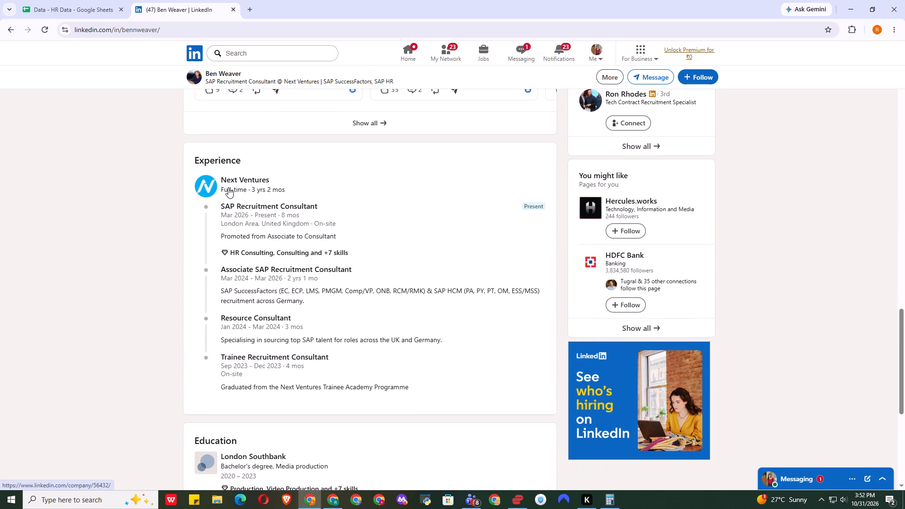
pyautogui.moveTo(218, 205); pyautogui.dragTo(305, 206)
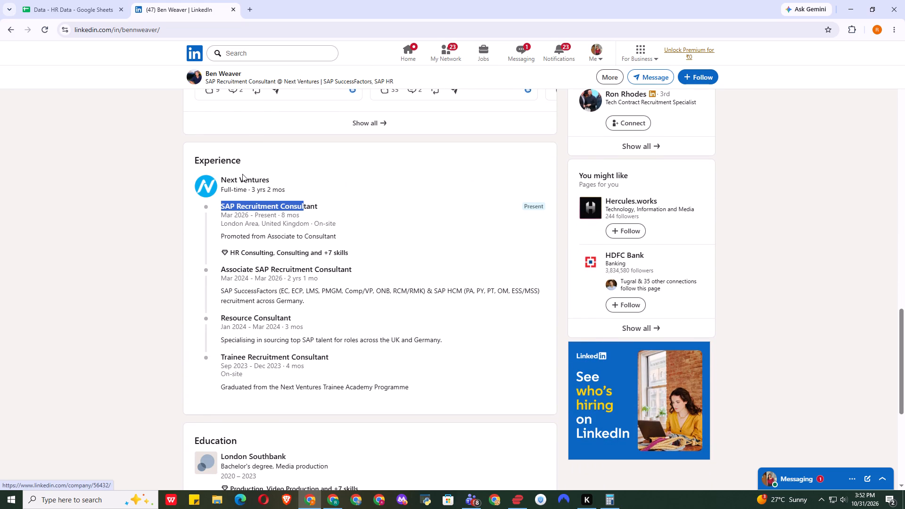
pyautogui.click(344, 206)
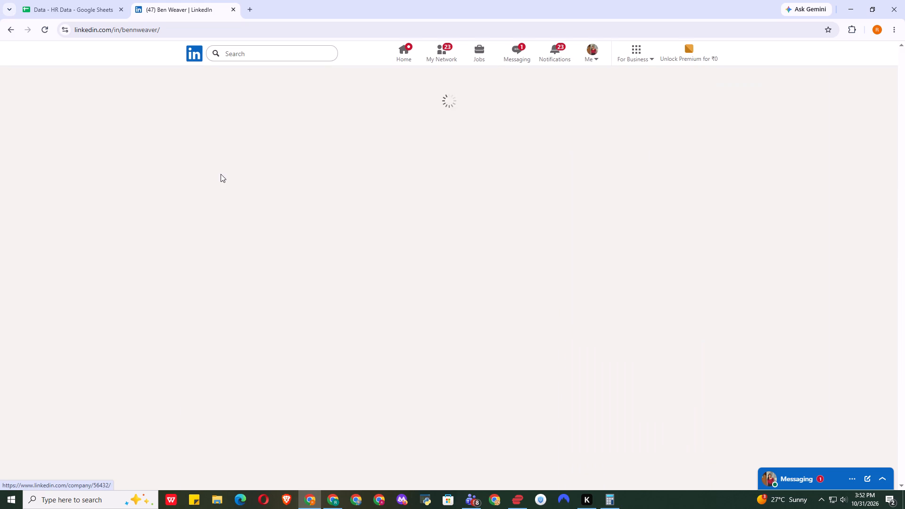
pyautogui.click(9, 28)
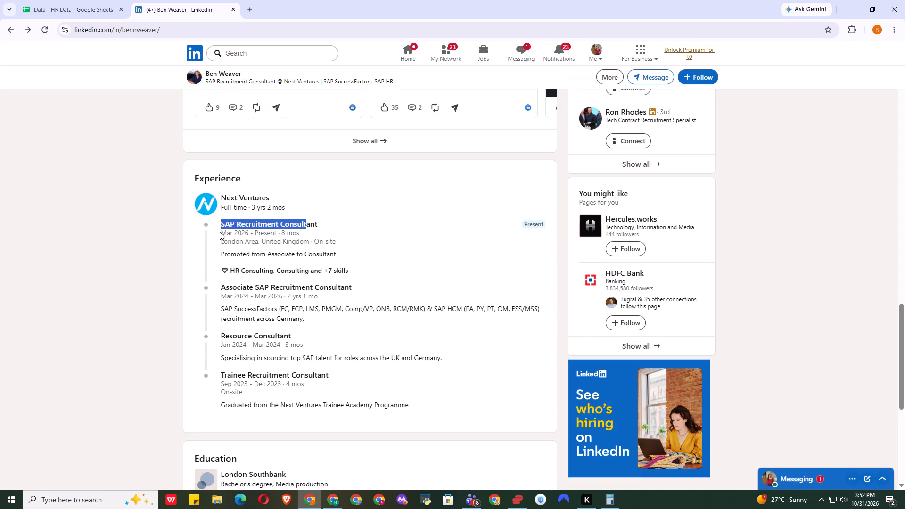
pyautogui.click(218, 240)
pyautogui.moveTo(219, 223); pyautogui.dragTo(274, 224)
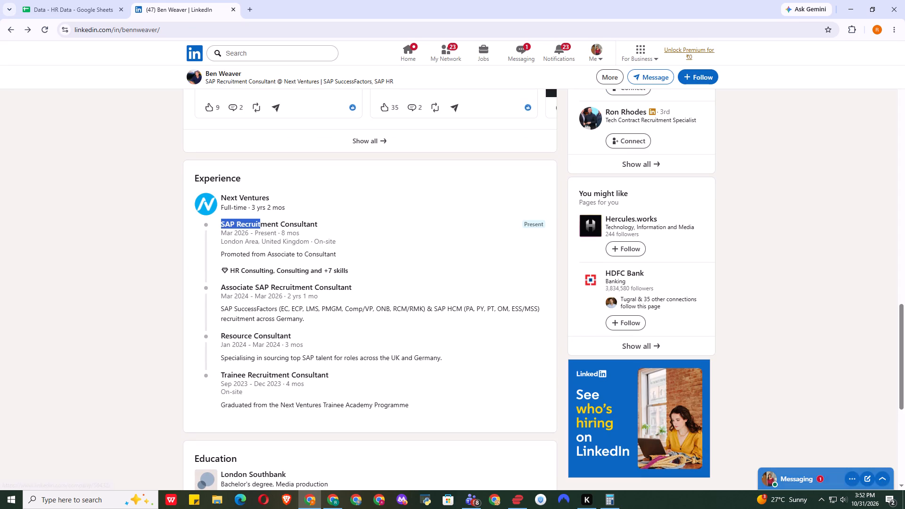
pyautogui.moveTo(274, 224); pyautogui.dragTo(323, 218)
pyautogui.hotkey('ctrl', 'c')
pyautogui.hotkey('ctrl', 'c')
pyautogui.click(205, 201)
pyautogui.click(72, 8)
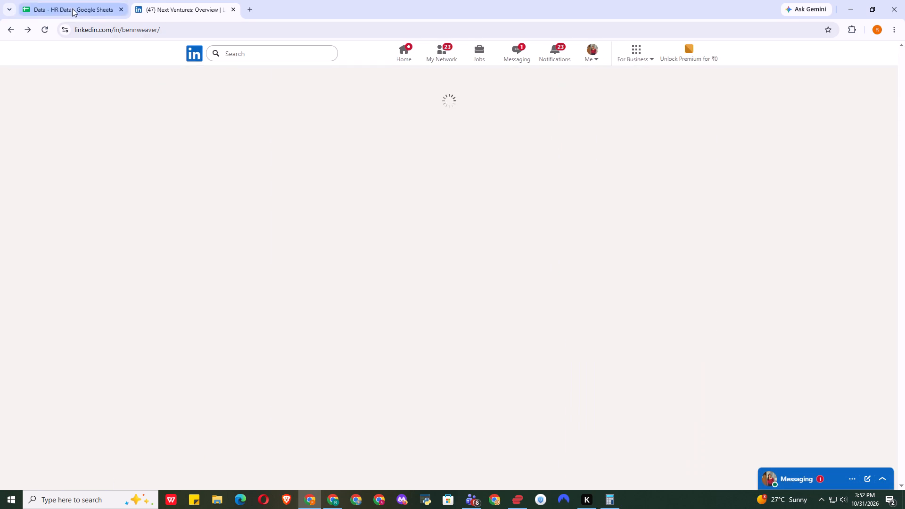
pyautogui.click(342, 149)
pyautogui.click(330, 158)
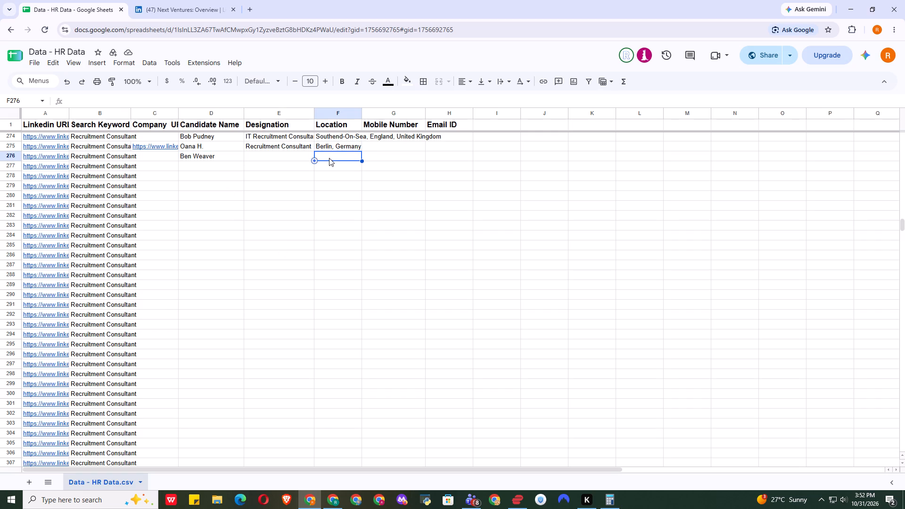
pyautogui.doubleClick(290, 157)
pyautogui.hotkey('ctrl', 'v')
pyautogui.click(276, 221)
# Copy the URL of the Next Ventures LinkedIn company page into row 276's Company URL cell and return LinkedIn to the candidate's profile.
pyautogui.click(171, 0)
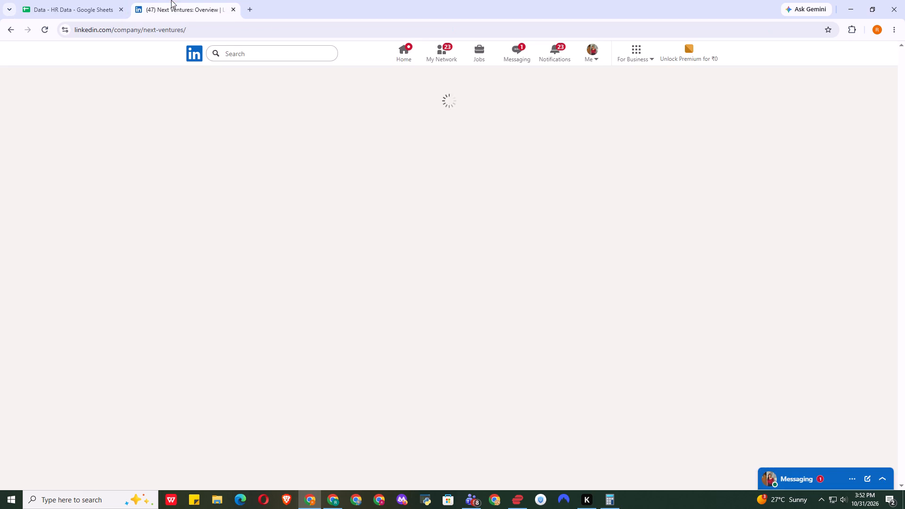
pyautogui.moveTo(274, 32); pyautogui.dragTo(0, 138)
pyautogui.hotkey('ctrl', 'c')
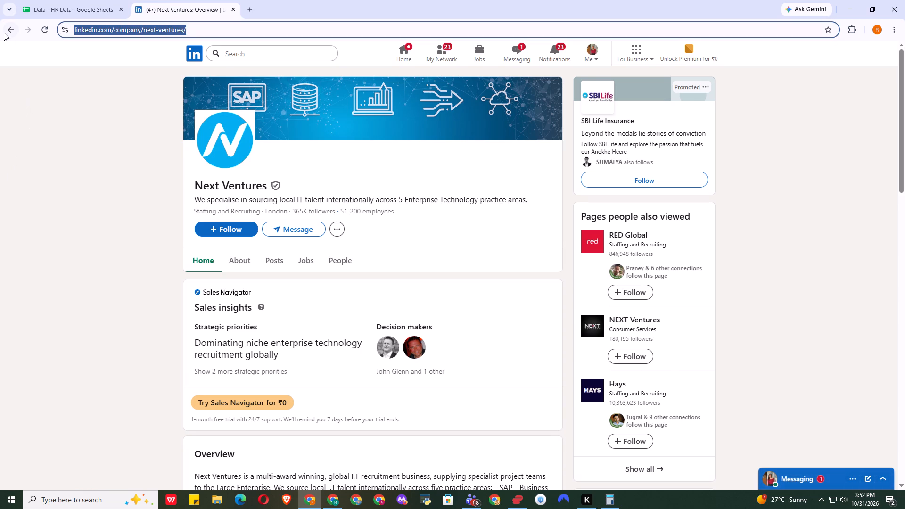
pyautogui.click(4, 33)
pyautogui.click(38, 0)
pyautogui.click(149, 151)
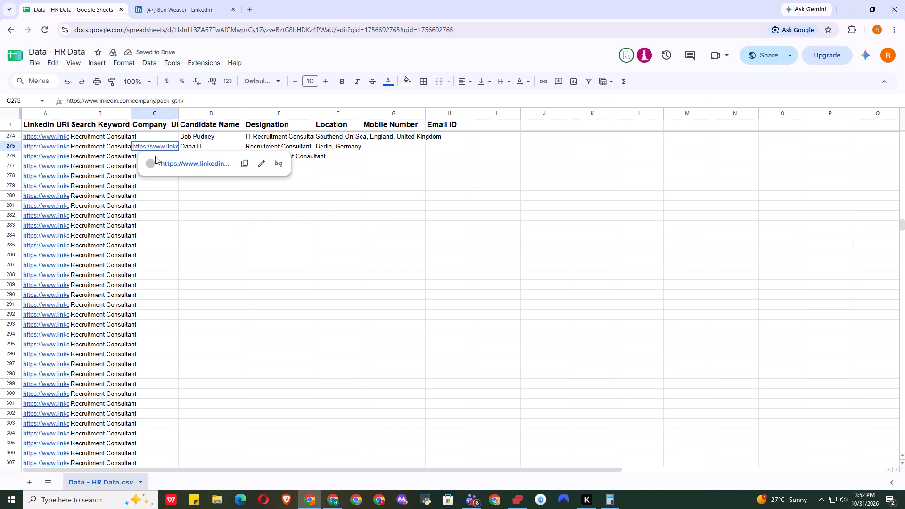
pyautogui.click(209, 205)
pyautogui.click(153, 159)
pyautogui.hotkey('ctrl', 'v')
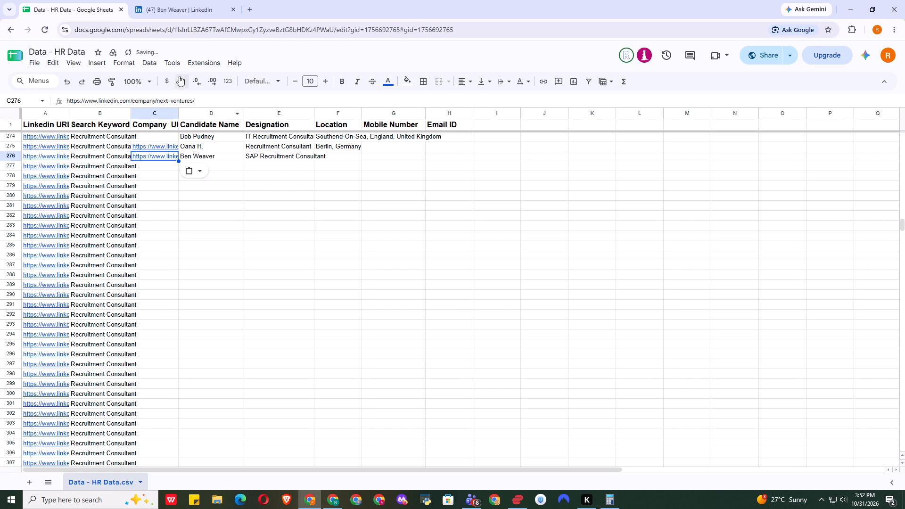
# Copy the location London, England, United Kingdom from the profile into row 276's Location cell.
pyautogui.click(185, 25)
pyautogui.click(191, 15)
pyautogui.scroll(6, 386, 206)
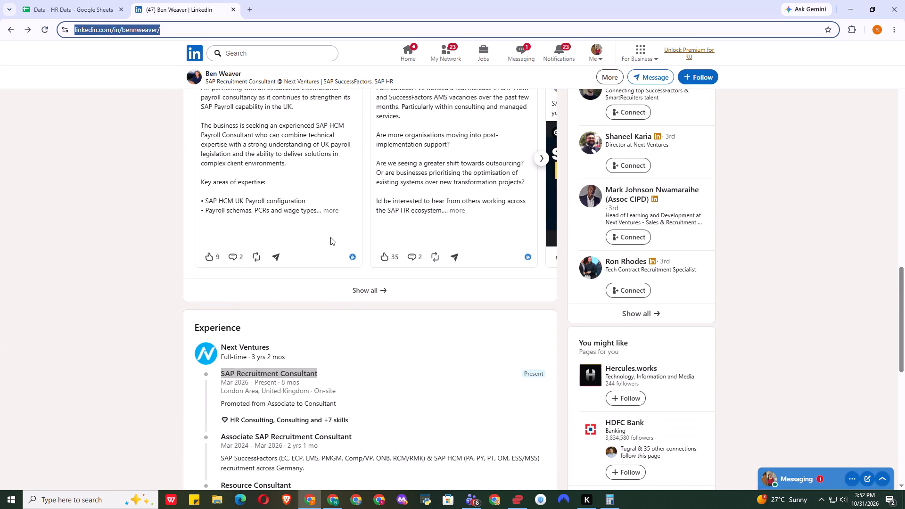
pyautogui.scroll(18, 330, 237)
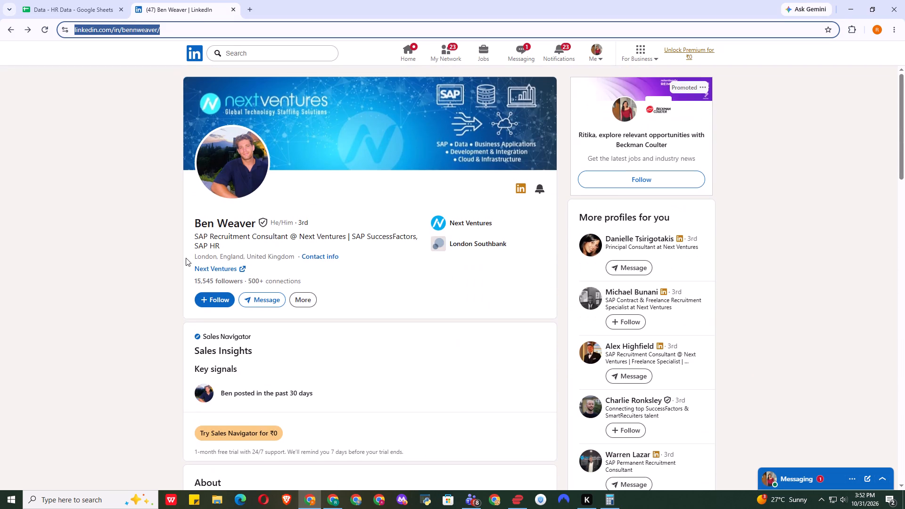
pyautogui.moveTo(195, 256); pyautogui.dragTo(299, 254)
pyautogui.hotkey('ctrl', 'c')
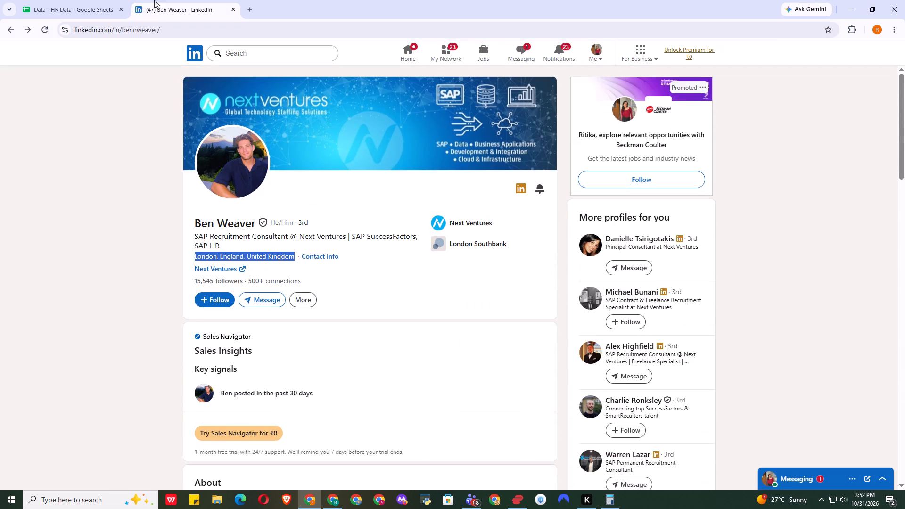
pyautogui.click(110, 0)
pyautogui.click(342, 156)
pyautogui.hotkey('ctrl', 'v')
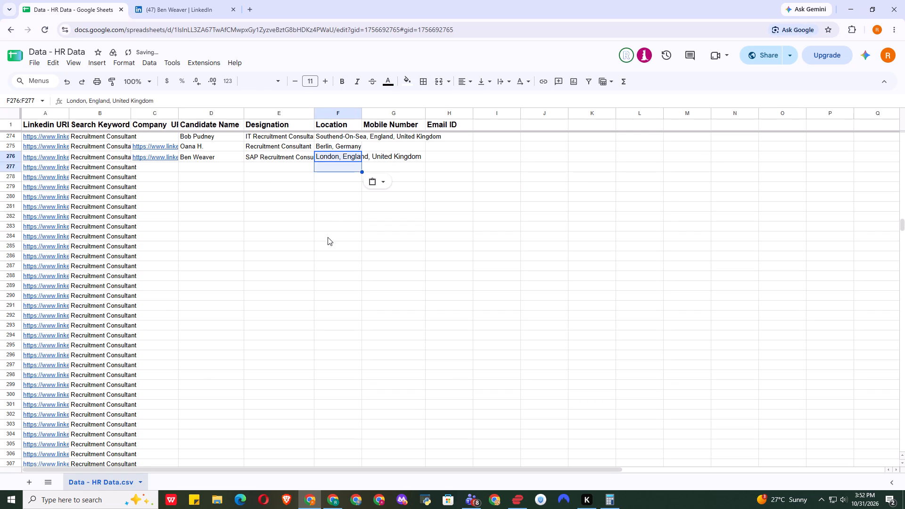
# Load the LinkedIn profile from row 277's LinkedIn URL in the already open LinkedIn page.
pyautogui.click(328, 237)
pyautogui.click(57, 165)
pyautogui.hotkey('ctrl', 'c')
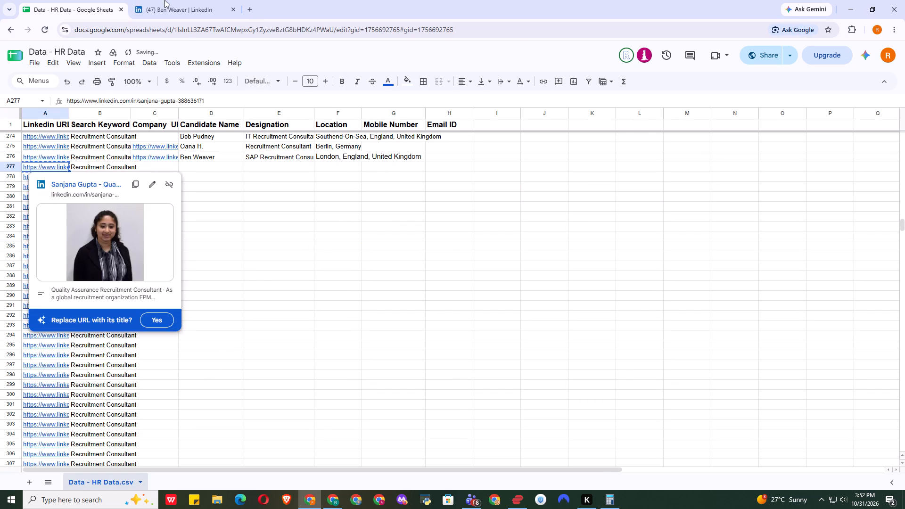
pyautogui.click(165, 0)
pyautogui.moveTo(205, 25); pyautogui.dragTo(0, 148)
pyautogui.hotkey('ctrl', 'v')
pyautogui.press('Return')
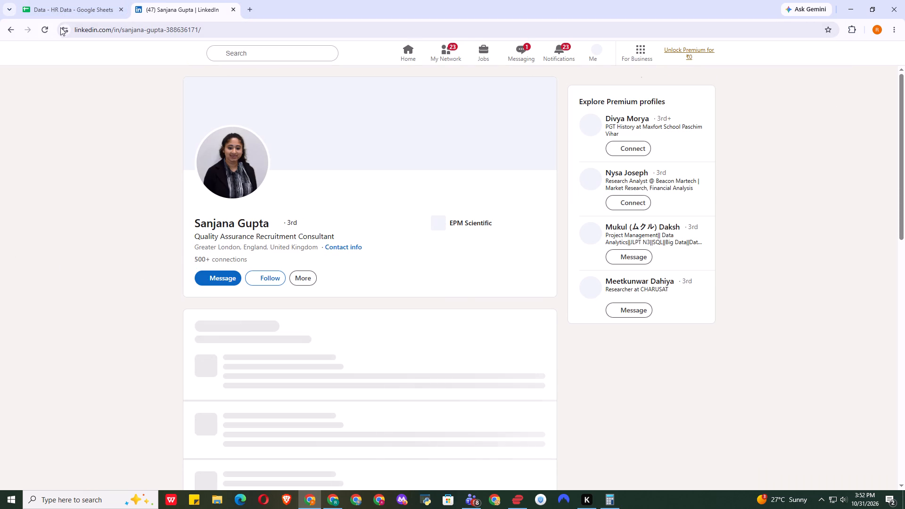
# Copy the candidate's name from the LinkedIn profile into row 277's Candidate Name cell.
pyautogui.moveTo(190, 220); pyautogui.dragTo(215, 223)
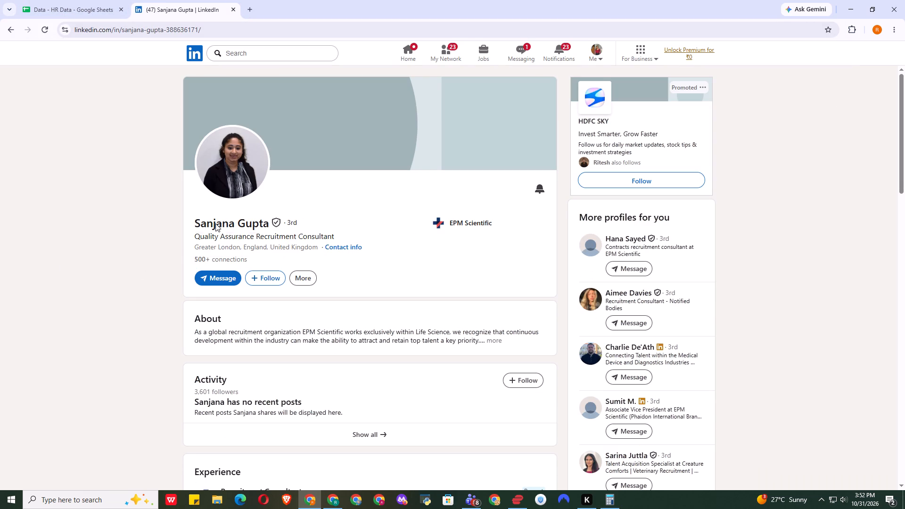
pyautogui.moveTo(215, 223); pyautogui.dragTo(271, 221)
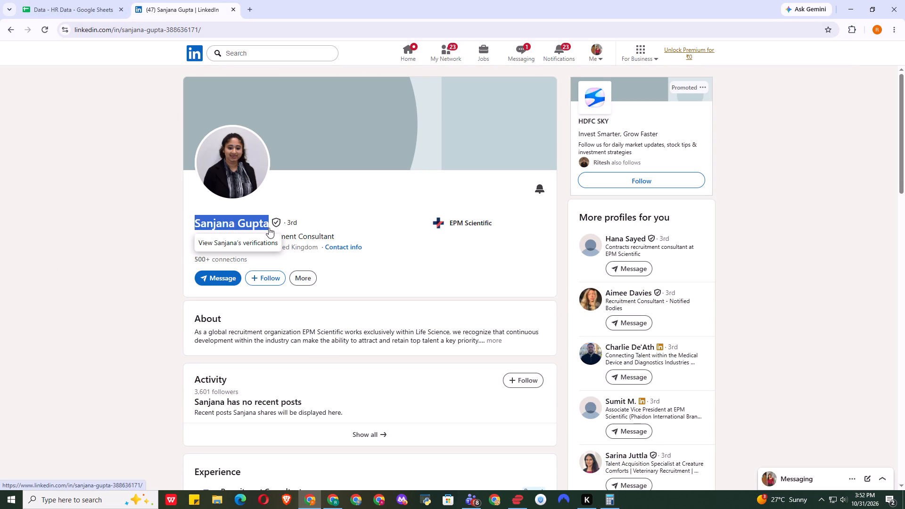
pyautogui.hotkey('ctrl', 'c')
pyautogui.hotkey('ctrl', 'c')
pyautogui.click(71, 0)
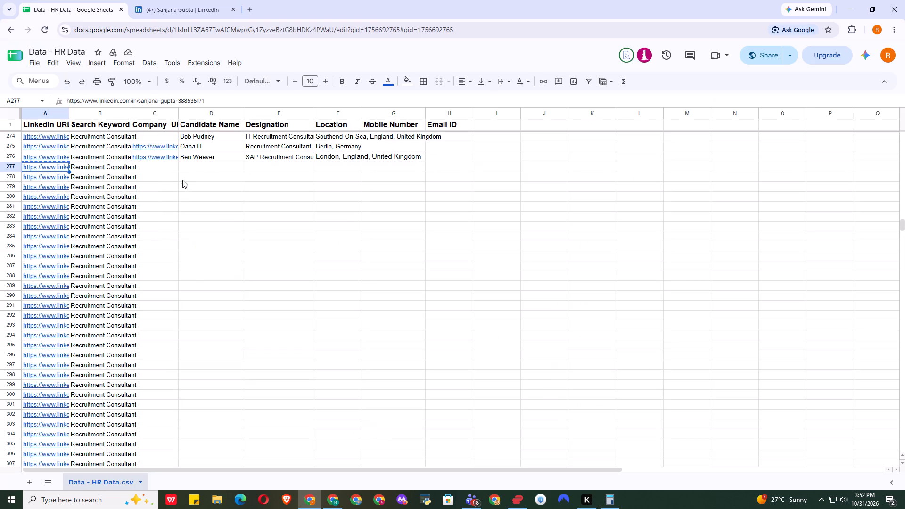
pyautogui.doubleClick(208, 164)
pyautogui.hotkey('ctrl', 'v')
pyautogui.click(218, 238)
# Copy the location Greater London, England, United Kingdom from the profile into row 277's Location cell.
pyautogui.click(148, 3)
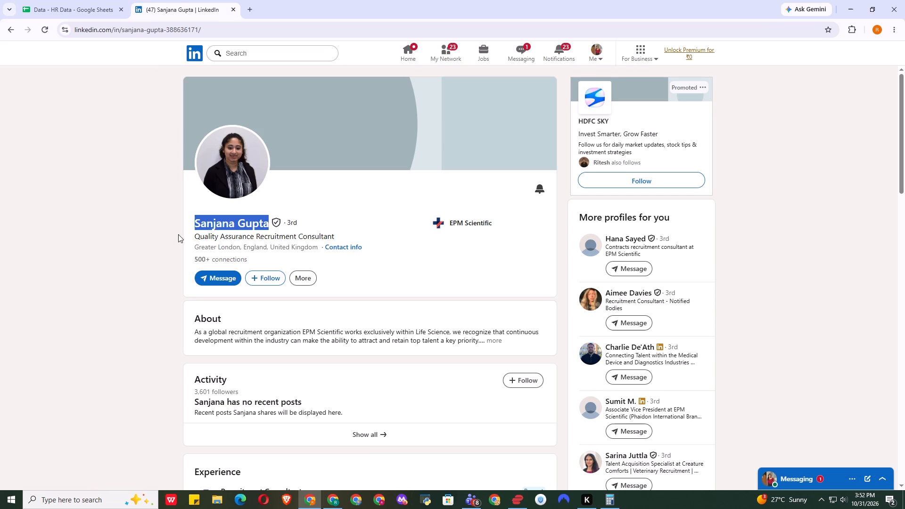
pyautogui.moveTo(192, 245); pyautogui.dragTo(317, 247)
pyautogui.hotkey('ctrl', 'c')
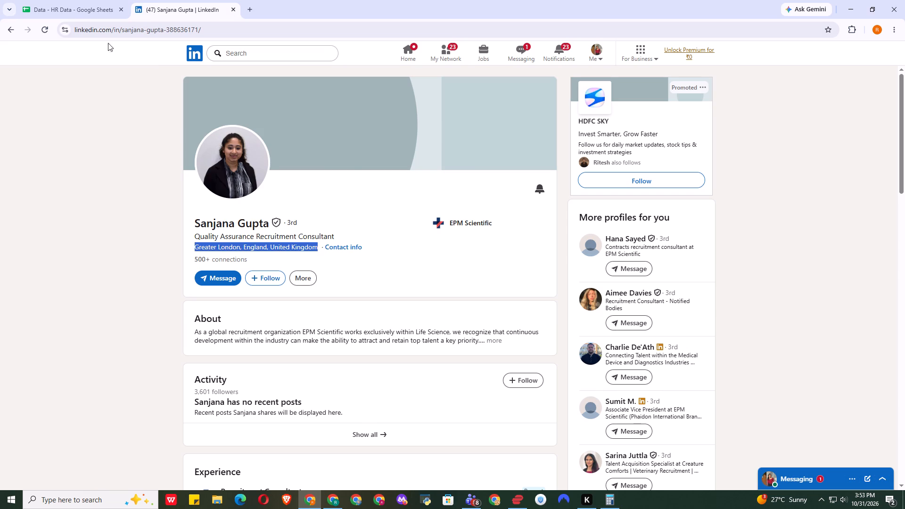
pyautogui.hotkey('ctrl', 'c')
pyautogui.click(61, 10)
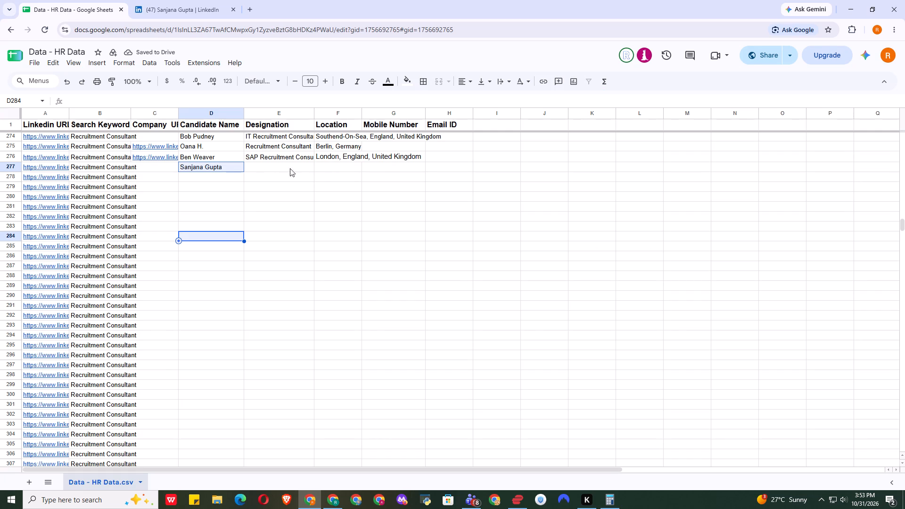
pyautogui.click(397, 166)
pyautogui.doubleClick(346, 164)
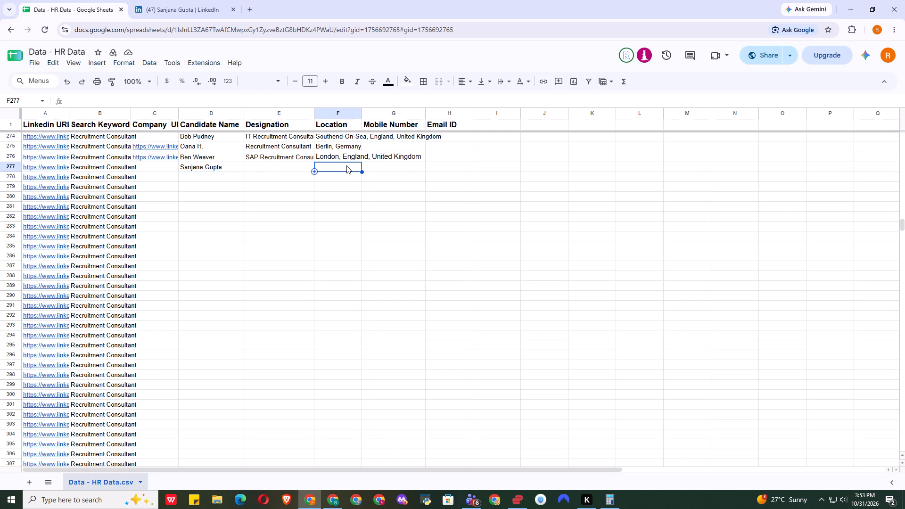
pyautogui.keyDown('ctrl'); pyautogui.doubleClick(346, 165); pyautogui.keyUp('ctrl')
pyautogui.hotkey('ctrl', 'v')
pyautogui.click(351, 191)
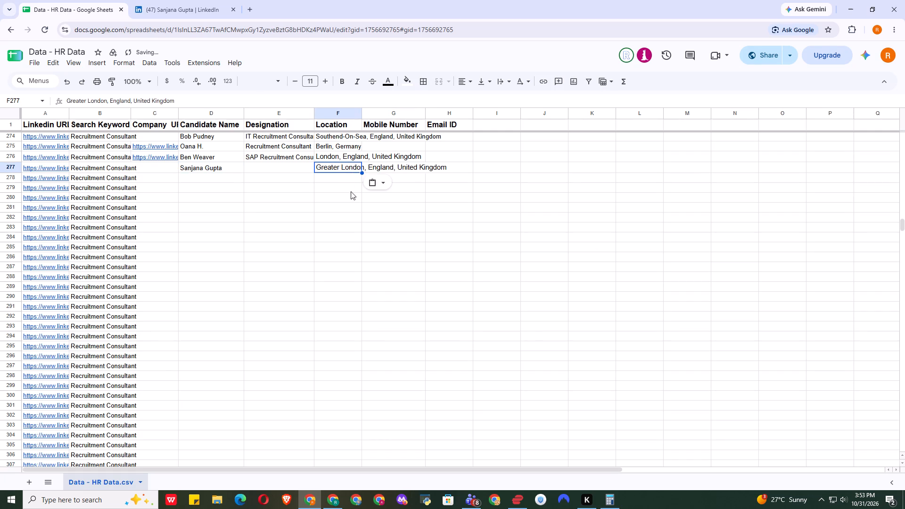
# Copy the job title Recruitment Consultant from the profile's Experience section into row 277's Designation cell, opening the EPM Scientific company page along the way.
pyautogui.click(305, 169)
pyautogui.click(185, 0)
pyautogui.scroll(-9, 292, 284)
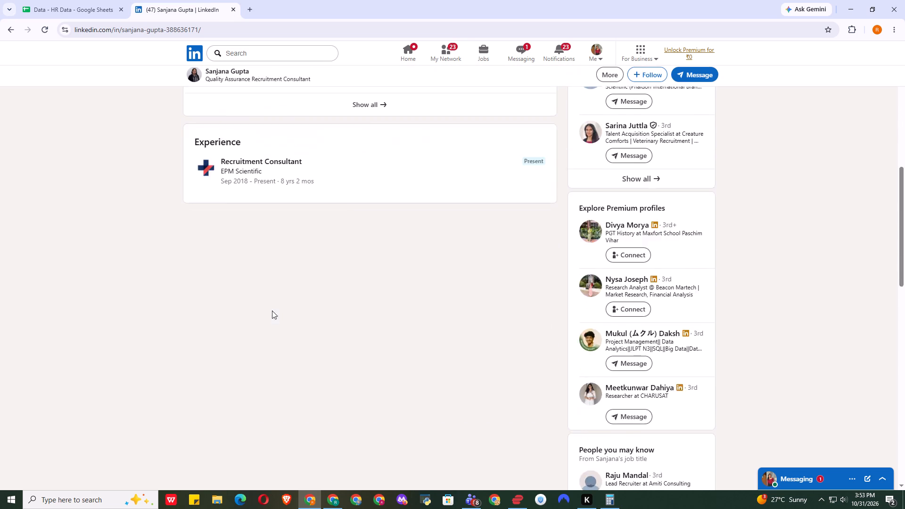
pyautogui.scroll(-3, 272, 311)
pyautogui.scroll(11, 264, 314)
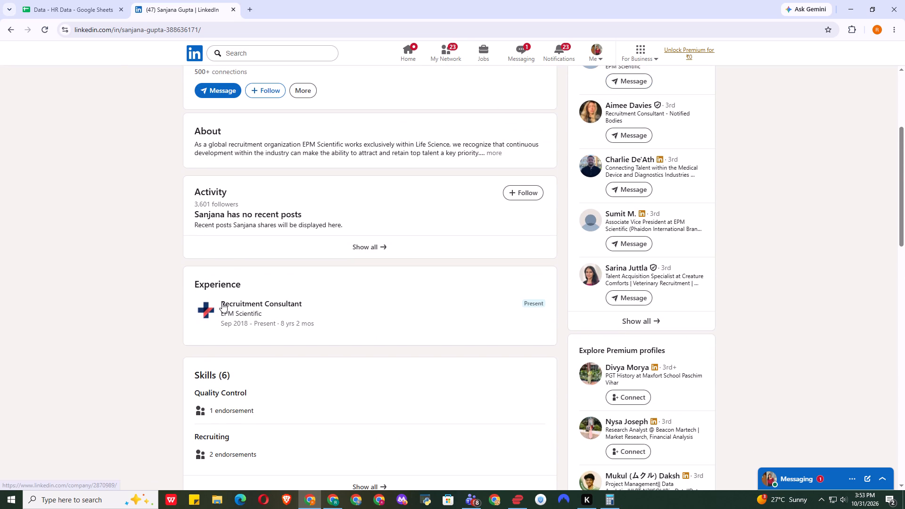
pyautogui.moveTo(222, 302); pyautogui.dragTo(279, 303)
pyautogui.moveTo(316, 303); pyautogui.dragTo(254, 299)
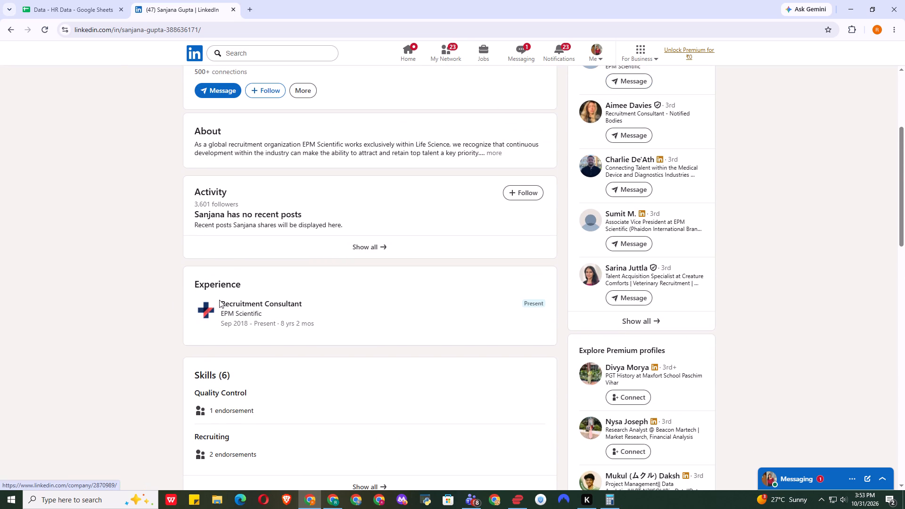
pyautogui.moveTo(221, 294); pyautogui.dragTo(308, 307)
pyautogui.hotkey('ctrl', 'c')
pyautogui.hotkey('ctrl', 'c')
pyautogui.click(211, 306)
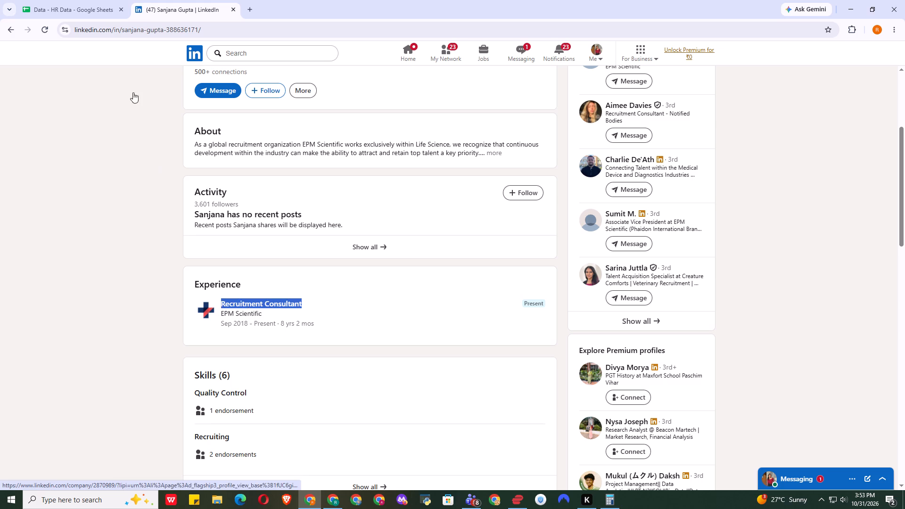
pyautogui.click(96, 4)
pyautogui.click(263, 170)
pyautogui.hotkey('ctrl', 'v')
# Copy the URL of the EPM Scientific LinkedIn company page into row 277's Company URL cell.
pyautogui.click(191, 5)
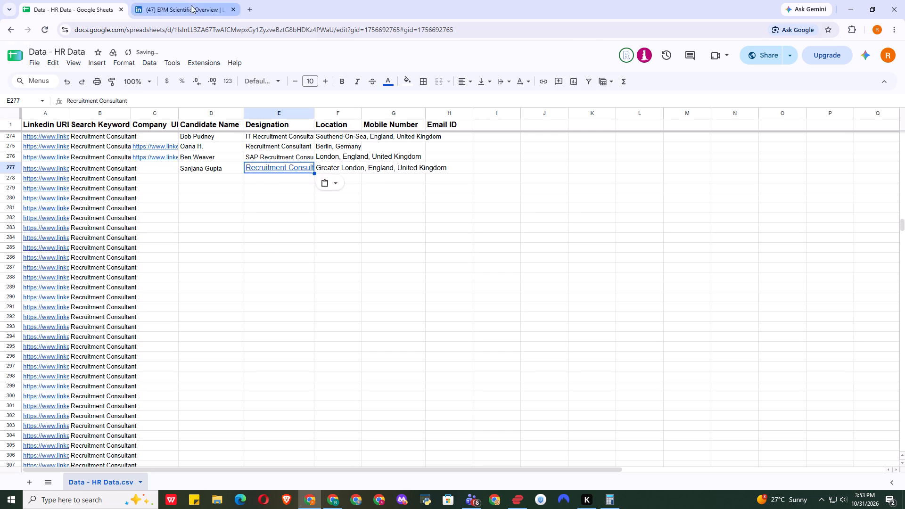
pyautogui.moveTo(215, 33); pyautogui.dragTo(11, 82)
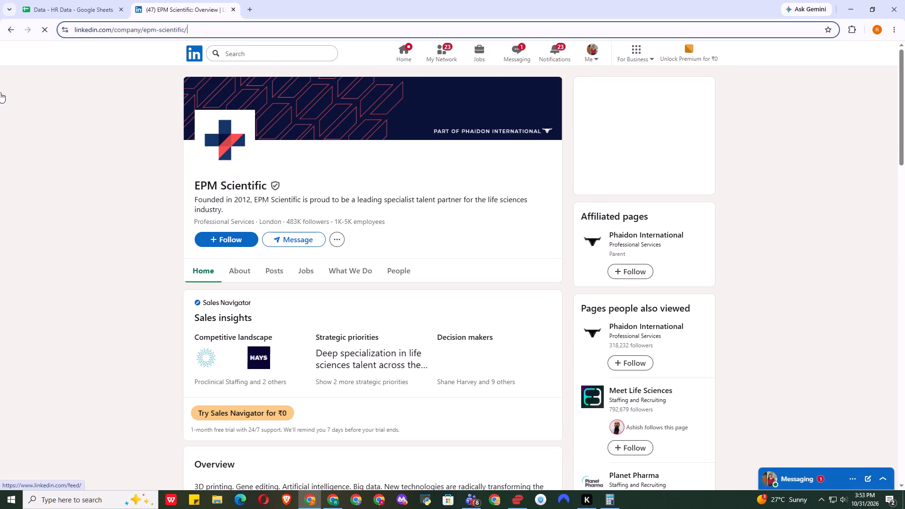
pyautogui.hotkey('ctrl', 'c')
pyautogui.click(62, 0)
pyautogui.click(165, 162)
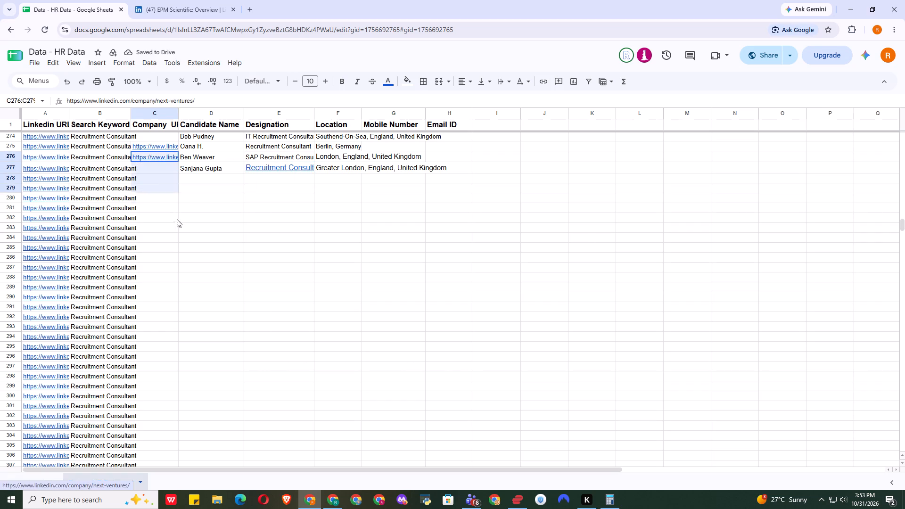
pyautogui.click(180, 221)
pyautogui.click(161, 172)
pyautogui.hotkey('ctrl', 'v')
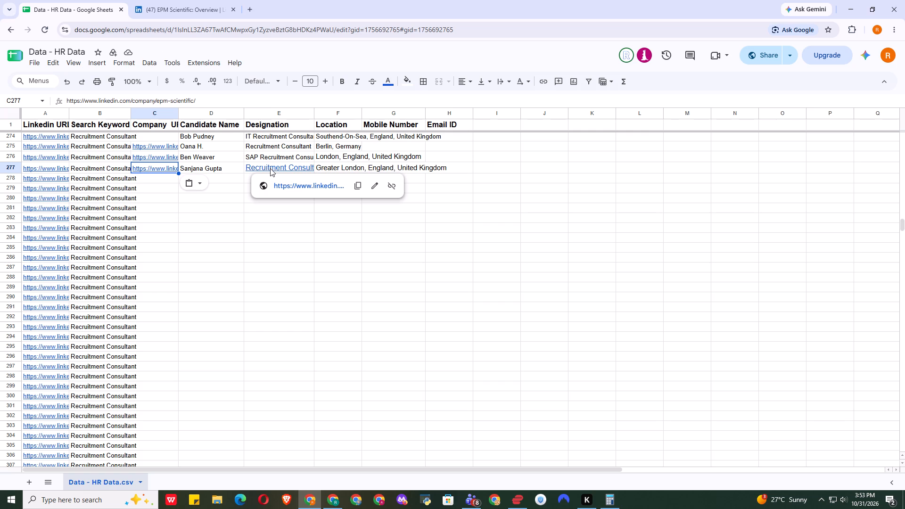
# Replace the hyperlinked title in row 277's Designation cell with a copy of row 275's plain Recruitment Consultant designation.
pyautogui.click(289, 238)
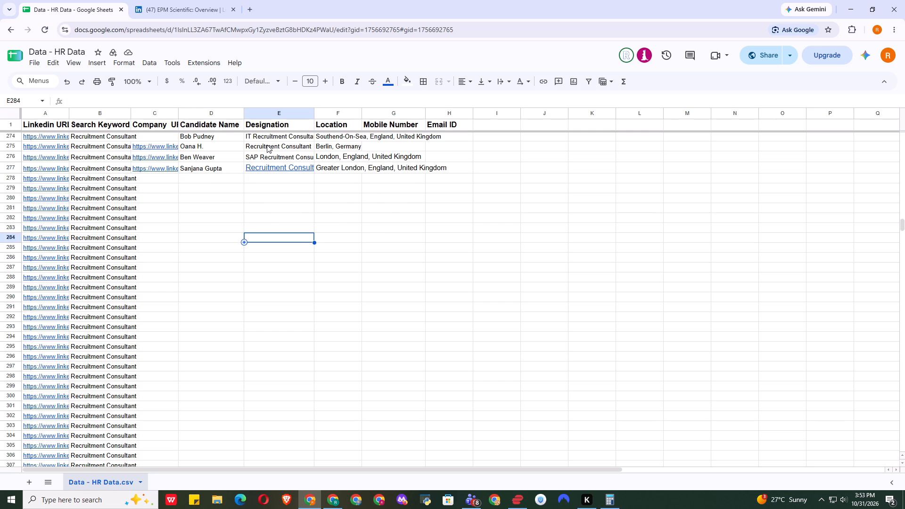
pyautogui.click(275, 153)
pyautogui.click(283, 142)
pyautogui.hotkey('ctrl', 'c')
pyautogui.click(288, 165)
pyautogui.hotkey('ctrl', 'v')
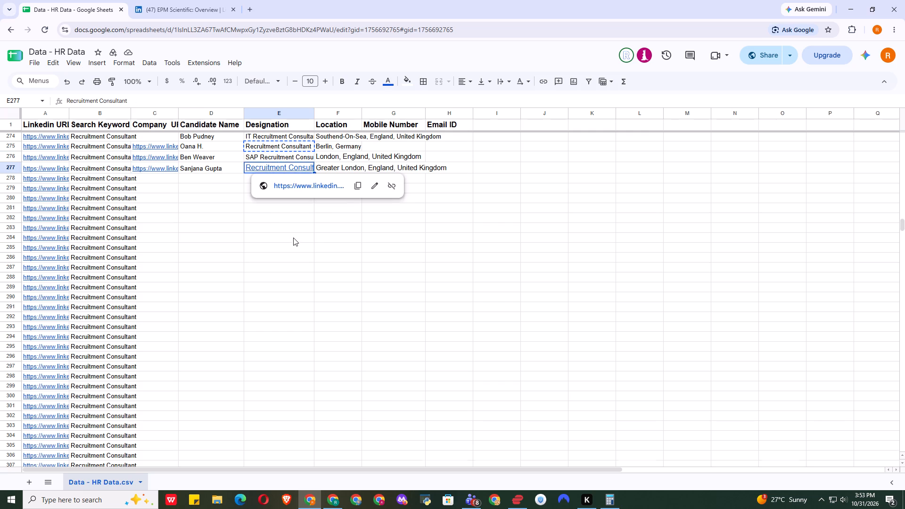
pyautogui.click(295, 242)
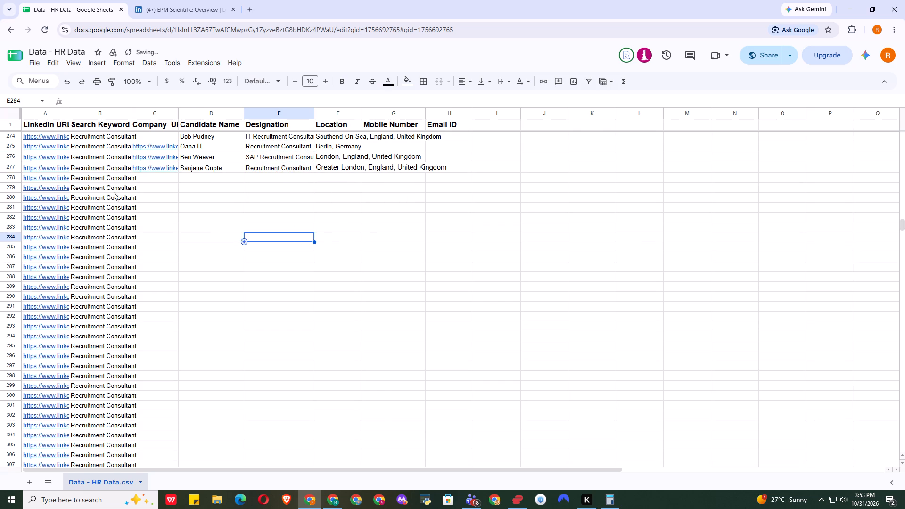
# Return to the EPM Scientific company page on LinkedIn.
pyautogui.click(179, 0)
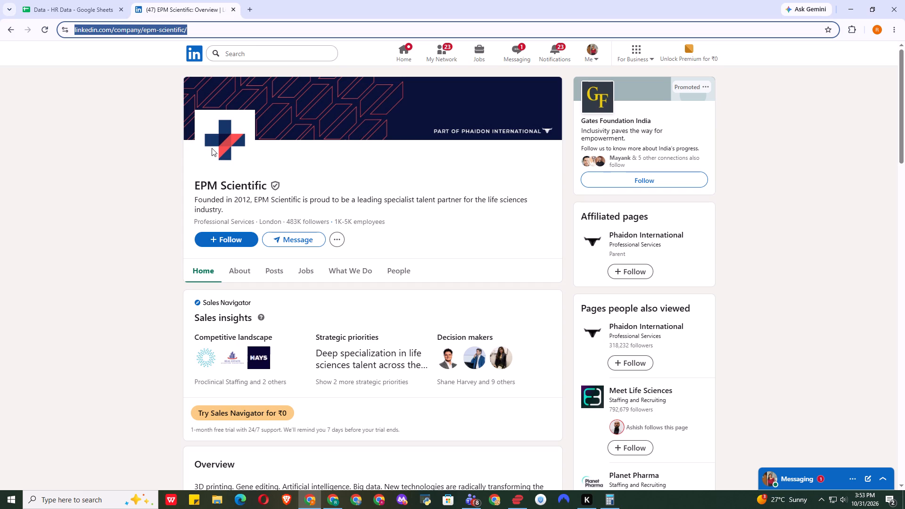
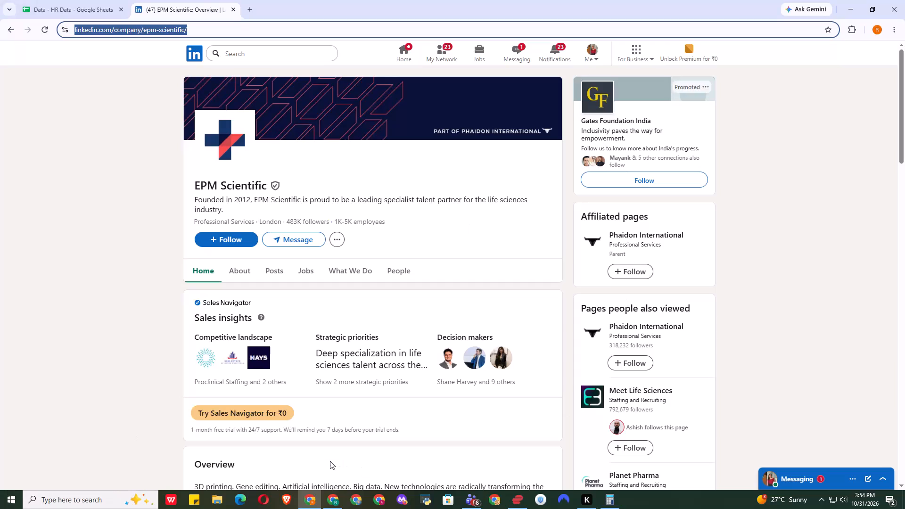
# Open the LinkedIn profile linked in row 278 of the HR Data sheet and reload the page.
pyautogui.click(56, 10)
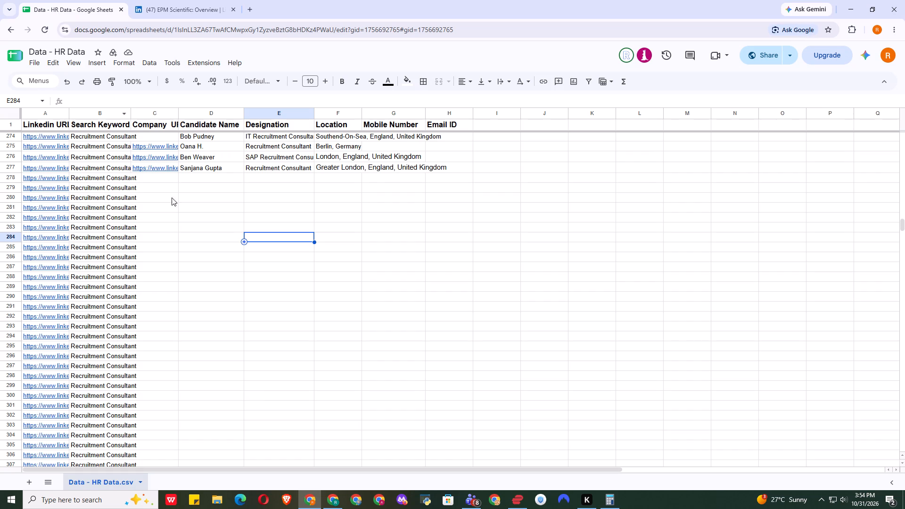
pyautogui.click(217, 213)
pyautogui.click(56, 177)
pyautogui.hotkey('ctrl', 'c')
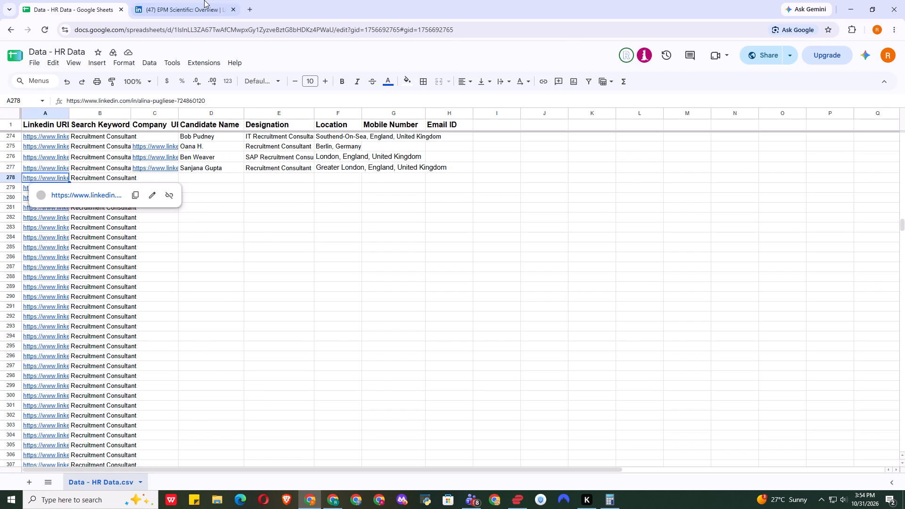
pyautogui.keyDown('ctrl'); pyautogui.click(204, 0); pyautogui.keyUp('ctrl')
pyautogui.moveTo(213, 32); pyautogui.dragTo(125, 49)
pyautogui.hotkey('ctrl', 'v')
pyautogui.moveTo(289, 32); pyautogui.dragTo(32, 36)
pyautogui.hotkey('ctrl', 'v')
pyautogui.press('Return')
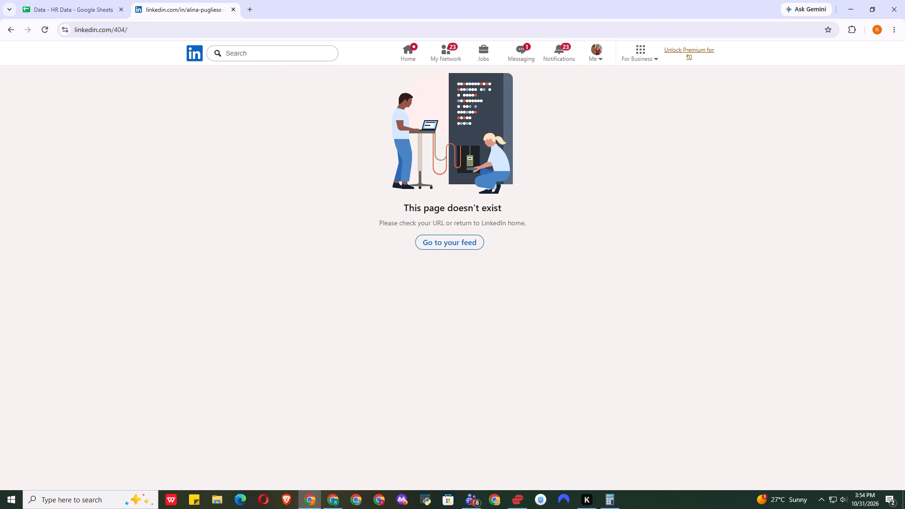
pyautogui.click(35, 33)
pyautogui.click(41, 33)
pyautogui.click(74, 0)
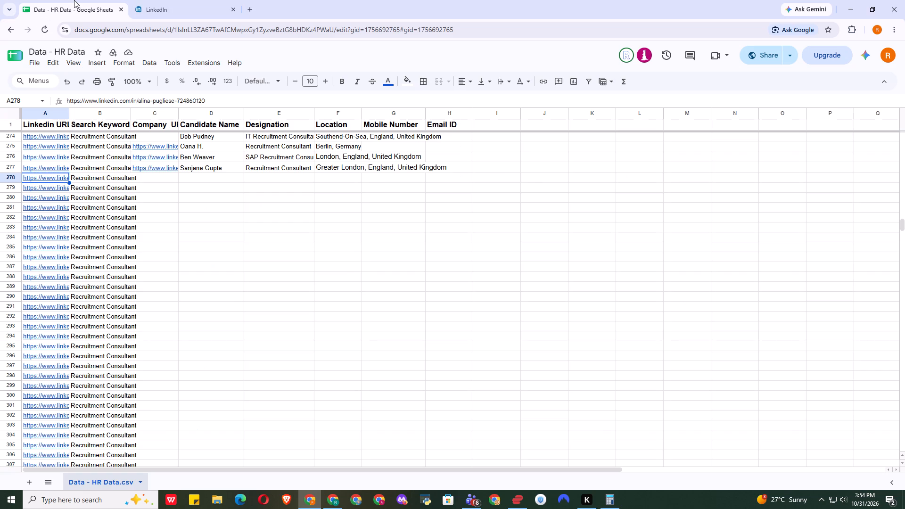
pyautogui.click(183, 1)
pyautogui.click(73, 6)
# Open the LinkedIn profile linked in row 279 of the HR Data sheet.
pyautogui.click(52, 189)
pyautogui.hotkey('ctrl', 'c')
pyautogui.click(204, 7)
pyautogui.keyDown('ctrl'); pyautogui.moveTo(219, 26); pyautogui.dragTo(0, 120); pyautogui.keyUp('ctrl')
pyautogui.hotkey('ctrl', 'v')
pyautogui.press('Return')
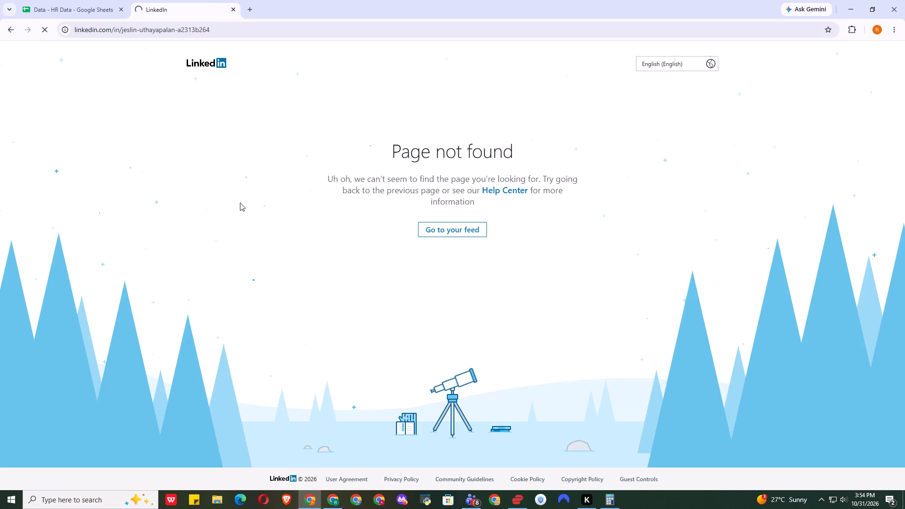
# Copy the candidate's name from the profile heading into row 278's Candidate Name cell as plain cell text.
pyautogui.click(294, 218)
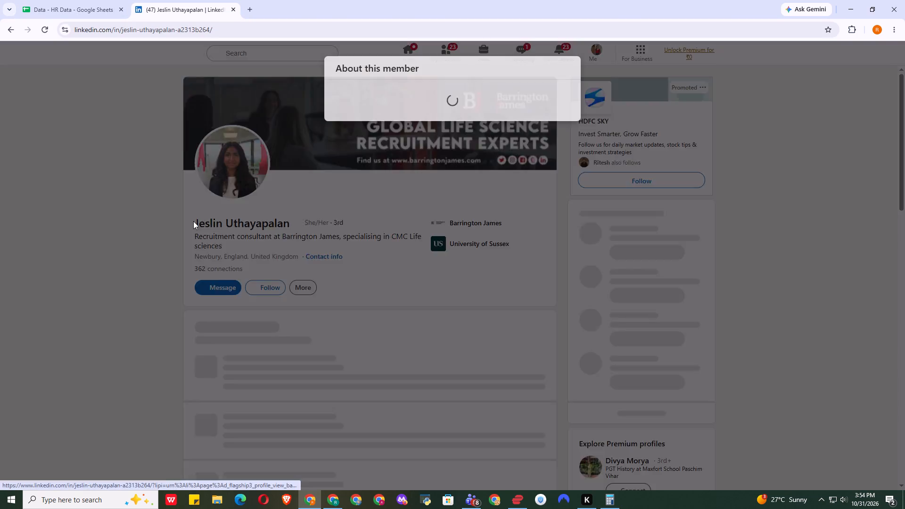
pyautogui.click(192, 218)
pyautogui.moveTo(190, 213); pyautogui.dragTo(284, 226)
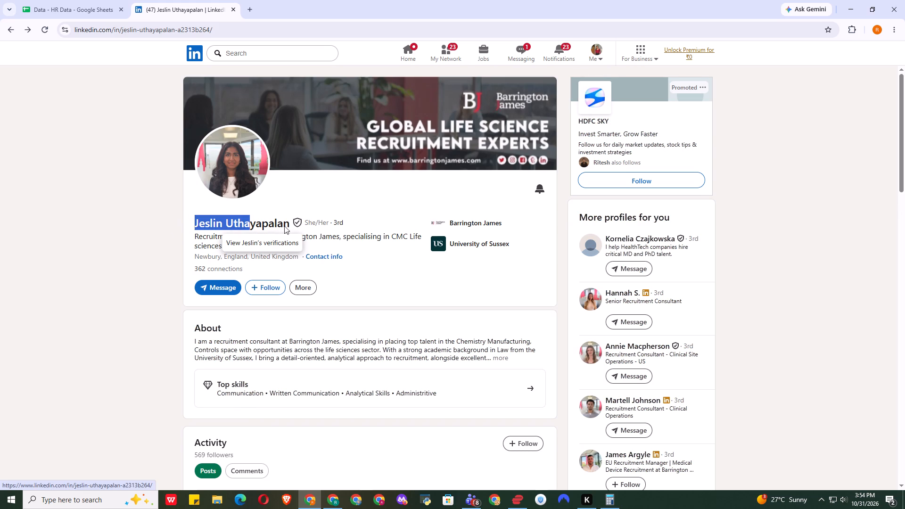
pyautogui.moveTo(284, 226); pyautogui.dragTo(291, 225)
pyautogui.hotkey('ctrl', 'c')
pyautogui.click(66, 0)
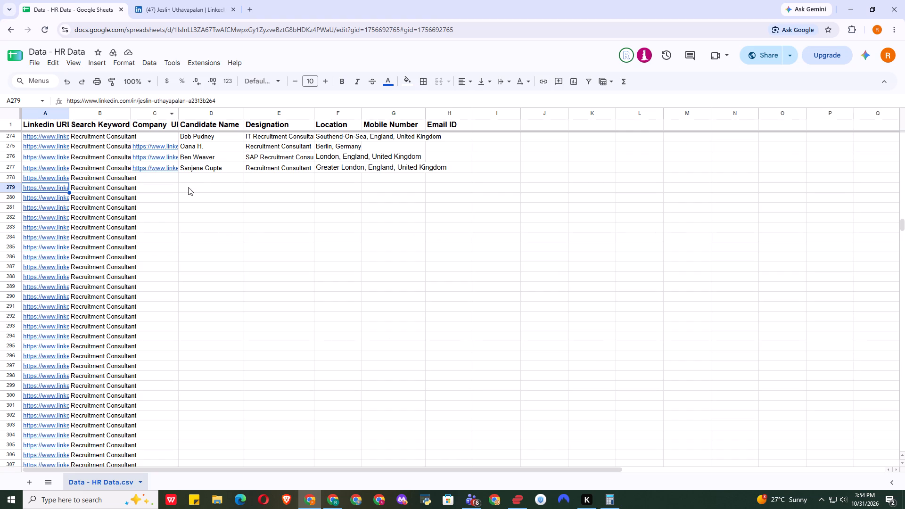
pyautogui.click(198, 180)
pyautogui.hotkey('ctrl', 'v')
pyautogui.hotkey('ctrl', 'z')
pyautogui.click(222, 226)
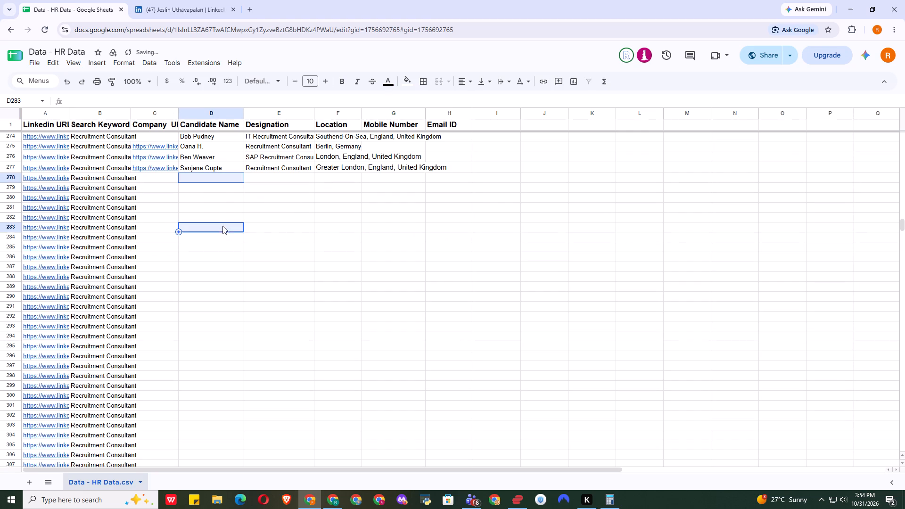
pyautogui.doubleClick(210, 180)
pyautogui.hotkey('ctrl', 'v')
pyautogui.keyDown('ctrl'); pyautogui.click(211, 241); pyautogui.keyUp('ctrl')
# Copy the location Newbury, England, United Kingdom from the profile into row 278's Location cell.
pyautogui.click(181, 0)
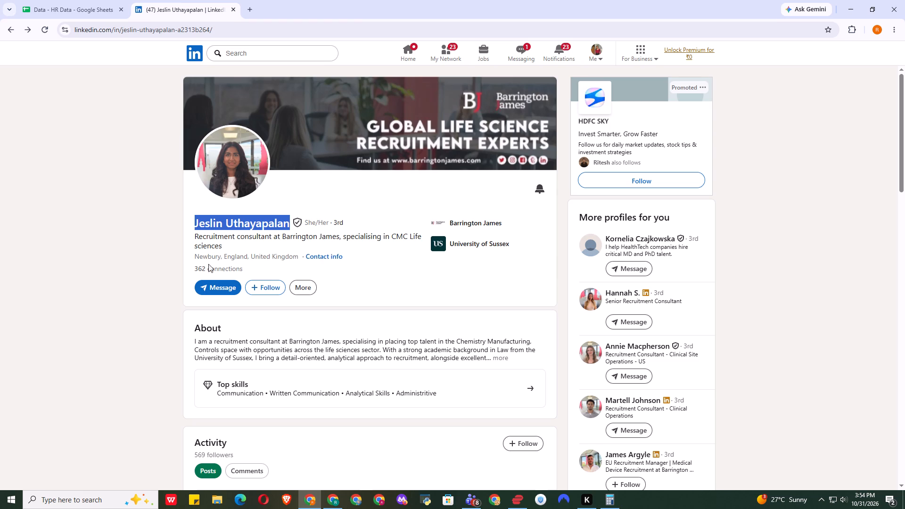
pyautogui.moveTo(193, 258); pyautogui.dragTo(284, 267)
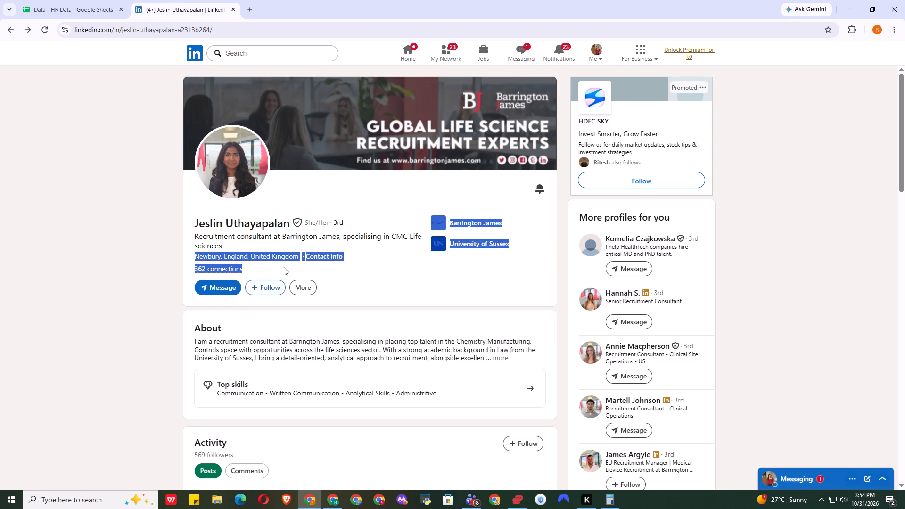
pyautogui.moveTo(284, 267); pyautogui.dragTo(298, 256)
pyautogui.hotkey('ctrl', 'c')
pyautogui.click(61, 15)
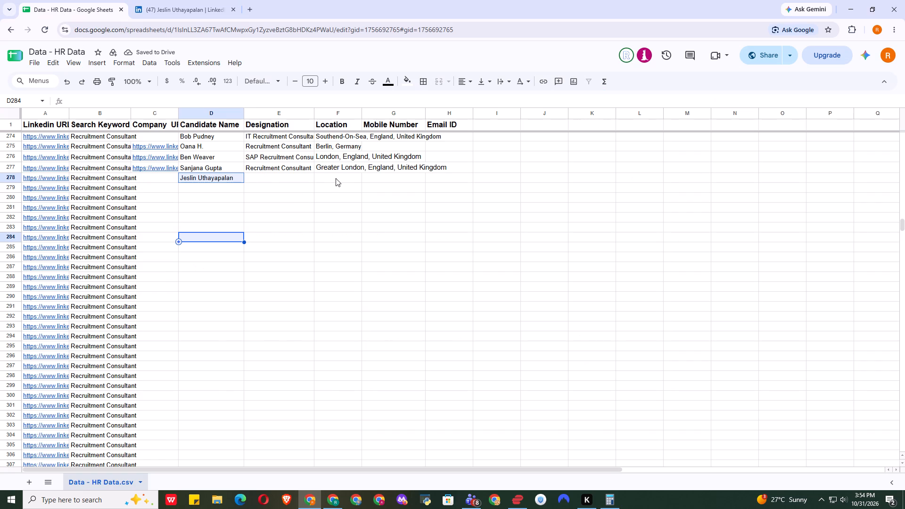
pyautogui.doubleClick(336, 178)
pyautogui.hotkey('ctrl', 'v')
pyautogui.click(319, 248)
# Copy the job title Recruitment Consultant - CMC from the Experience section into row 278's Designation cell, opening the Barrington James company page along the way.
pyautogui.click(201, 8)
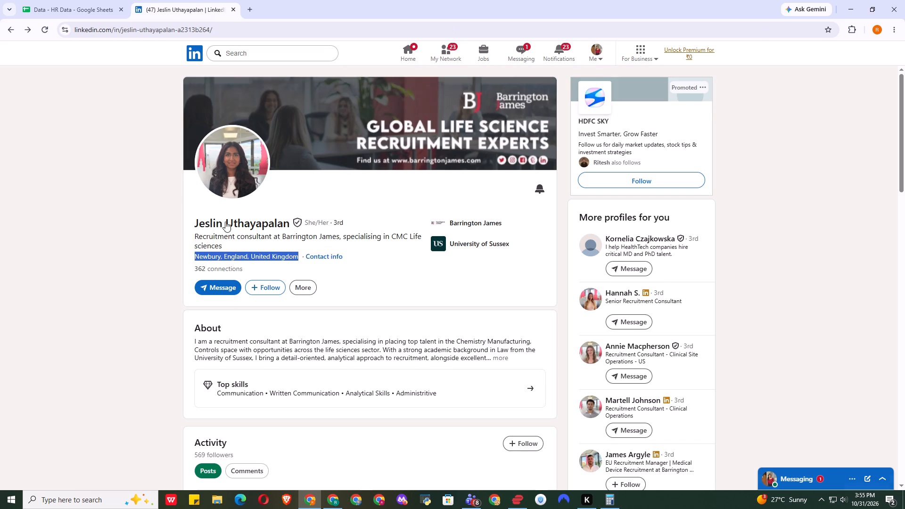
pyautogui.scroll(-2, 227, 293)
pyautogui.scroll(-1, 189, 312)
pyautogui.scroll(-4, 229, 300)
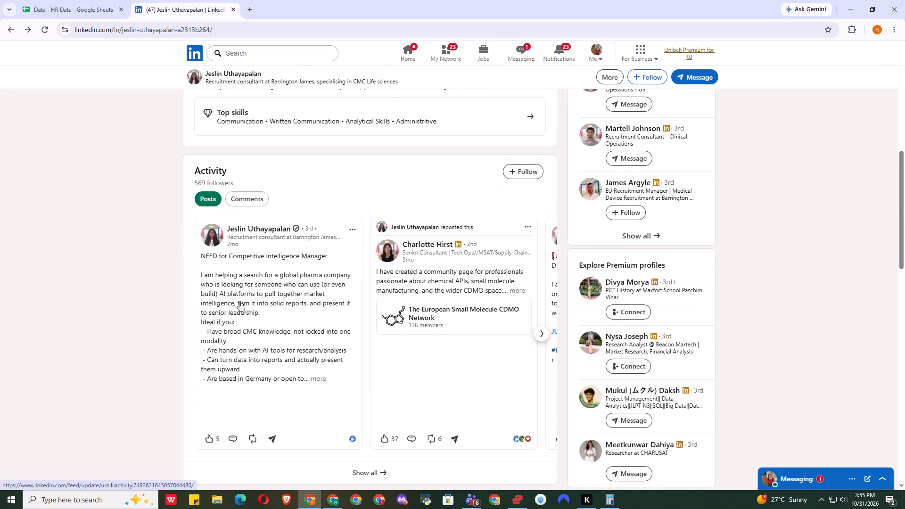
pyautogui.scroll(-3, 239, 301)
pyautogui.moveTo(220, 328); pyautogui.dragTo(258, 328)
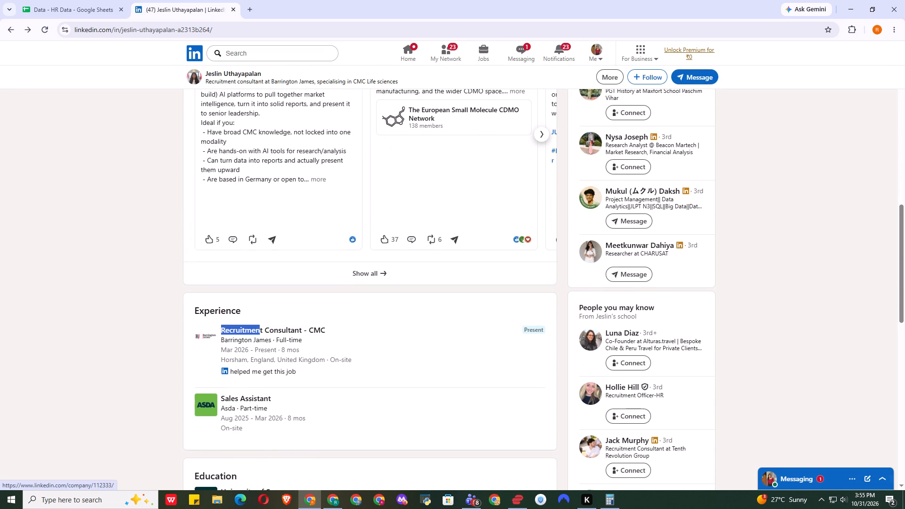
pyautogui.moveTo(258, 328); pyautogui.dragTo(332, 329)
pyautogui.hotkey('ctrl', 'c')
pyautogui.click(205, 331)
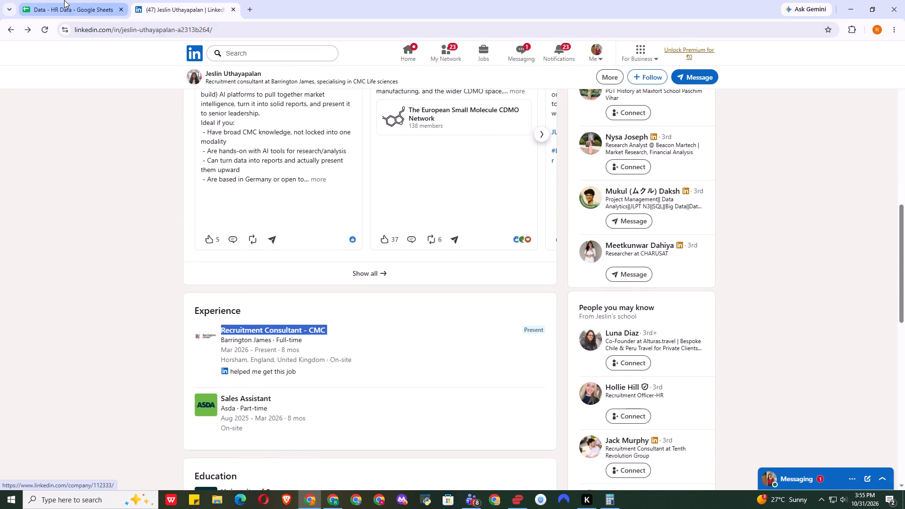
pyautogui.click(64, 0)
pyautogui.doubleClick(278, 183)
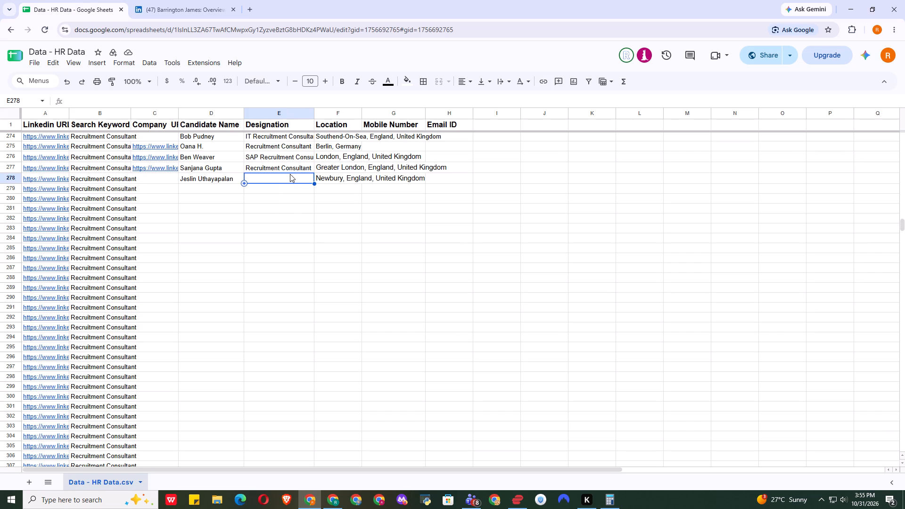
pyautogui.doubleClick(290, 174)
pyautogui.hotkey('ctrl', 'v')
pyautogui.moveTo(287, 264); pyautogui.dragTo(288, 270)
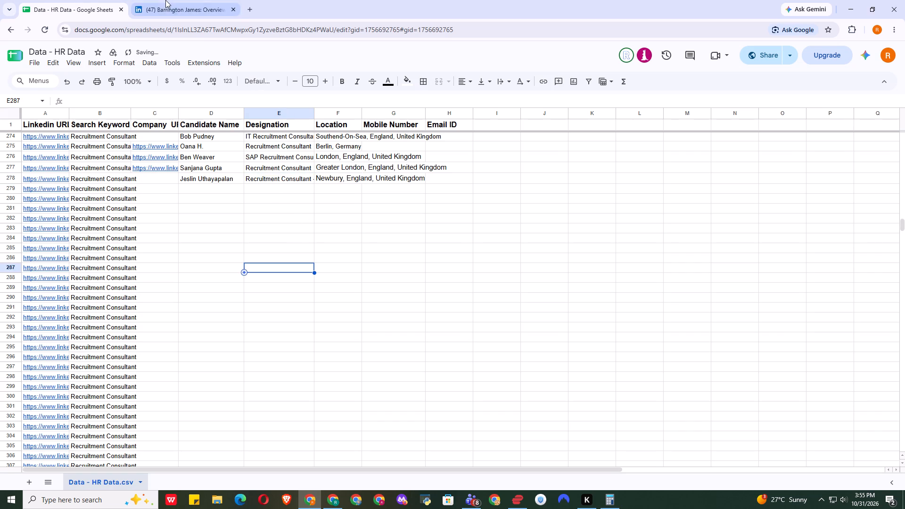
# Copy the URL of the Barrington James LinkedIn company page into row 278's Company URL cell.
pyautogui.click(164, 0)
pyautogui.moveTo(229, 37); pyautogui.dragTo(0, 78)
pyautogui.hotkey('ctrl', 'c')
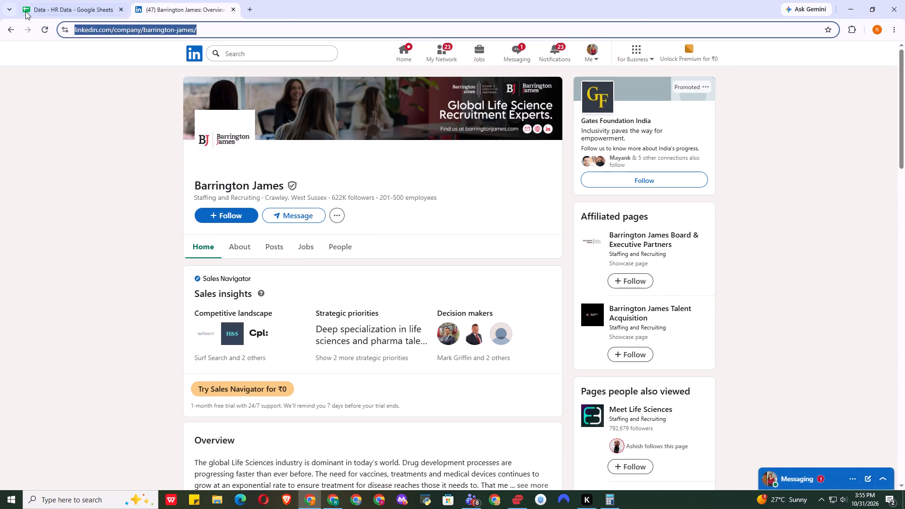
pyautogui.click(26, 11)
pyautogui.doubleClick(170, 176)
pyautogui.hotkey('ctrl', 'v')
pyautogui.keyDown('ctrl'); pyautogui.click(295, 252); pyautogui.keyUp('ctrl')
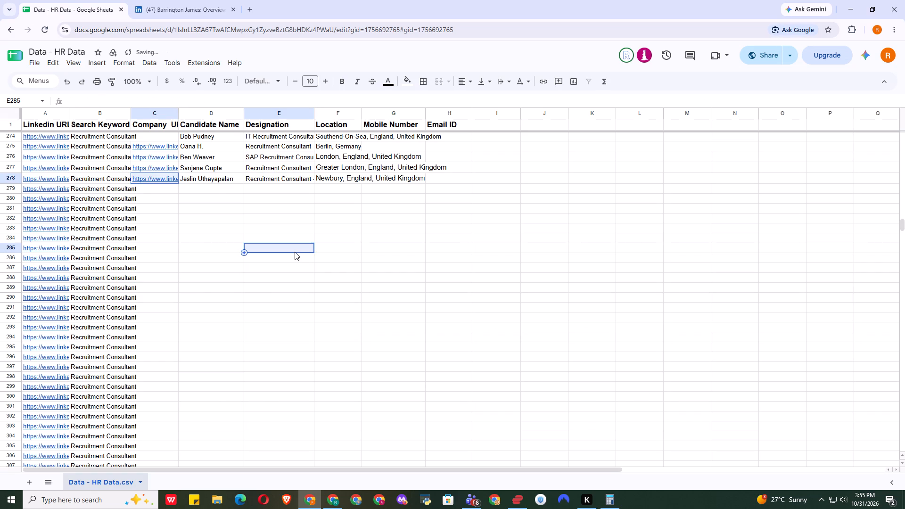
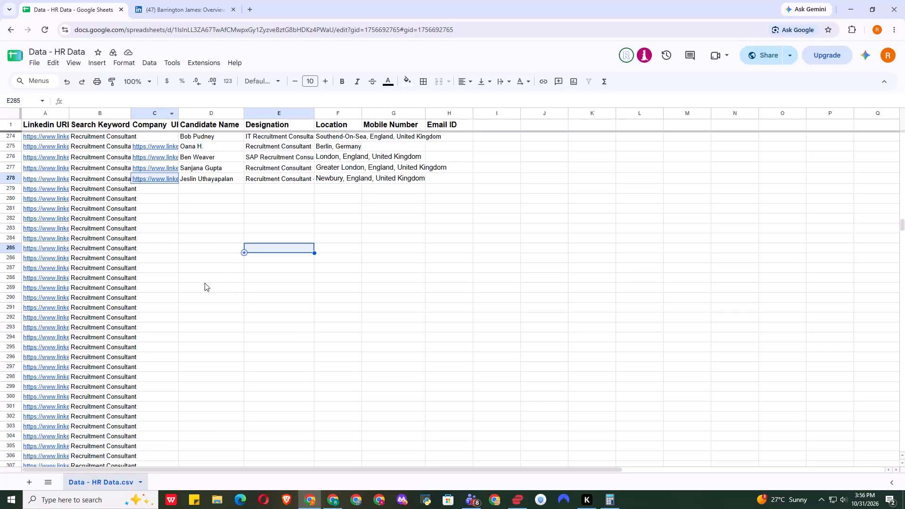
# Review the filled rows above row 279, checking the Candidate Name entries from row 247 to row 278.
pyautogui.click(205, 283)
pyautogui.scroll(4, 236, 295)
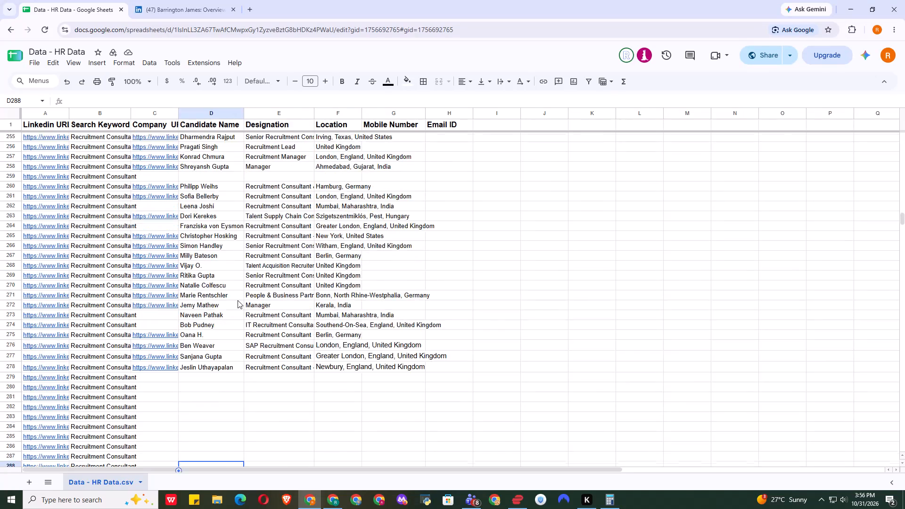
pyautogui.scroll(2, 238, 300)
pyautogui.scroll(2, 414, 322)
pyautogui.scroll(-4, 346, 372)
pyautogui.scroll(3, 282, 364)
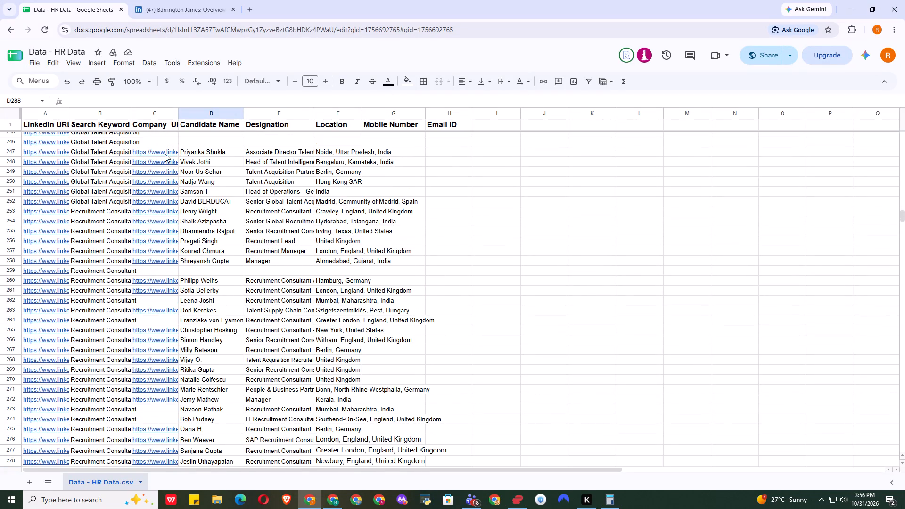
pyautogui.moveTo(214, 198); pyautogui.dragTo(215, 450)
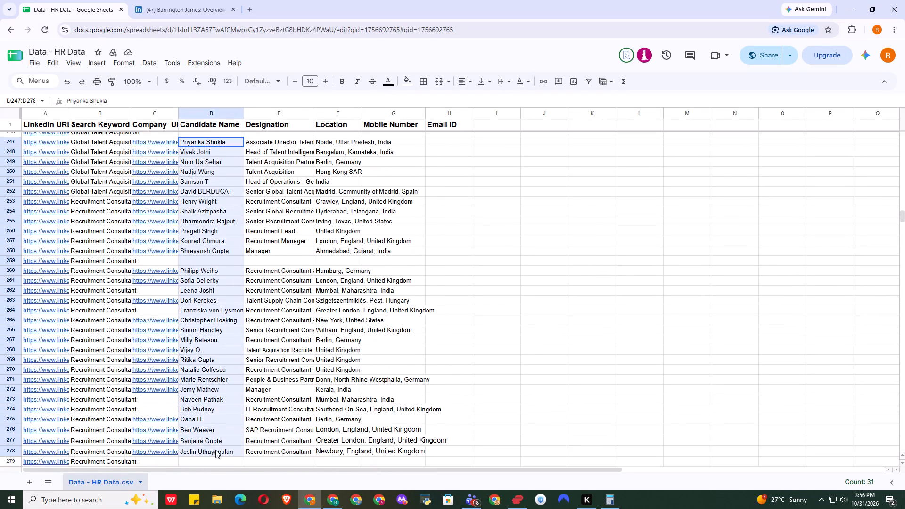
pyautogui.moveTo(215, 450); pyautogui.dragTo(215, 448)
pyautogui.click(425, 360)
pyautogui.scroll(-3, 275, 347)
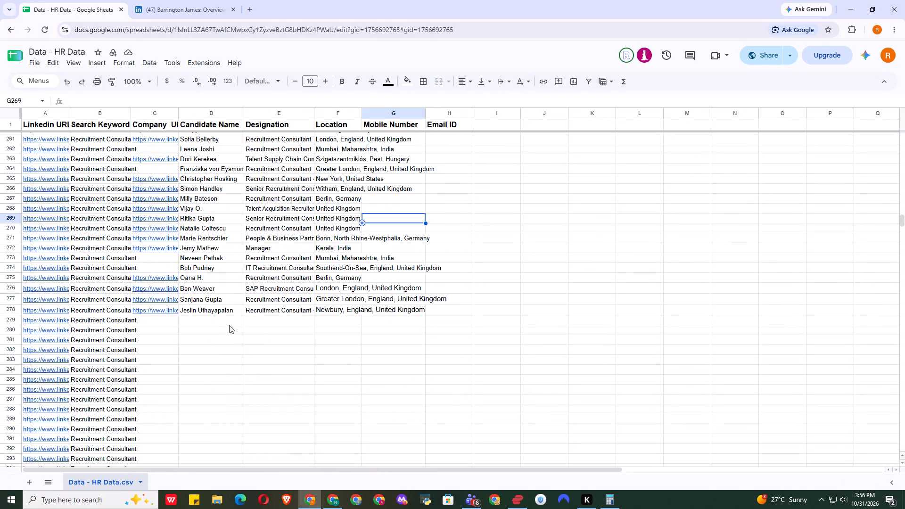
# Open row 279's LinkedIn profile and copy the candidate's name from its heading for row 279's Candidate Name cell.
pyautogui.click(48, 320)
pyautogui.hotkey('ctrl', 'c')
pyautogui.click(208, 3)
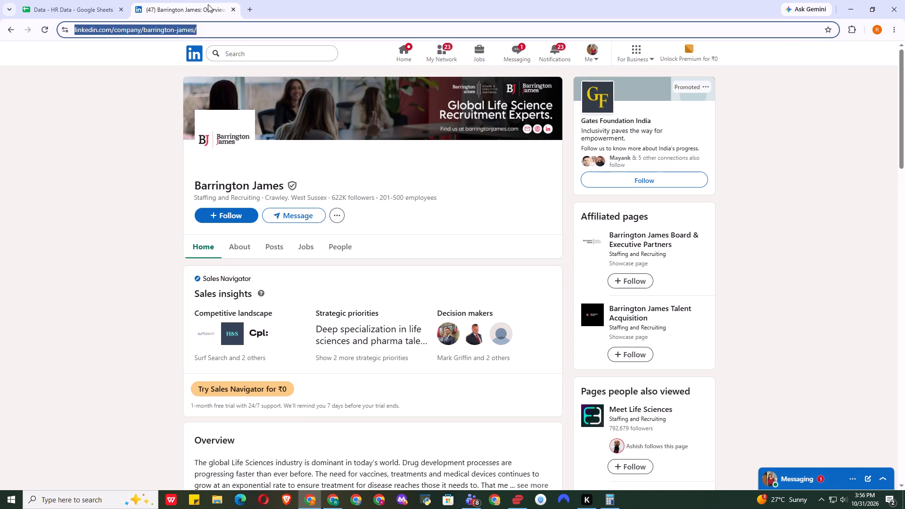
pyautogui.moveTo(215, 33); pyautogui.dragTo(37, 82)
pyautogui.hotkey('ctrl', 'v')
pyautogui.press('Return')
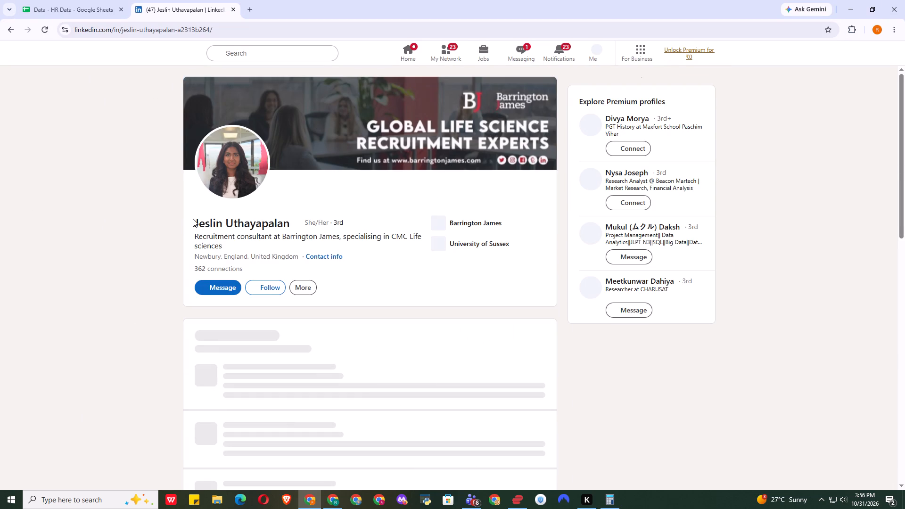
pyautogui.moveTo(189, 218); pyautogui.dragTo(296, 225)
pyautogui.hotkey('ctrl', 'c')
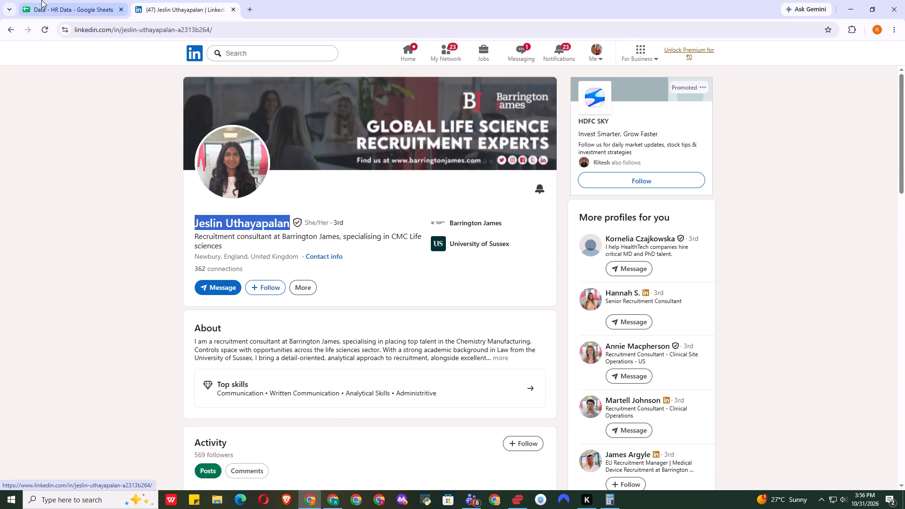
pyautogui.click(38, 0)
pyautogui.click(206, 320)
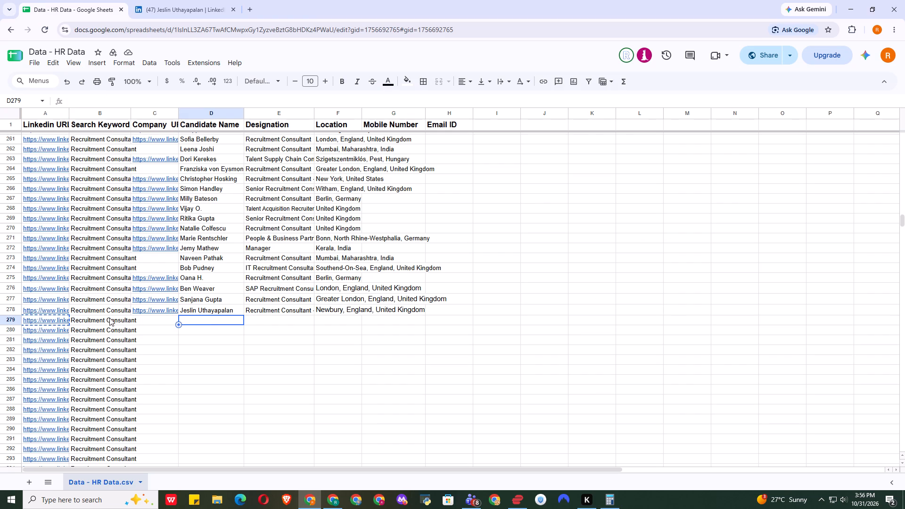
# Check the LinkedIn URLs of rows 278 and 279 against the open profile, opening row 279's URL in a new tab.
pyautogui.click(58, 308)
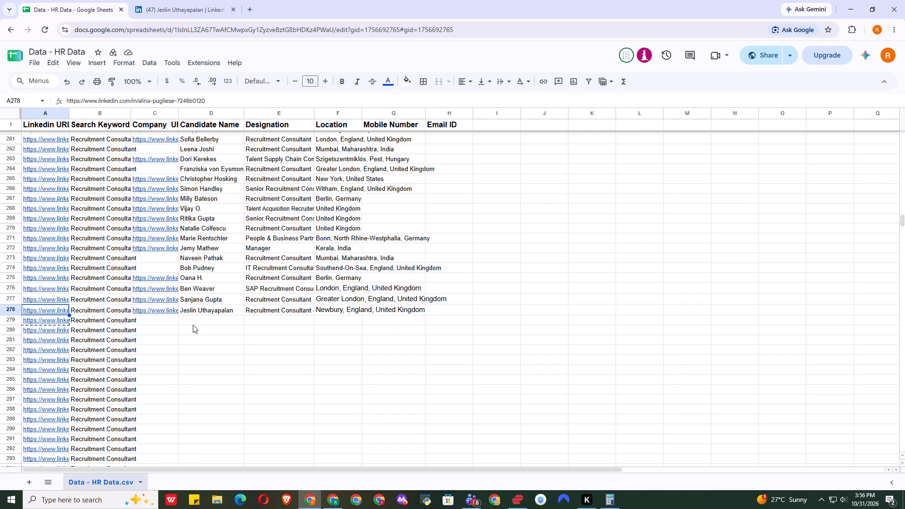
pyautogui.click(175, 13)
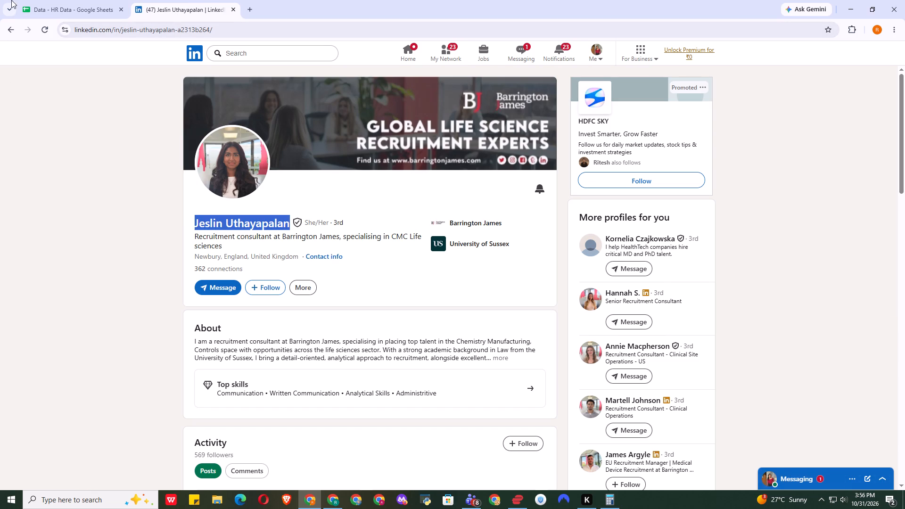
pyautogui.click(72, 4)
pyautogui.click(65, 320)
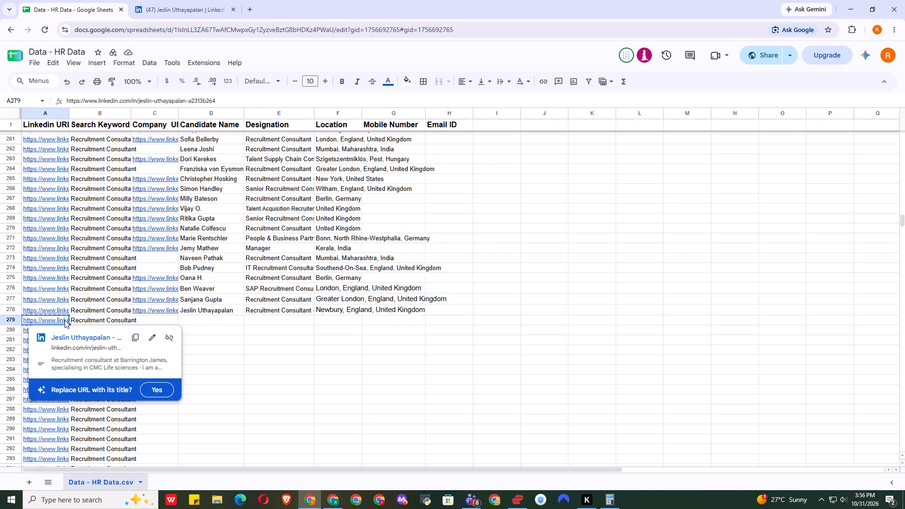
pyautogui.hotkey('ctrl', 'c')
pyautogui.click(247, 8)
pyautogui.hotkey('ctrl', 'v')
pyautogui.press('Return')
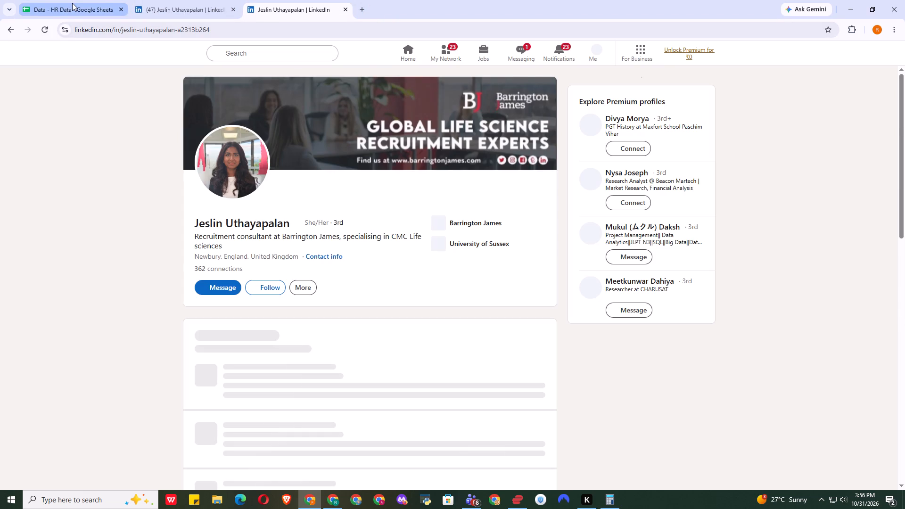
pyautogui.scroll(-13, 303, 237)
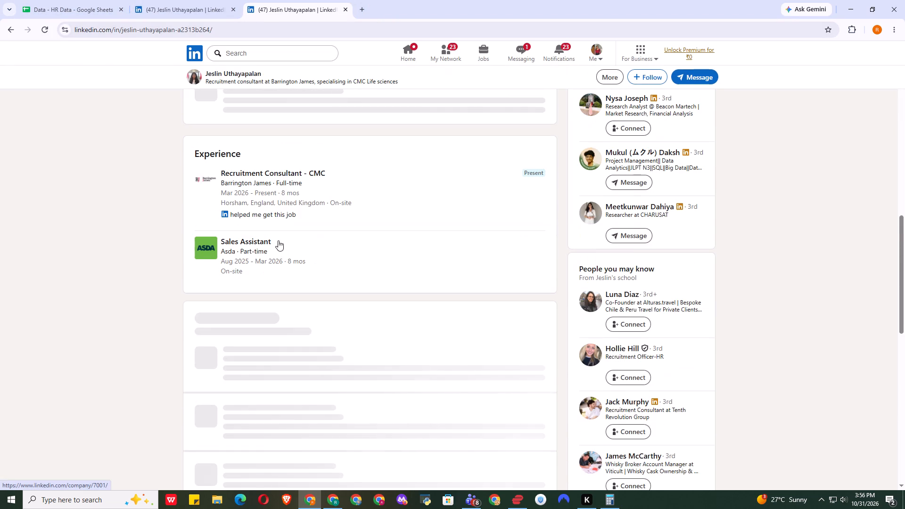
pyautogui.scroll(1, 278, 240)
# Move the company URL, candidate name, designation and location from row 278 down to row 279.
pyautogui.click(49, 0)
pyautogui.moveTo(158, 312); pyautogui.dragTo(170, 311)
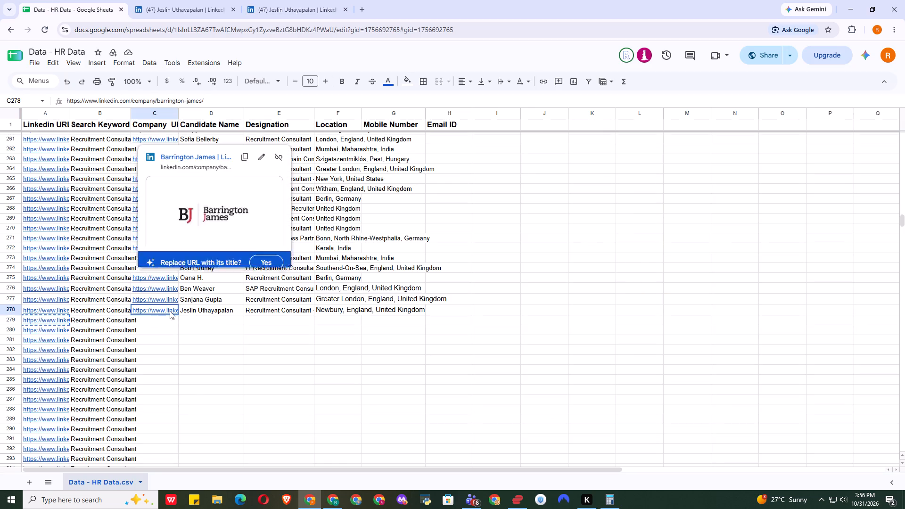
pyautogui.moveTo(170, 311); pyautogui.dragTo(332, 307)
pyautogui.hotkey('ctrl', 'x')
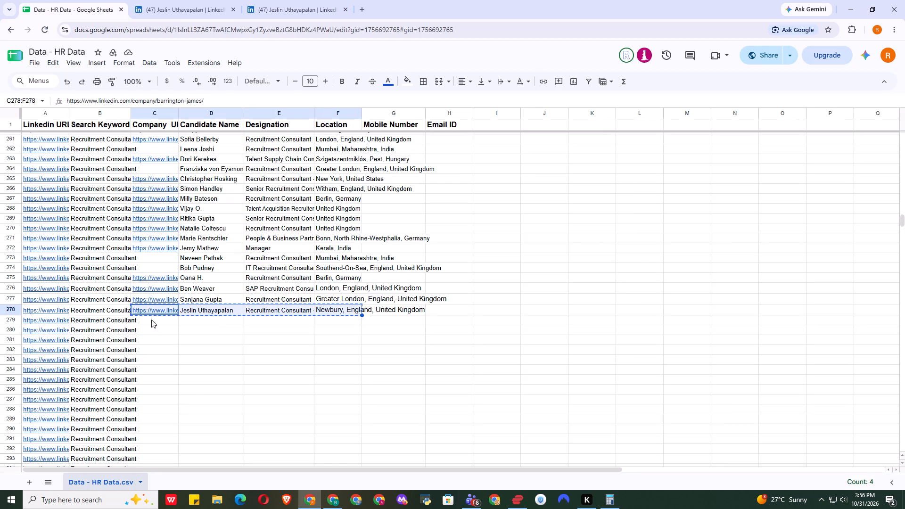
pyautogui.click(151, 320)
pyautogui.hotkey('ctrl', 'v')
# Open row 278's LinkedIn URL in the existing profile tab and close the extra tab holding row 279's profile.
pyautogui.click(52, 307)
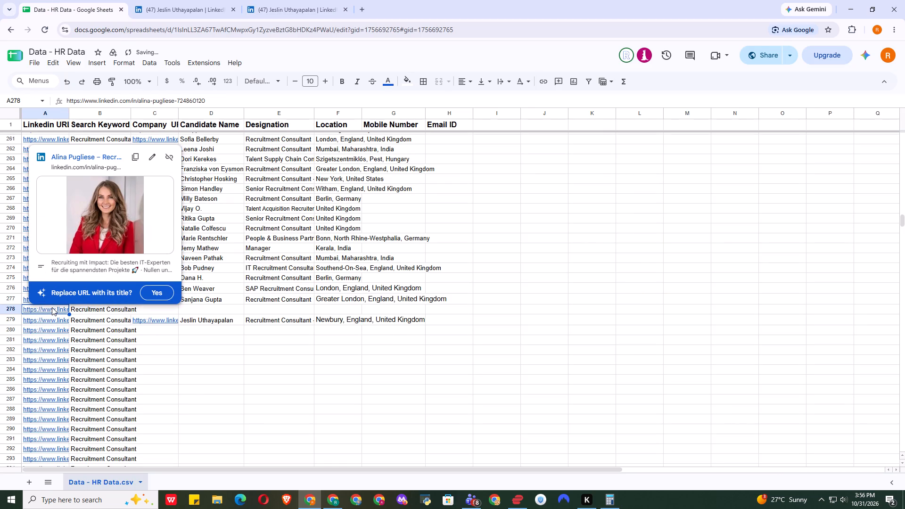
pyautogui.hotkey('ctrl', 'c')
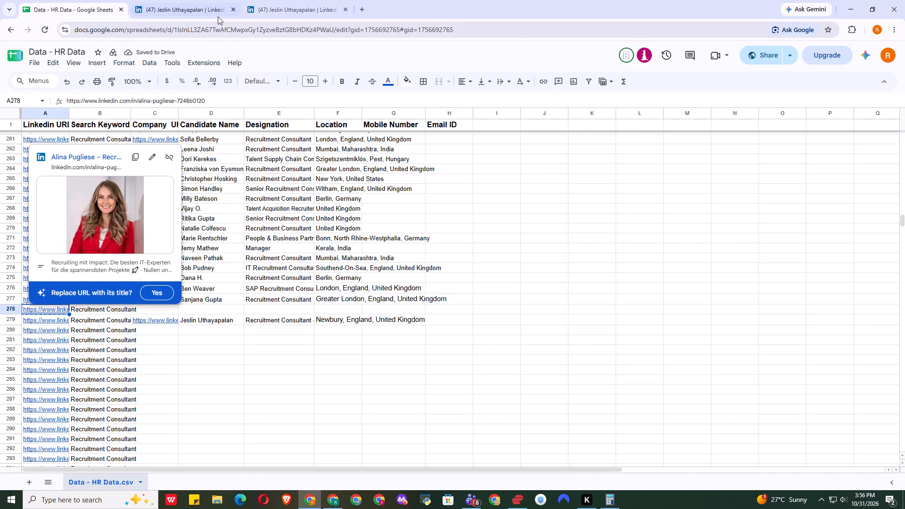
pyautogui.click(215, 15)
pyautogui.moveTo(224, 36); pyautogui.dragTo(0, 175)
pyautogui.hotkey('ctrl', 'v')
pyautogui.press('Return')
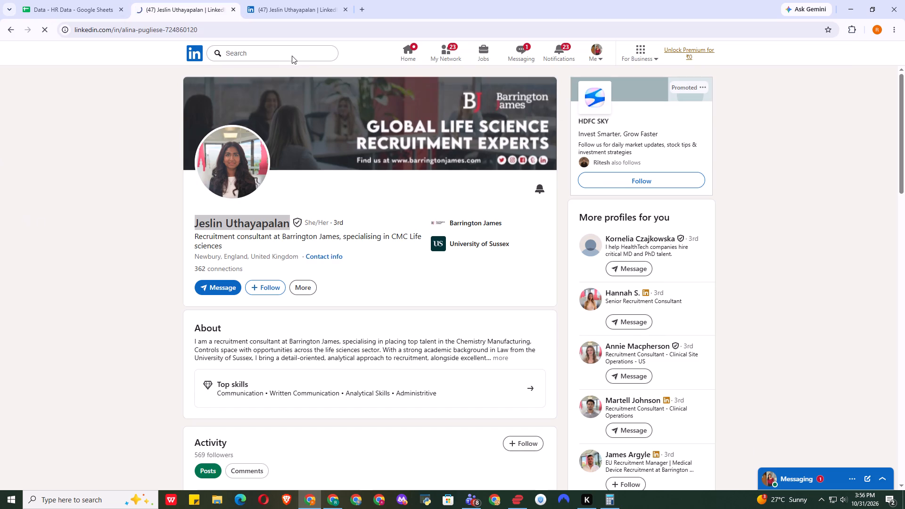
pyautogui.click(342, 9)
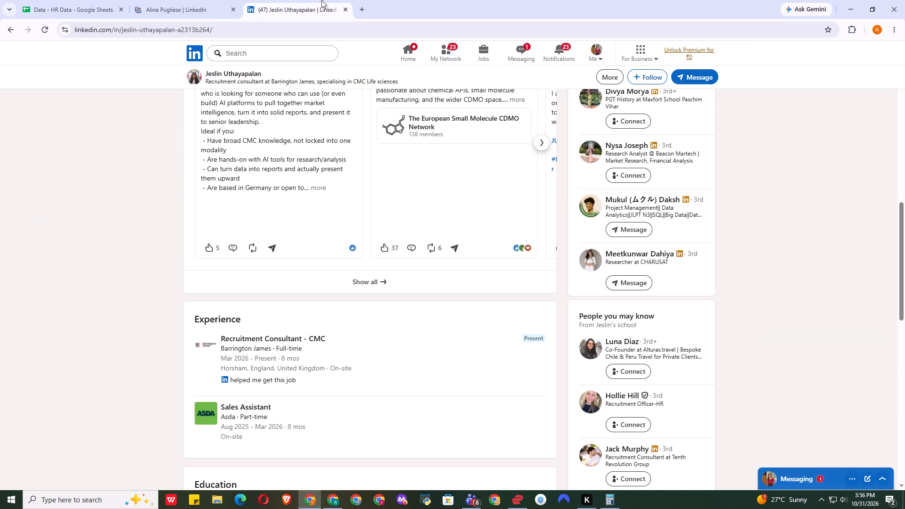
pyautogui.click(346, 7)
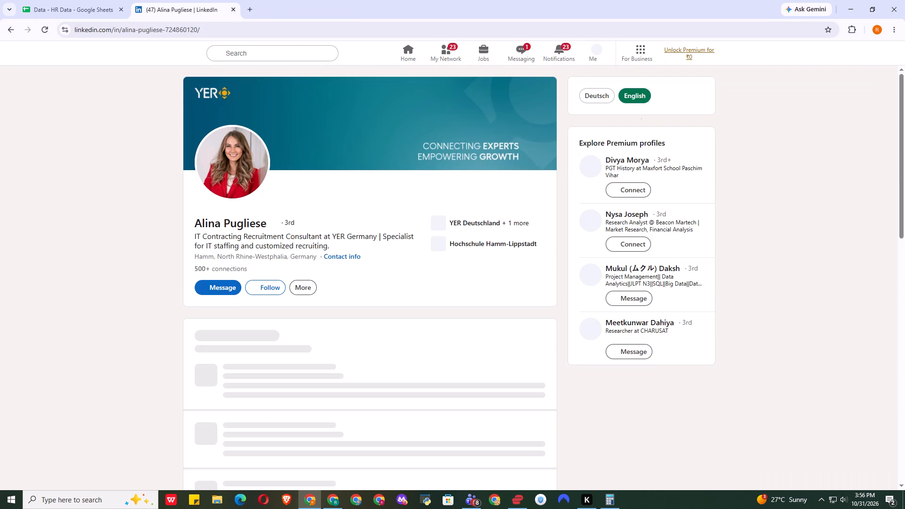
# Copy the candidate's name from the profile heading into row 278's Candidate Name cell as plain cell text.
pyautogui.moveTo(194, 214); pyautogui.dragTo(255, 224)
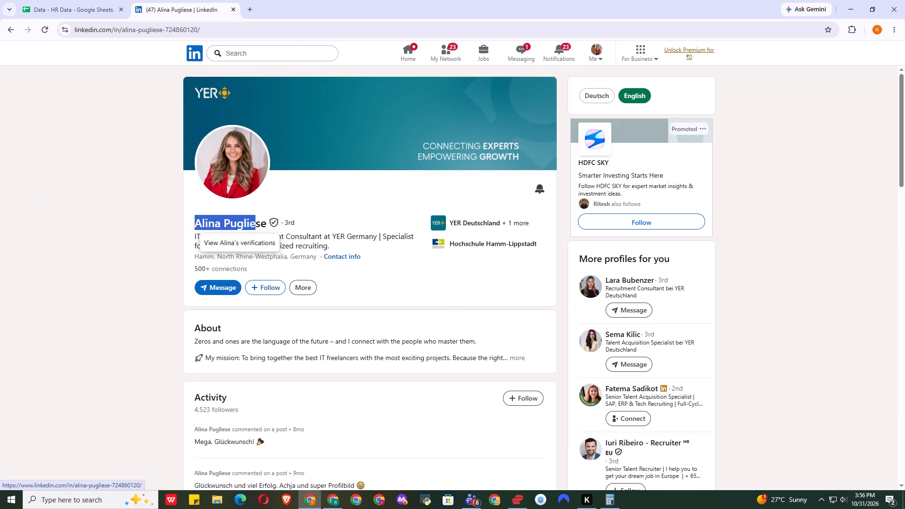
pyautogui.moveTo(255, 224); pyautogui.dragTo(265, 226)
pyautogui.hotkey('ctrl', 'c')
pyautogui.click(62, 2)
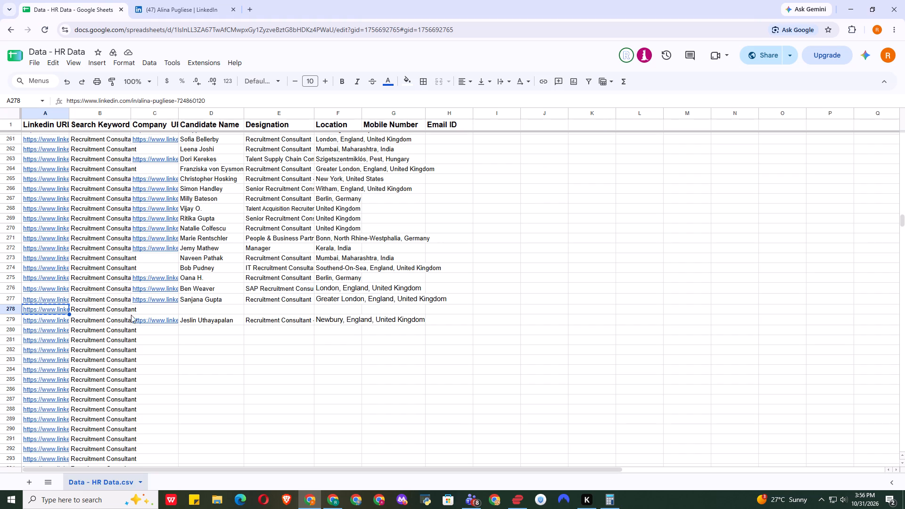
pyautogui.doubleClick(198, 306)
pyautogui.hotkey('ctrl', 'v')
pyautogui.click(203, 353)
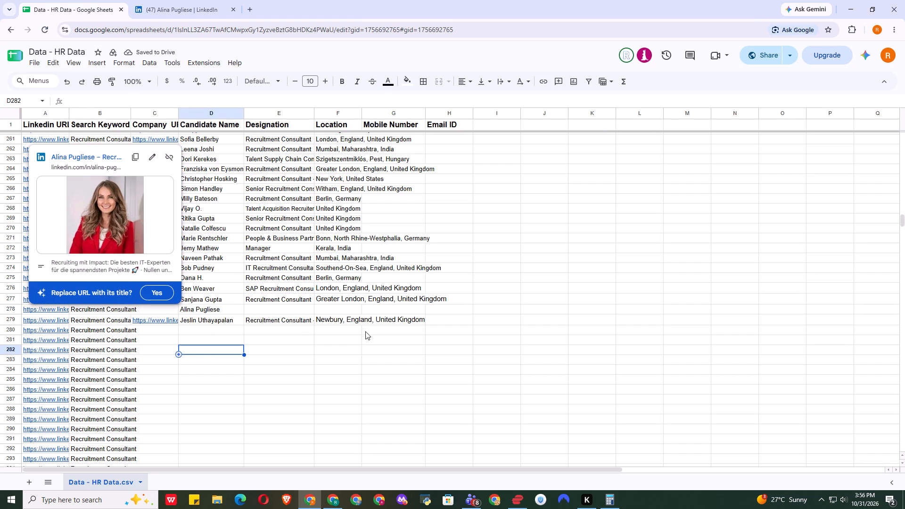
pyautogui.click(348, 353)
pyautogui.click(116, 310)
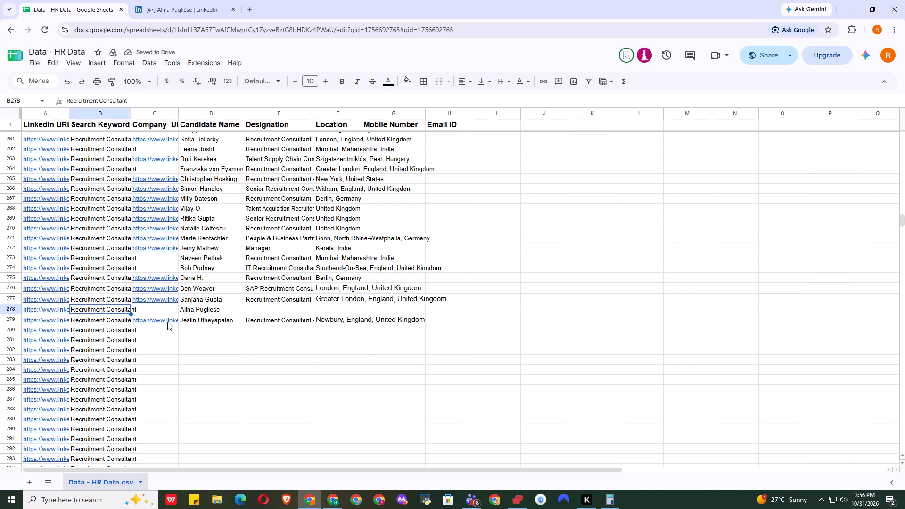
# Copy the location Hamm, North Rhine-Westphalia, Germany into row 278's Location cell, opening the YER Deutschland company page along the way.
pyautogui.click(183, 22)
pyautogui.click(183, 0)
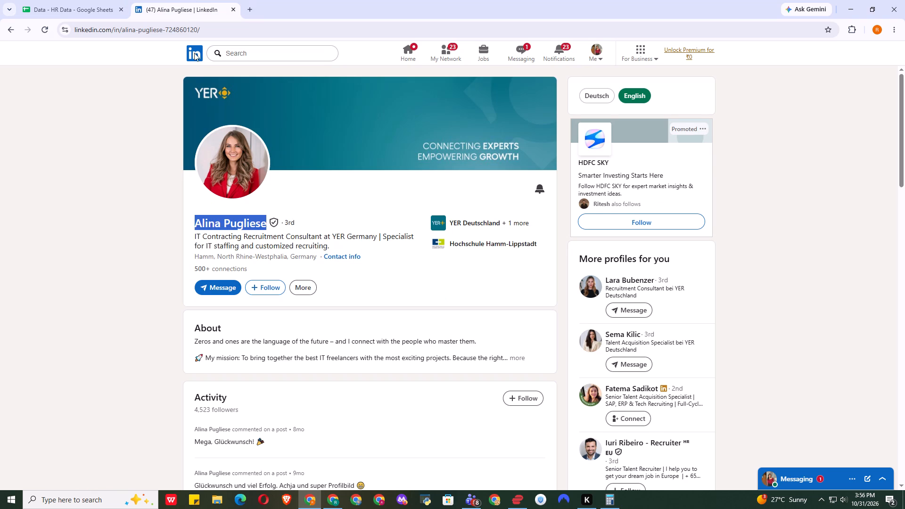
pyautogui.scroll(-2, 338, 369)
pyautogui.moveTo(195, 164); pyautogui.dragTo(308, 157)
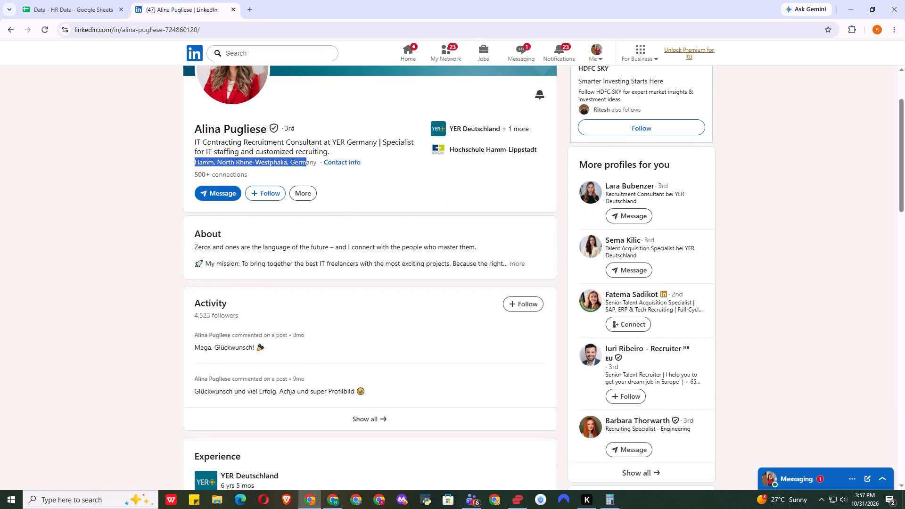
pyautogui.moveTo(308, 157); pyautogui.dragTo(316, 158)
pyautogui.hotkey('ctrl', 'c')
pyautogui.hotkey('ctrl', 'c')
pyautogui.hotkey('ctrl', 'c')
pyautogui.scroll(-8, 314, 311)
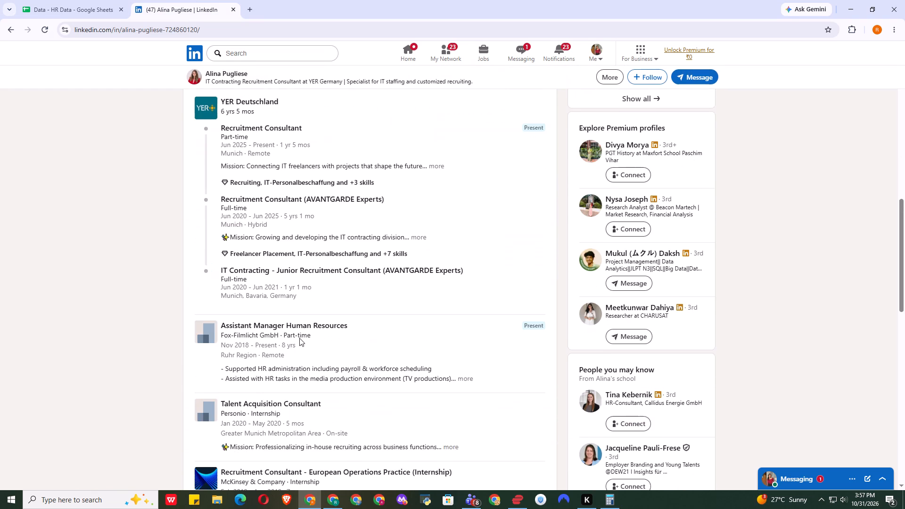
pyautogui.scroll(2, 262, 284)
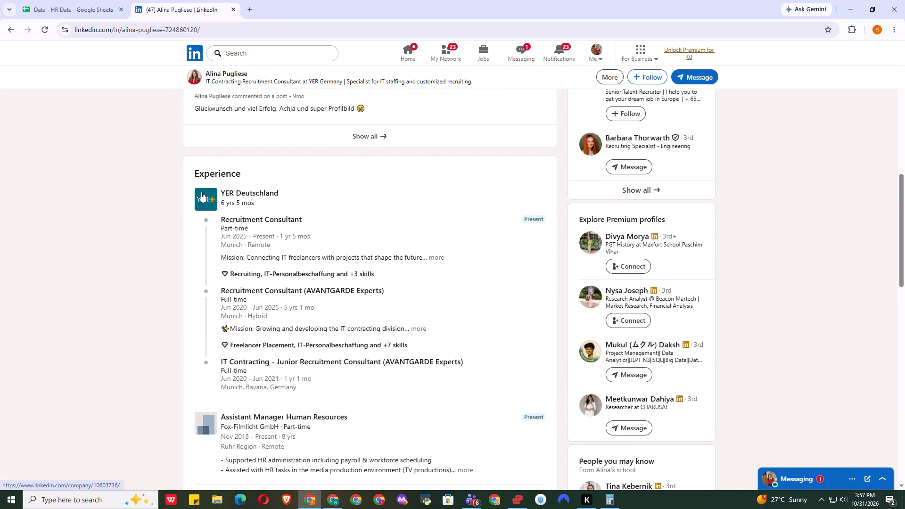
pyautogui.click(201, 192)
pyautogui.click(76, 3)
pyautogui.click(336, 314)
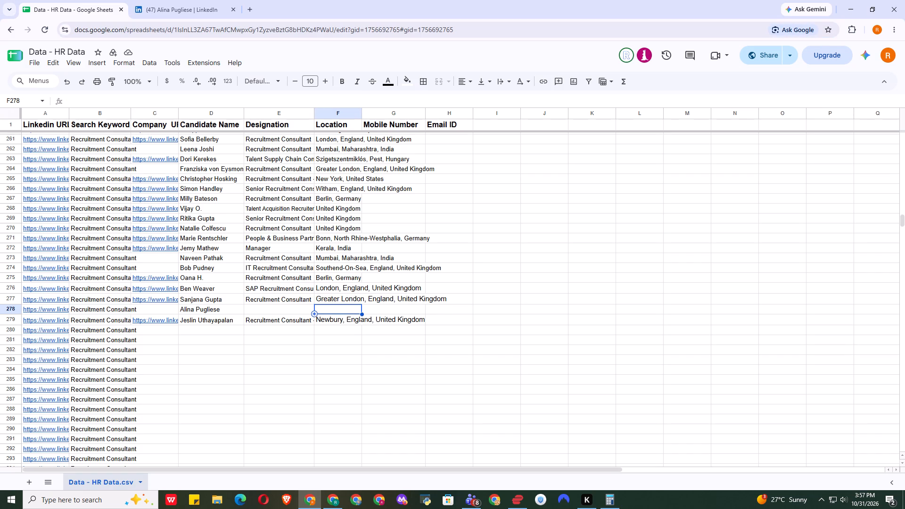
pyautogui.hotkey('ctrl', 'v')
pyautogui.click(333, 346)
# Copy the URL of the YER Deutschland LinkedIn company page into row 278's Company URL cell.
pyautogui.click(205, 0)
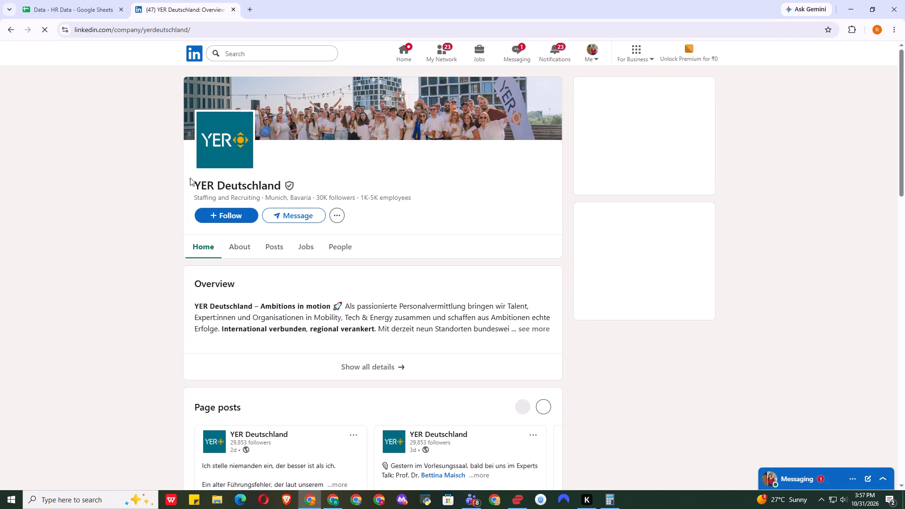
pyautogui.moveTo(211, 24); pyautogui.dragTo(0, 111)
pyautogui.hotkey('ctrl', 'c')
pyautogui.click(75, 2)
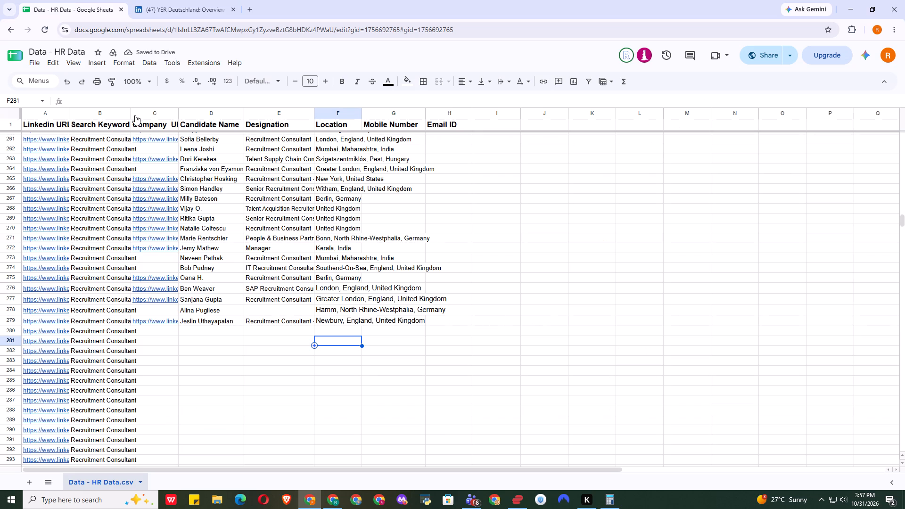
pyautogui.click(165, 307)
pyautogui.hotkey('ctrl', 'v')
# Fill row 278's Designation cell with Recruitment Consultant by extending the entry from row 277.
pyautogui.click(281, 296)
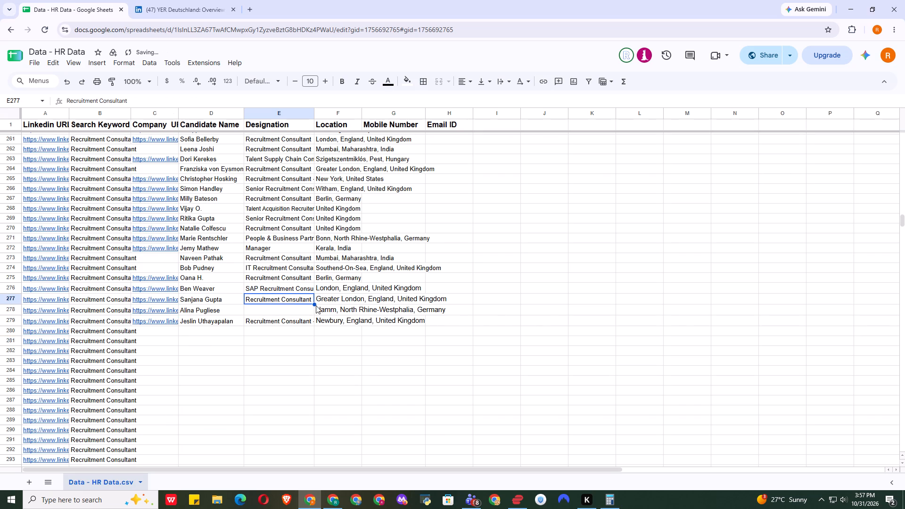
pyautogui.moveTo(315, 304); pyautogui.dragTo(315, 312)
pyautogui.click(298, 356)
# Open the LinkedIn profile from row 280's URL in the existing LinkedIn tab.
pyautogui.click(34, 330)
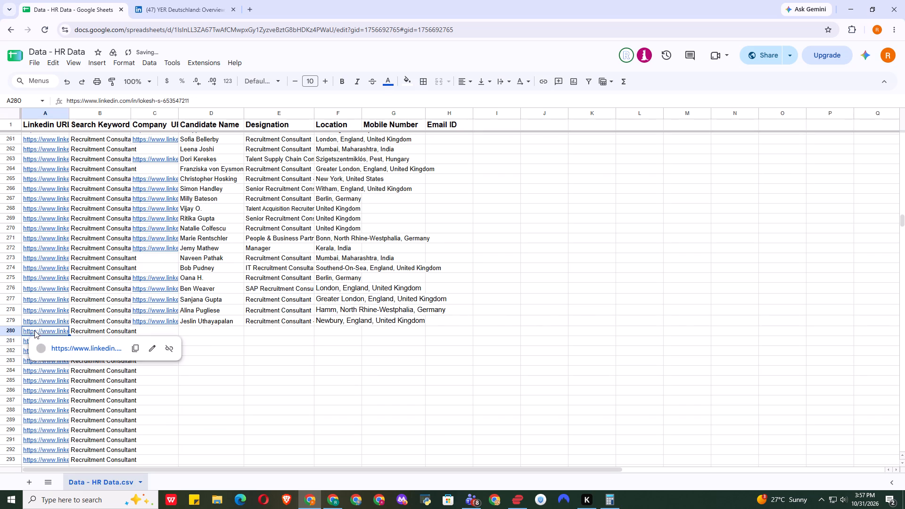
pyautogui.hotkey('ctrl', 'c')
pyautogui.click(202, 0)
pyautogui.keyDown('ctrl'); pyautogui.moveTo(254, 32); pyautogui.dragTo(0, 154); pyautogui.keyUp('ctrl')
pyautogui.hotkey('ctrl', 'v')
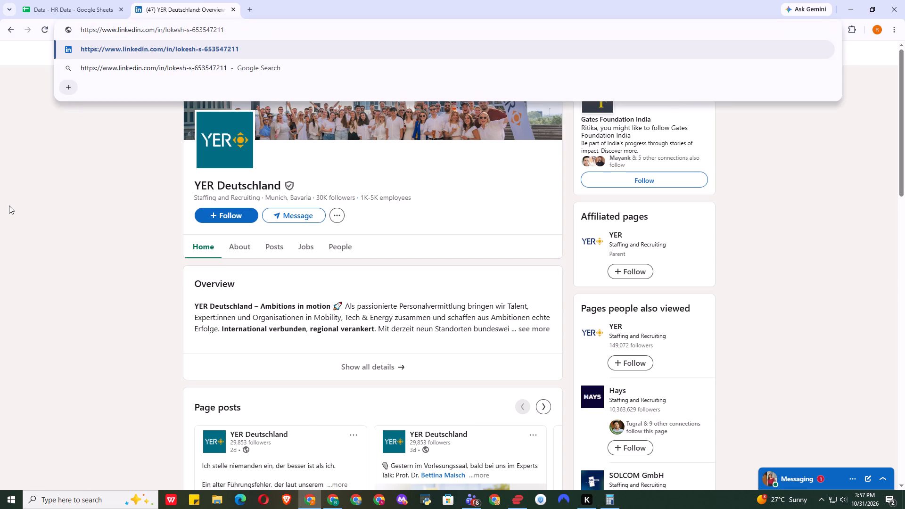
pyautogui.press('Return')
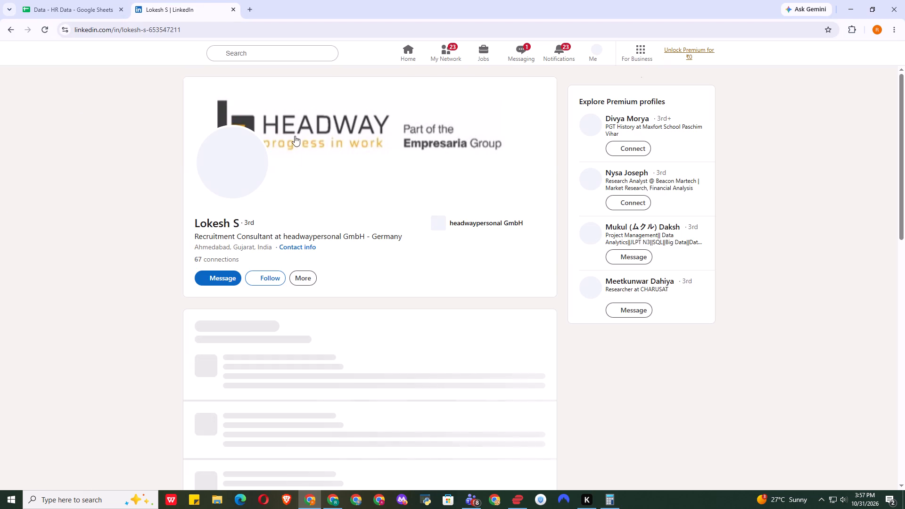
# Copy the candidate's name from the open LinkedIn profile into row 280's Candidate Name cell.
pyautogui.moveTo(191, 223); pyautogui.dragTo(239, 225)
pyautogui.hotkey('ctrl', 'c')
pyautogui.click(86, 0)
pyautogui.doubleClick(194, 332)
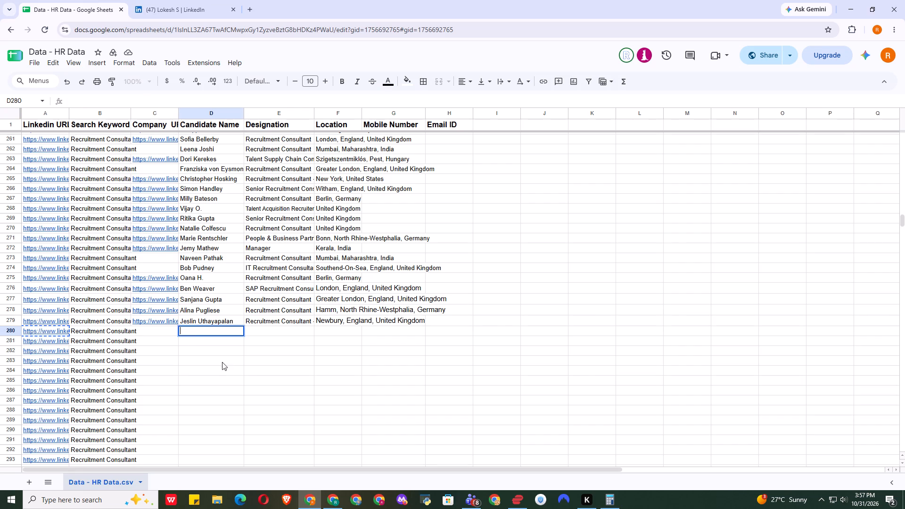
pyautogui.hotkey('ctrl', 'v')
pyautogui.click(222, 371)
# Copy the location Ahmedabad, Gujarat, India into row 280's Location cell, opening the headwaypersonal gmbh company page along the way.
pyautogui.click(188, 0)
pyautogui.scroll(-2, 214, 289)
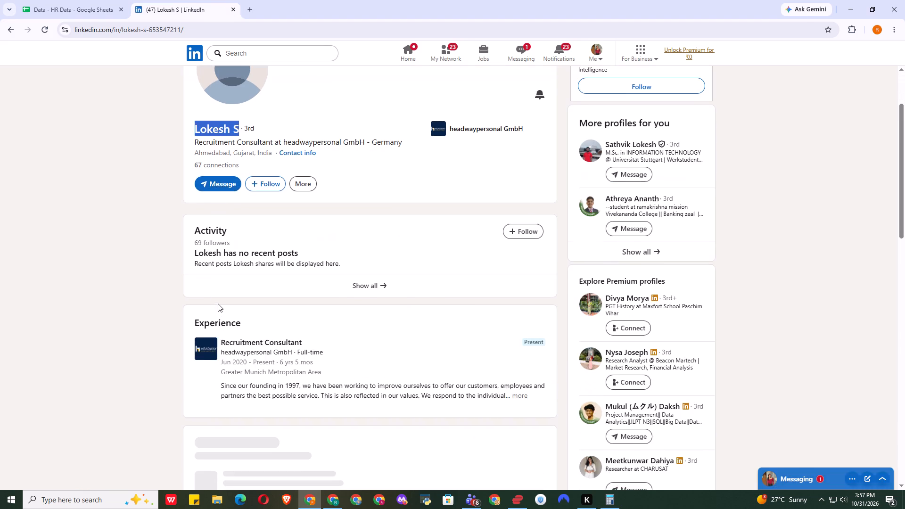
pyautogui.scroll(-3, 215, 310)
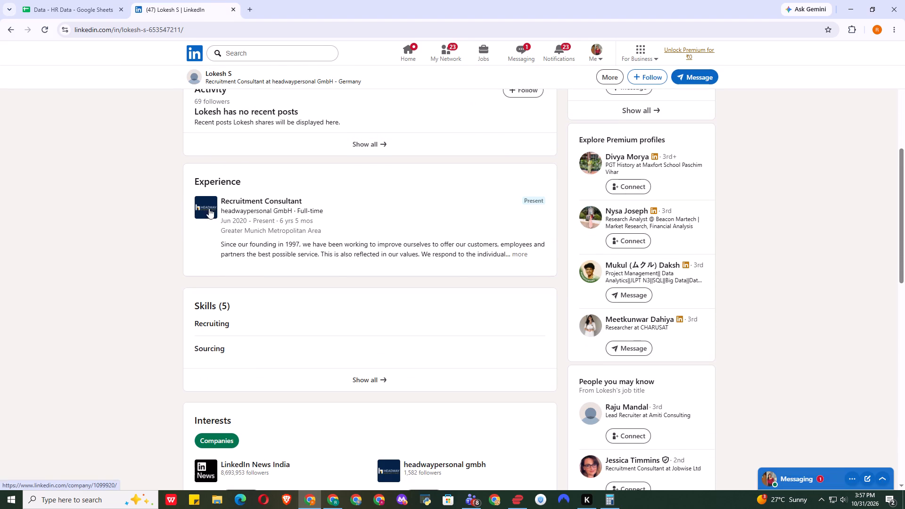
pyautogui.scroll(3, 263, 216)
pyautogui.moveTo(192, 152); pyautogui.dragTo(271, 157)
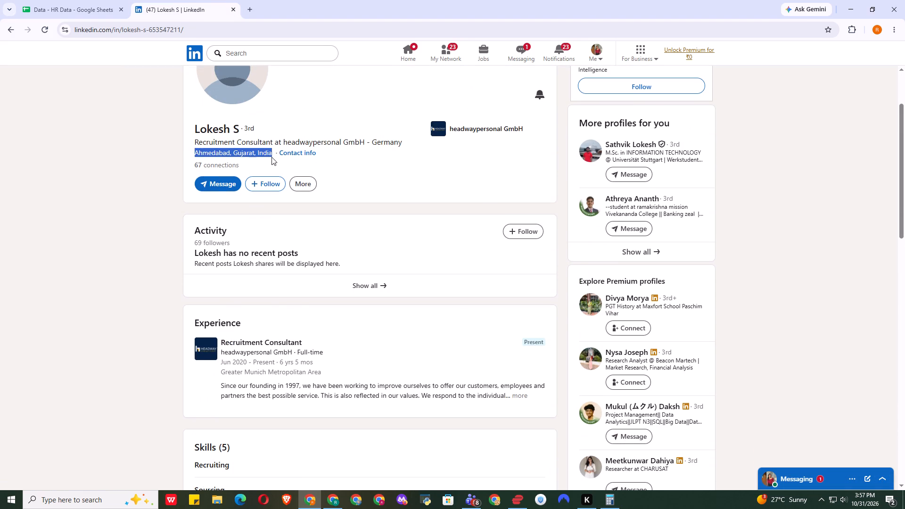
pyautogui.moveTo(271, 157); pyautogui.dragTo(273, 157)
pyautogui.hotkey('ctrl', 'c')
pyautogui.hotkey('ctrl', 'c')
pyautogui.hotkey('ctrl', 'c')
pyautogui.click(204, 342)
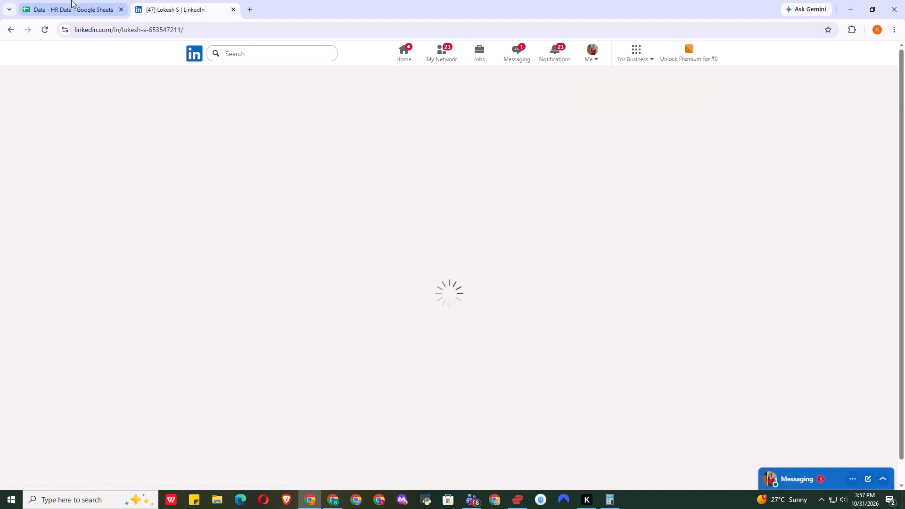
pyautogui.click(71, 0)
pyautogui.click(339, 329)
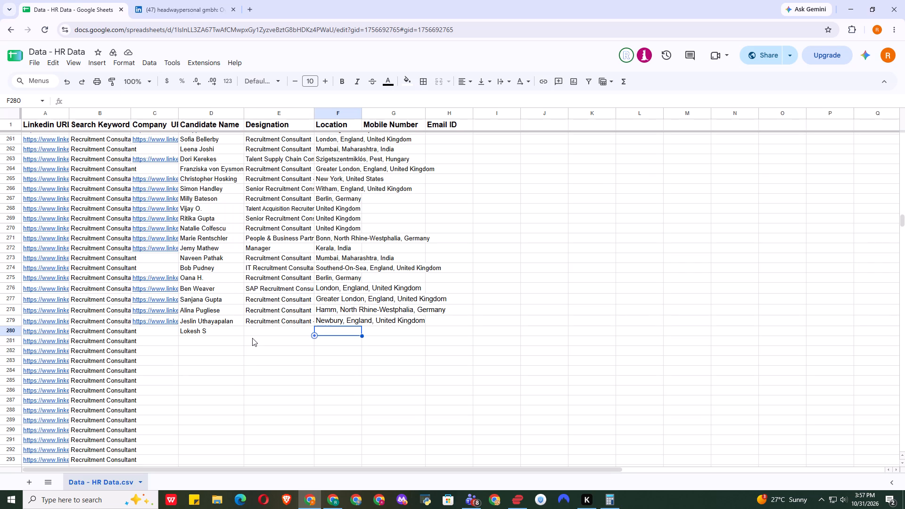
pyautogui.hotkey('ctrl', 'v')
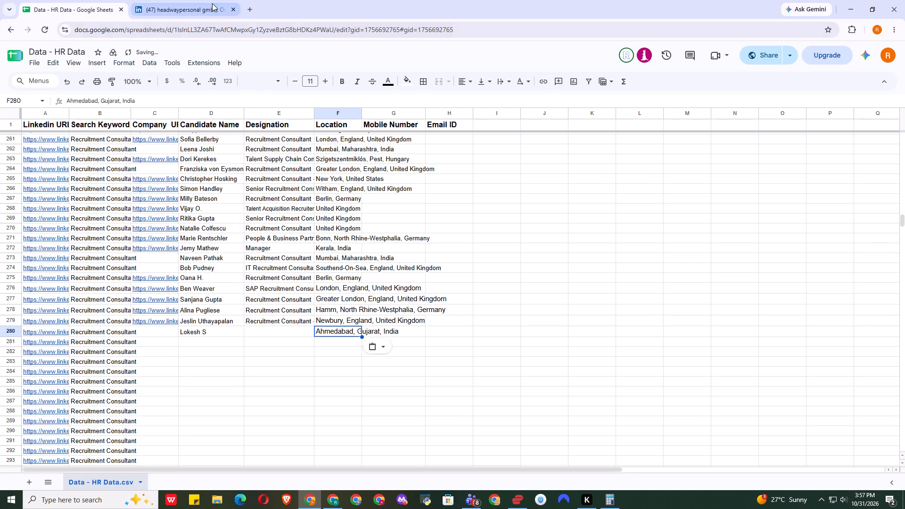
# Copy the URL of the headwaypersonal gmbh LinkedIn company page into row 280's Company URL cell.
pyautogui.click(212, 3)
pyautogui.moveTo(257, 26); pyautogui.dragTo(0, 164)
pyautogui.hotkey('ctrl', 'c')
pyautogui.click(11, 29)
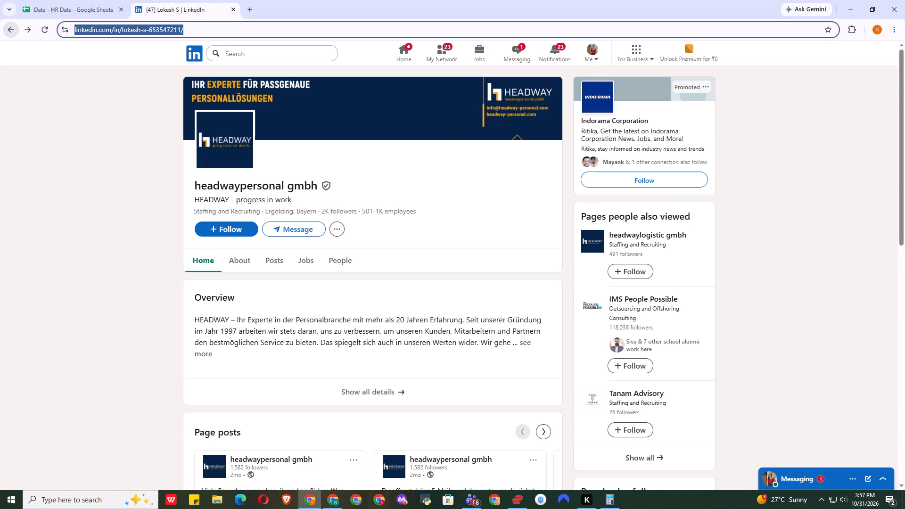
pyautogui.click(88, 14)
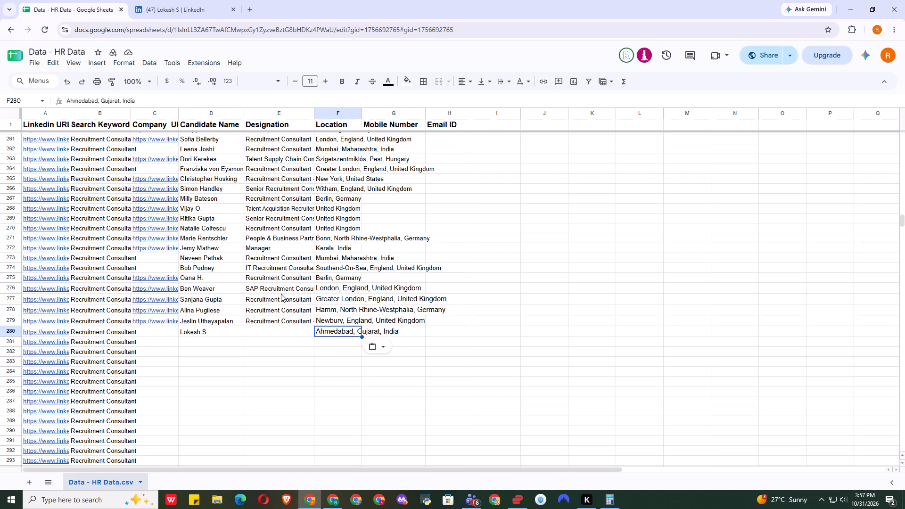
pyautogui.click(168, 324)
pyautogui.click(162, 333)
pyautogui.hotkey('ctrl', 'v')
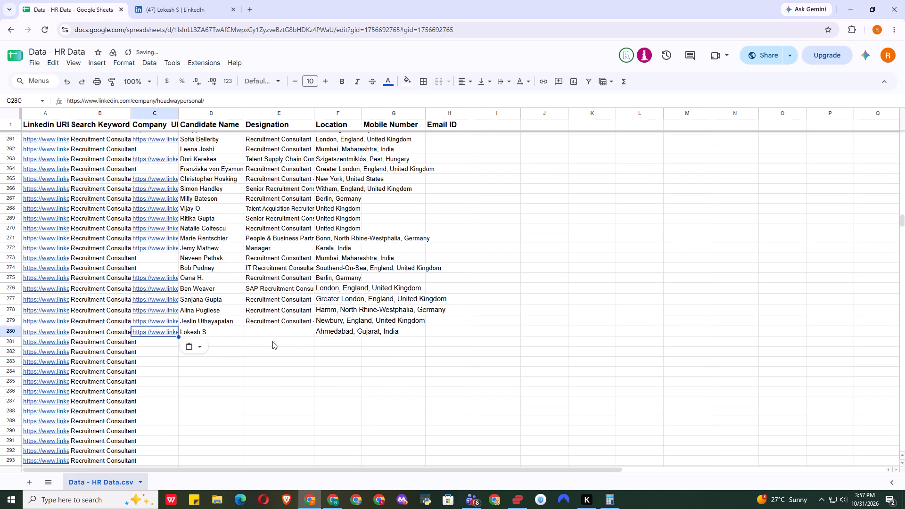
# Fill row 280's Designation cell by extending the Recruitment Consultant entry from row 279.
pyautogui.click(269, 320)
pyautogui.moveTo(315, 323); pyautogui.dragTo(315, 328)
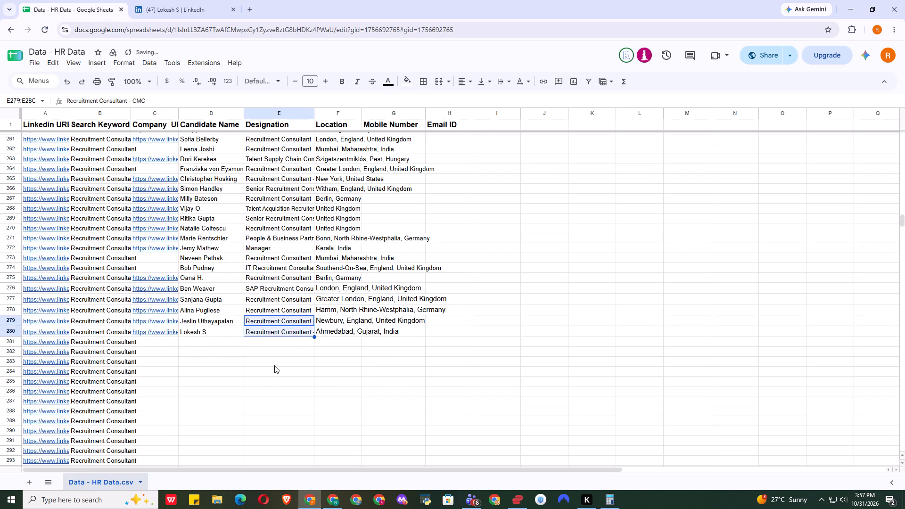
pyautogui.click(271, 367)
# Open the LinkedIn profile from row 281's URL in the existing LinkedIn tab.
pyautogui.click(61, 342)
pyautogui.hotkey('ctrl', 'c')
pyautogui.click(186, 0)
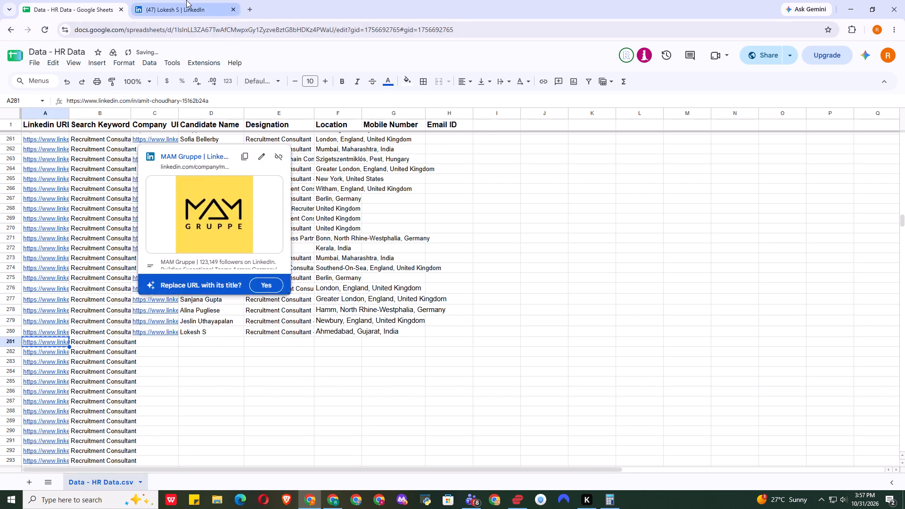
pyautogui.moveTo(222, 30); pyautogui.dragTo(46, 106)
pyautogui.hotkey('ctrl', 'v')
pyautogui.press('Return')
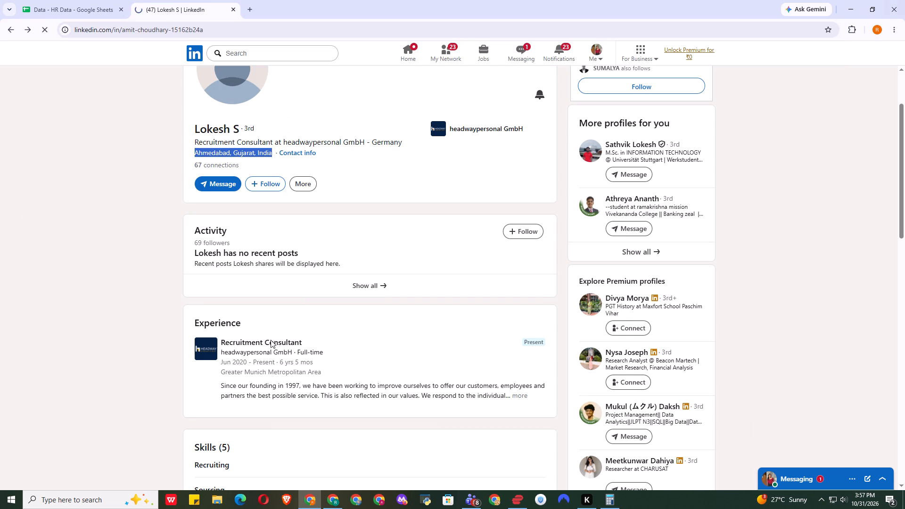
# Copy the candidate's name from the open LinkedIn profile into row 281's Candidate Name cell.
pyautogui.moveTo(195, 222); pyautogui.dragTo(256, 227)
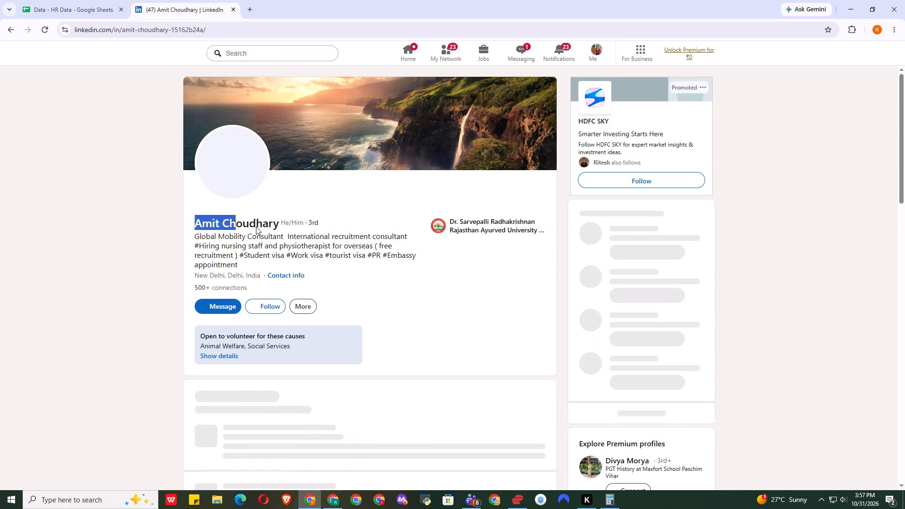
pyautogui.moveTo(256, 227); pyautogui.dragTo(279, 223)
pyautogui.hotkey('ctrl', 'c')
pyautogui.click(101, 0)
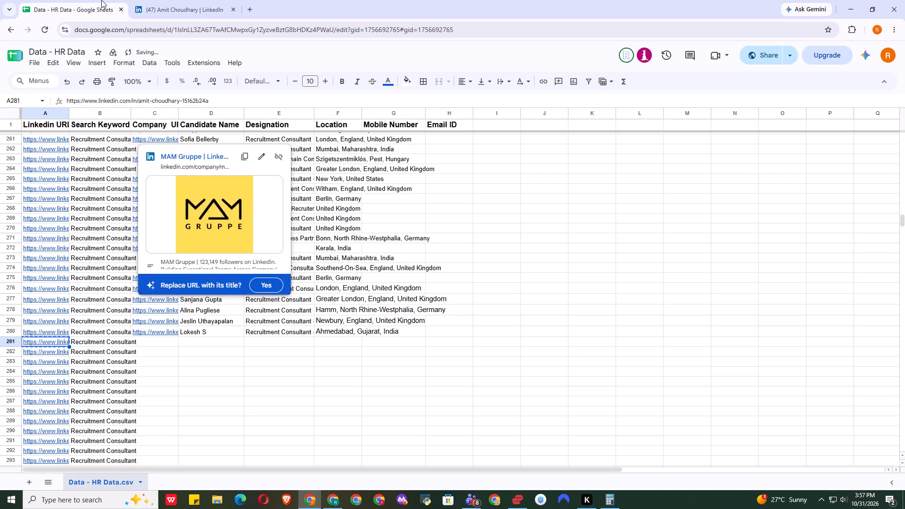
pyautogui.doubleClick(218, 339)
pyautogui.hotkey('ctrl', 'v')
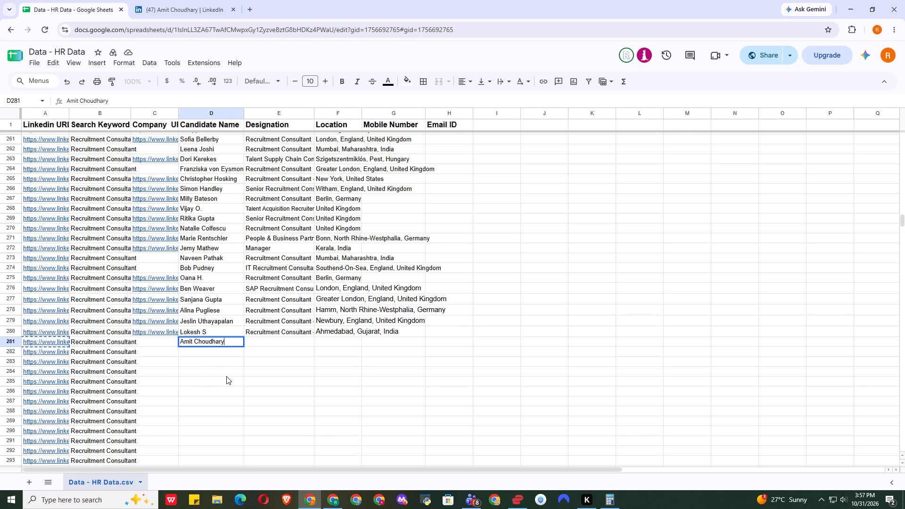
pyautogui.click(226, 376)
# Copy the current job title Founder from the profile's Experience section into row 281's Designation cell.
pyautogui.click(168, 0)
pyautogui.scroll(-4, 288, 360)
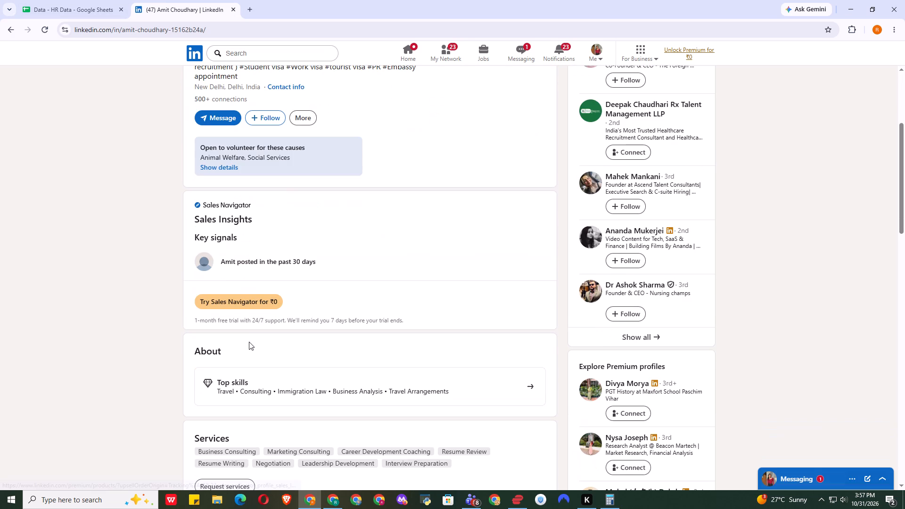
pyautogui.scroll(-5, 249, 344)
pyautogui.scroll(2, 338, 230)
pyautogui.scroll(-10, 343, 242)
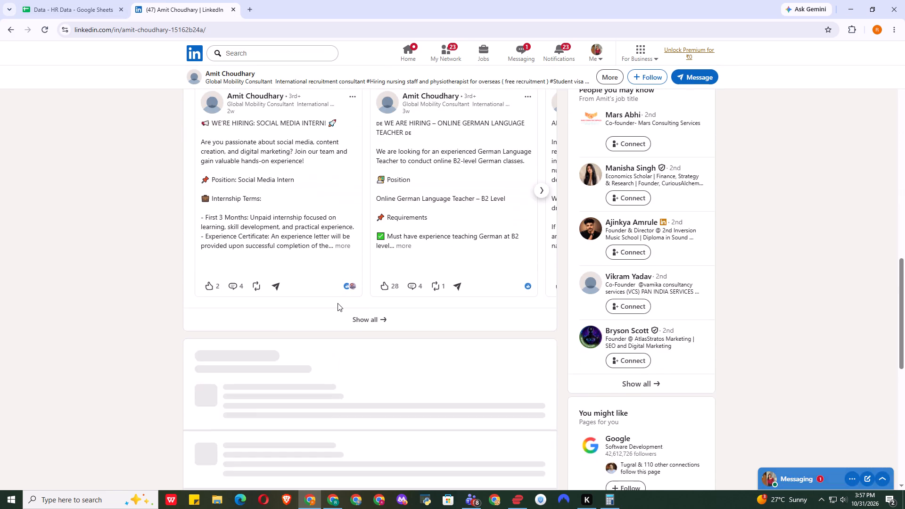
pyautogui.scroll(-1, 337, 303)
pyautogui.moveTo(222, 236); pyautogui.dragTo(226, 236)
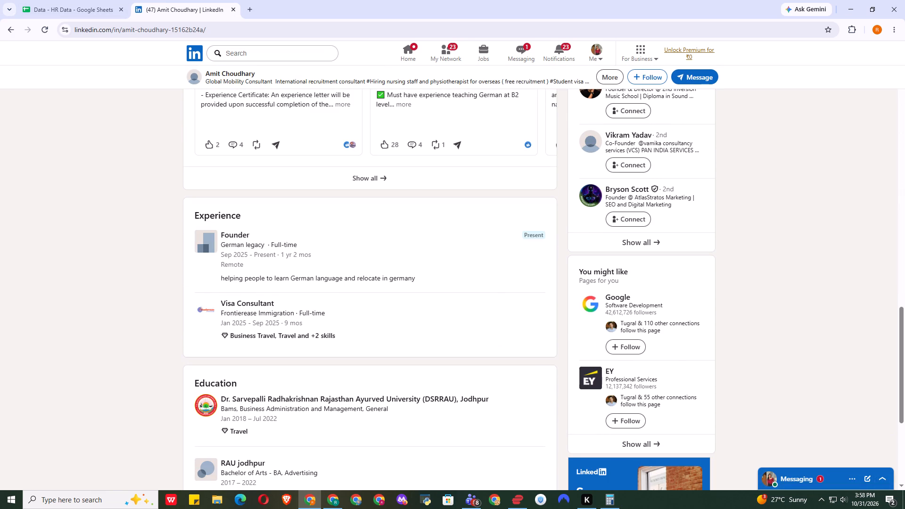
pyautogui.moveTo(226, 236); pyautogui.dragTo(251, 236)
pyautogui.hotkey('ctrl', 'c')
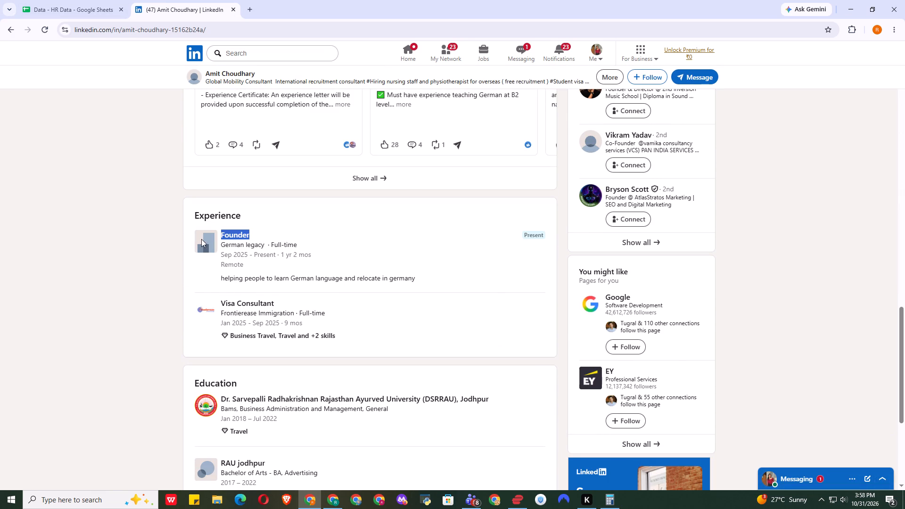
pyautogui.click(201, 239)
pyautogui.scroll(7, 305, 233)
pyautogui.scroll(1, 225, 213)
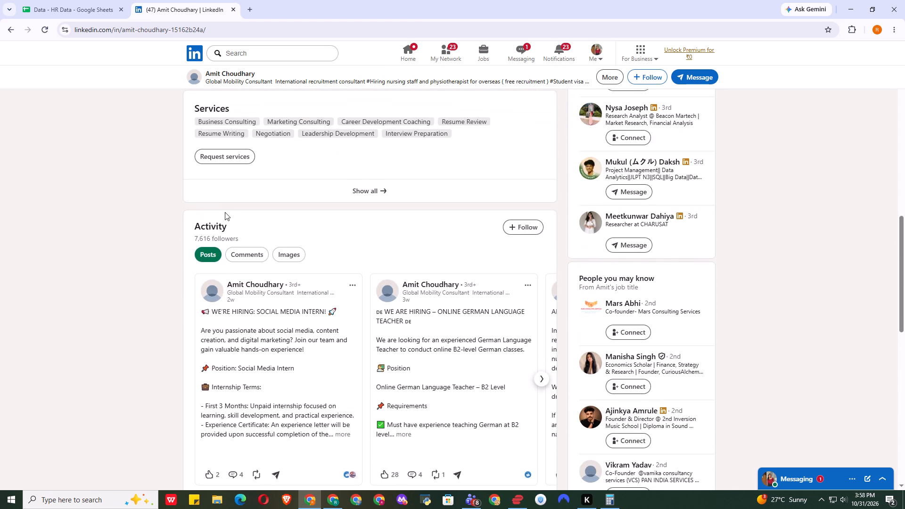
pyautogui.scroll(10, 225, 212)
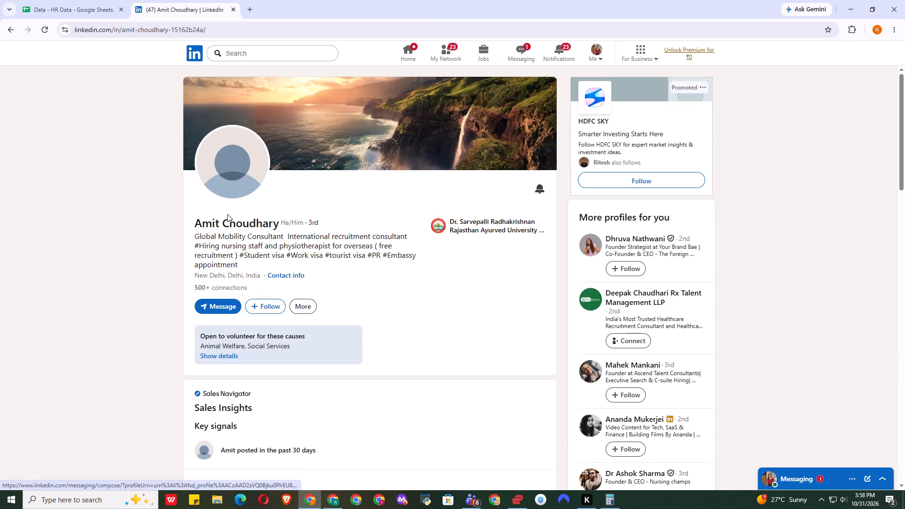
pyautogui.click(39, 0)
pyautogui.click(277, 340)
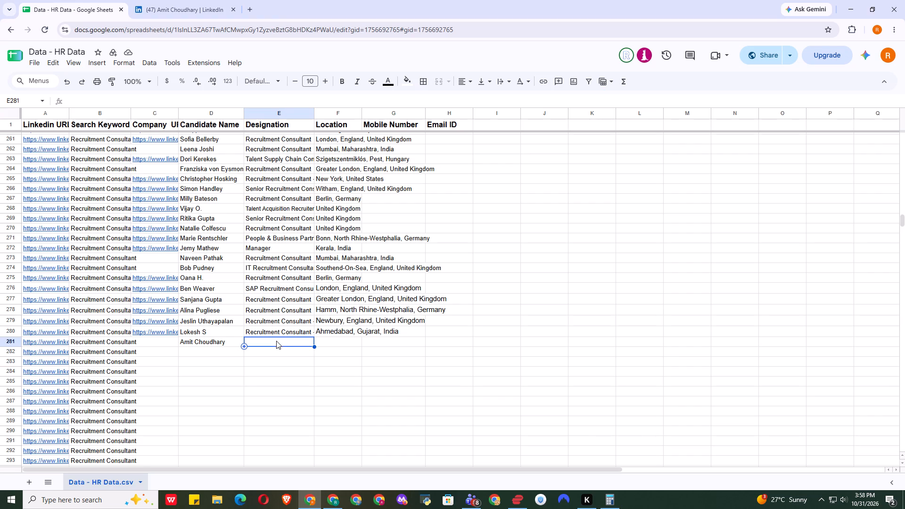
pyautogui.hotkey('ctrl', 'v')
# Copy the location New Delhi, Delhi, India into row 281's Location cell and remove the trailing blank lines.
pyautogui.click(194, 0)
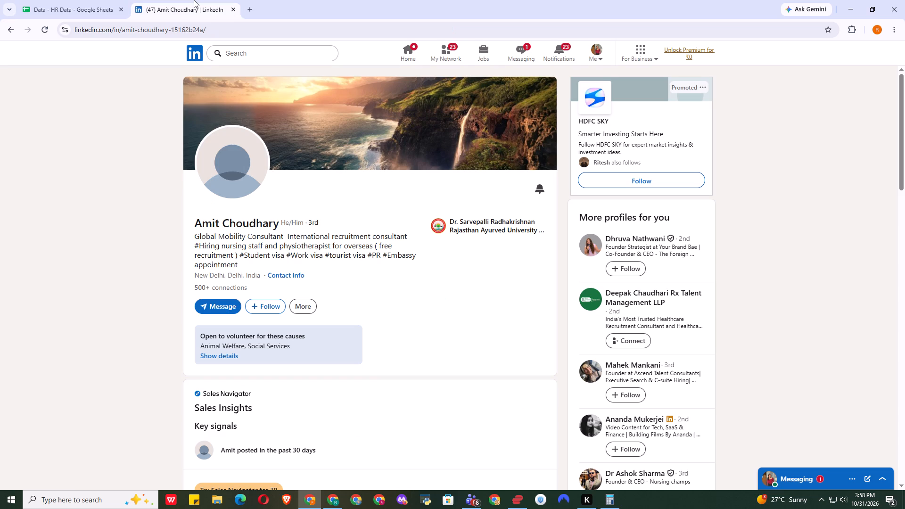
pyautogui.click(193, 222)
pyautogui.moveTo(196, 273); pyautogui.dragTo(262, 276)
pyautogui.hotkey('ctrl', 'c')
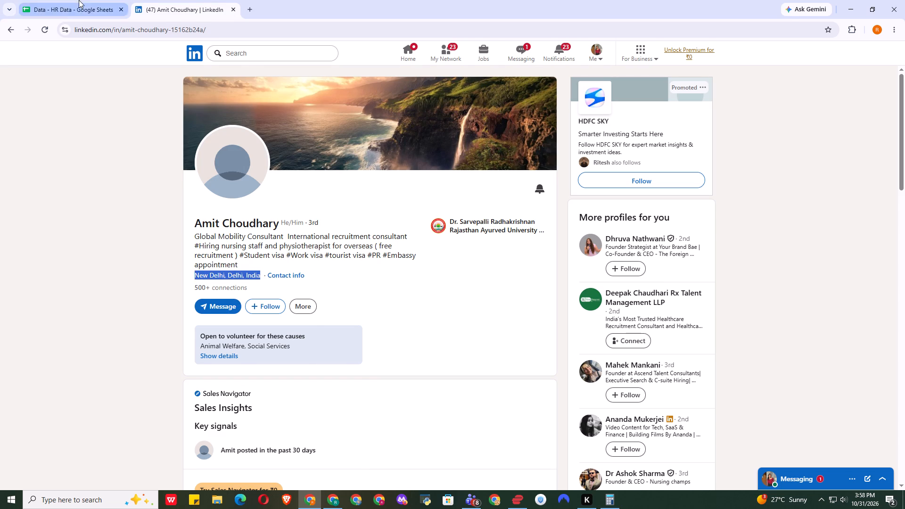
pyautogui.click(79, 0)
pyautogui.doubleClick(343, 340)
pyautogui.hotkey('ctrl', 'v')
pyautogui.click(347, 412)
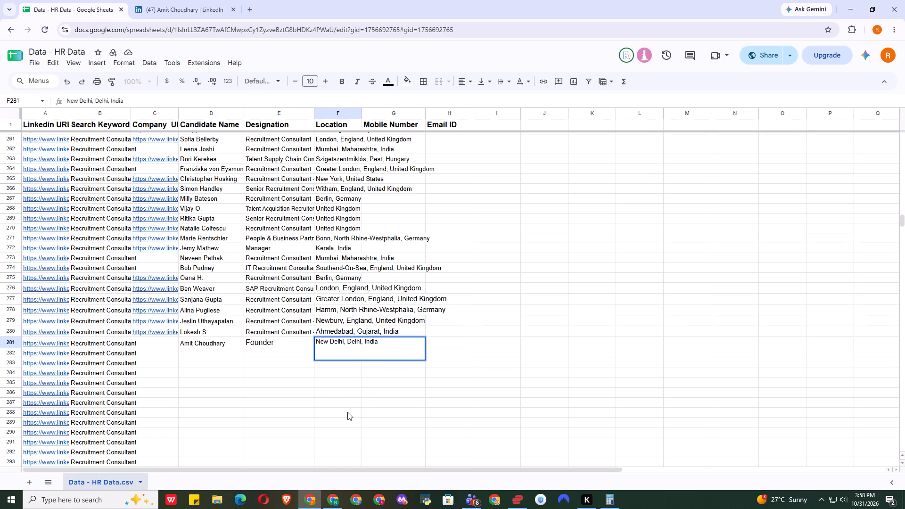
pyautogui.click(326, 354)
pyautogui.click(326, 354)
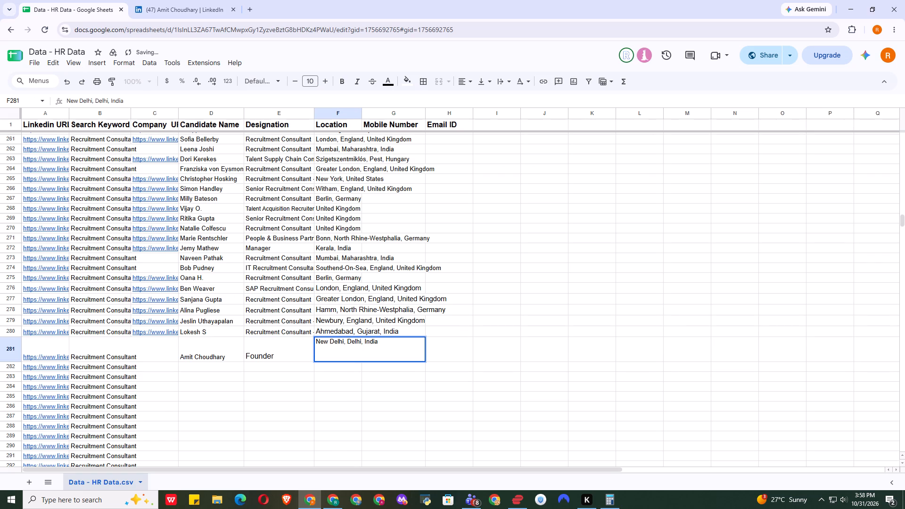
pyautogui.press('BackSpace')
pyautogui.press('BackSpace')
pyautogui.click(354, 411)
# Reduce the font size of the Location entries in rows 276 to 280 to 10.
pyautogui.moveTo(332, 301); pyautogui.dragTo(335, 326)
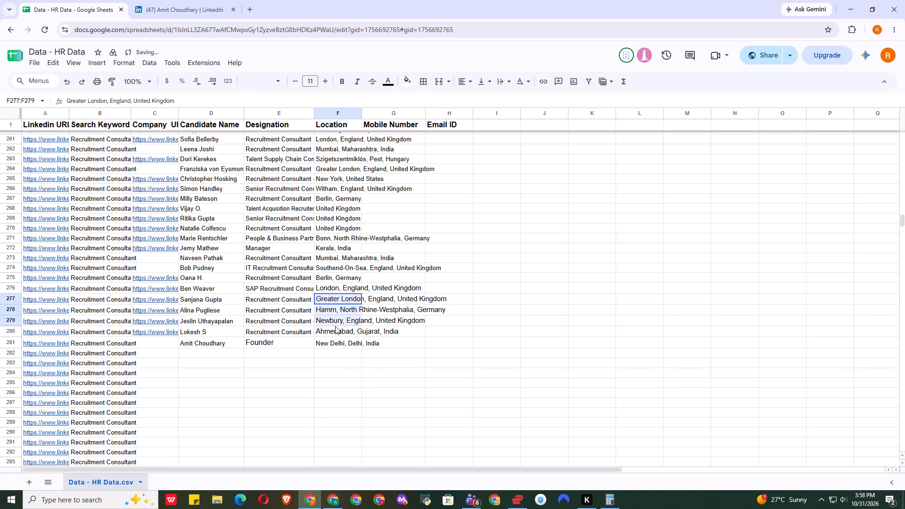
pyautogui.moveTo(335, 326); pyautogui.dragTo(337, 341)
pyautogui.moveTo(332, 289); pyautogui.dragTo(337, 329)
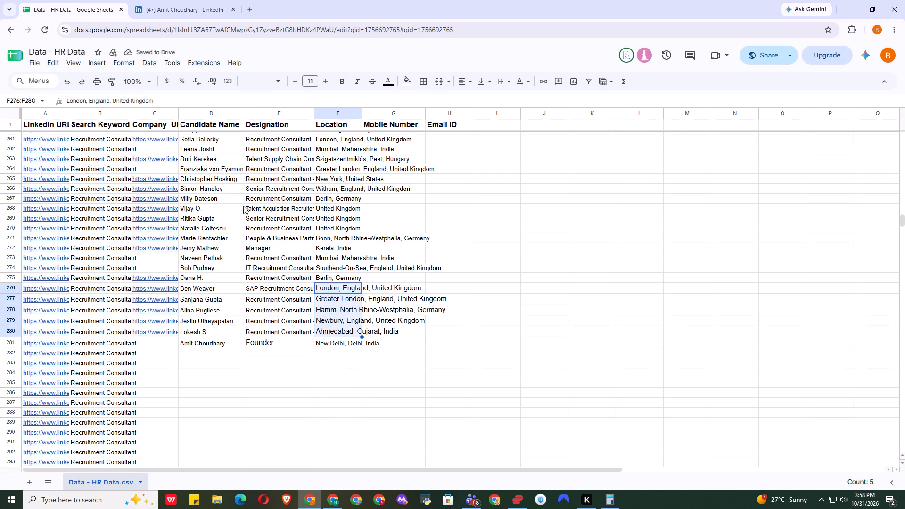
pyautogui.click(293, 83)
pyautogui.click(442, 285)
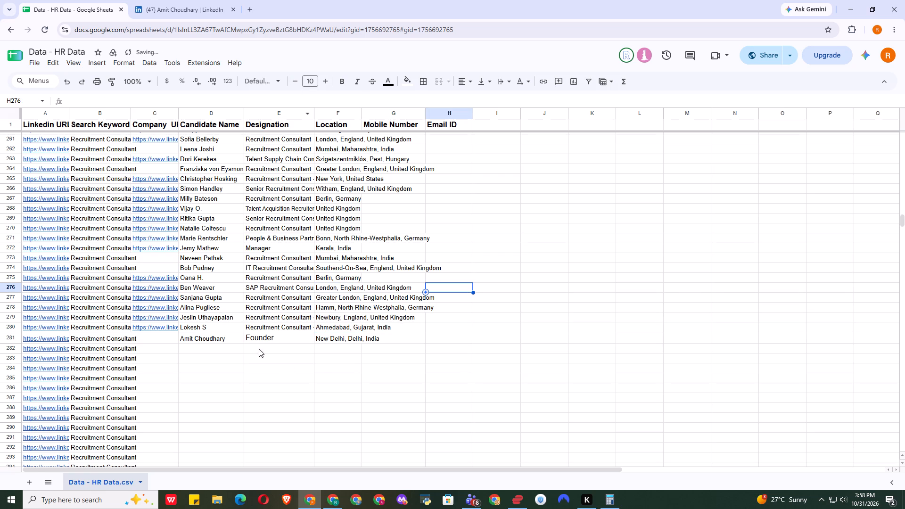
# Reduce the font size of Founder in row 281's Designation cell to 10.
pyautogui.click(263, 341)
pyautogui.doubleClick(297, 78)
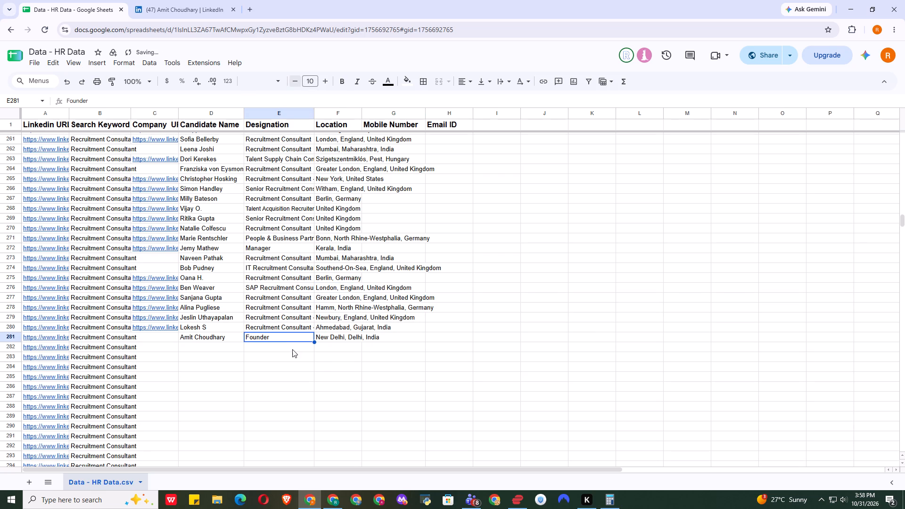
pyautogui.click(293, 351)
pyautogui.click(163, 336)
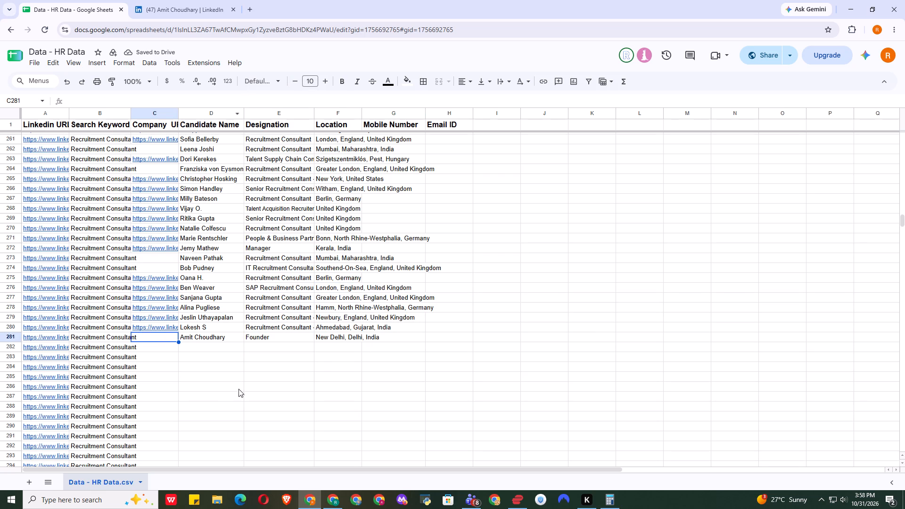
# Open the LinkedIn profile from row 282's URL in the existing LinkedIn tab.
pyautogui.click(53, 347)
pyautogui.hotkey('ctrl', 'c')
pyautogui.click(164, 0)
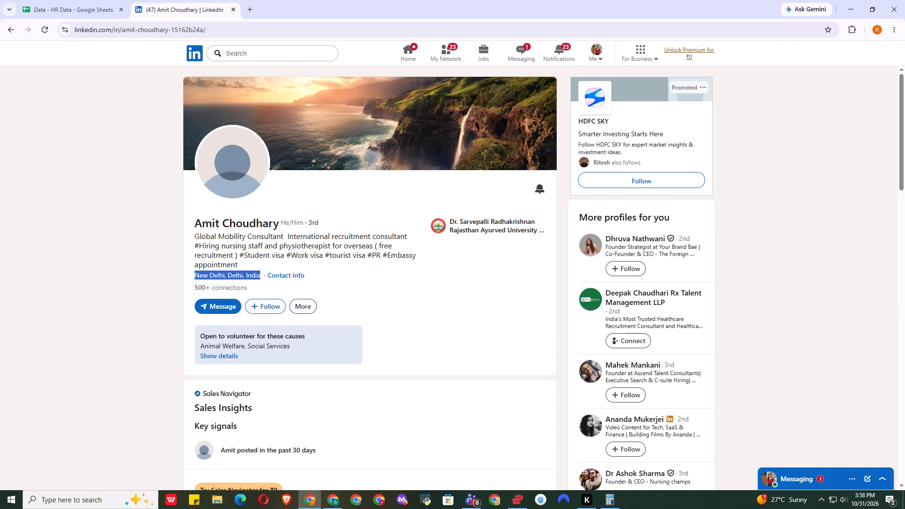
pyautogui.keyDown('ctrl'); pyautogui.moveTo(225, 27); pyautogui.dragTo(23, 104); pyautogui.keyUp('ctrl')
pyautogui.hotkey('ctrl', 'v')
pyautogui.press('Return')
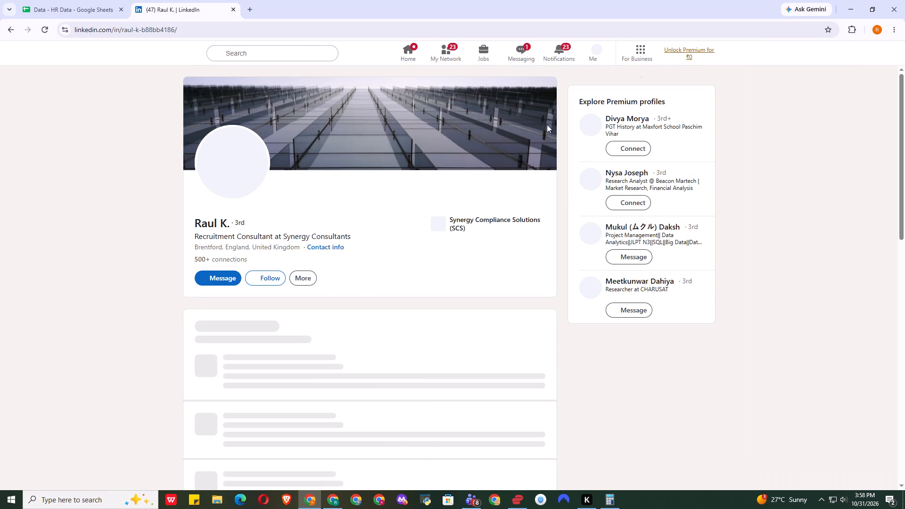
# Copy the candidate's name from the LinkedIn profile into row 282's Candidate Name cell and remove the trailing blank lines.
pyautogui.moveTo(195, 220); pyautogui.dragTo(232, 224)
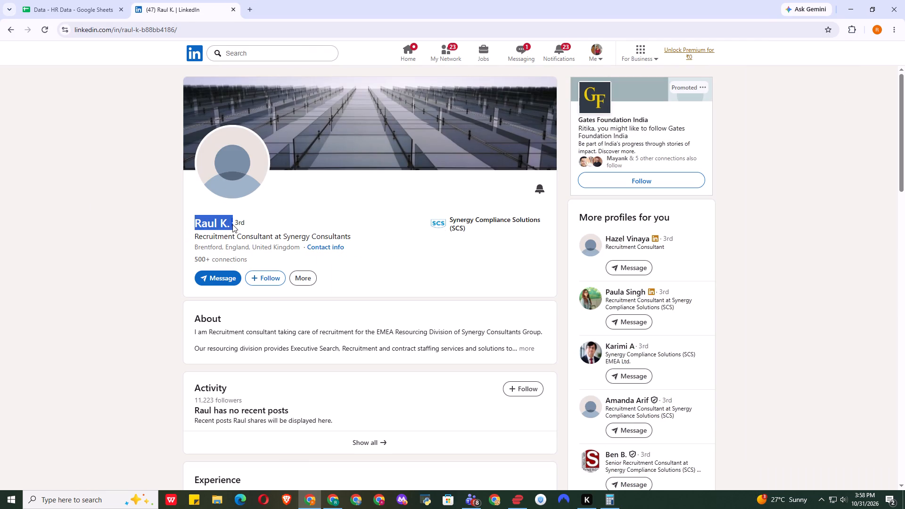
pyautogui.moveTo(232, 224); pyautogui.dragTo(233, 226)
pyautogui.hotkey('ctrl', 'c')
pyautogui.click(75, 7)
pyautogui.doubleClick(201, 345)
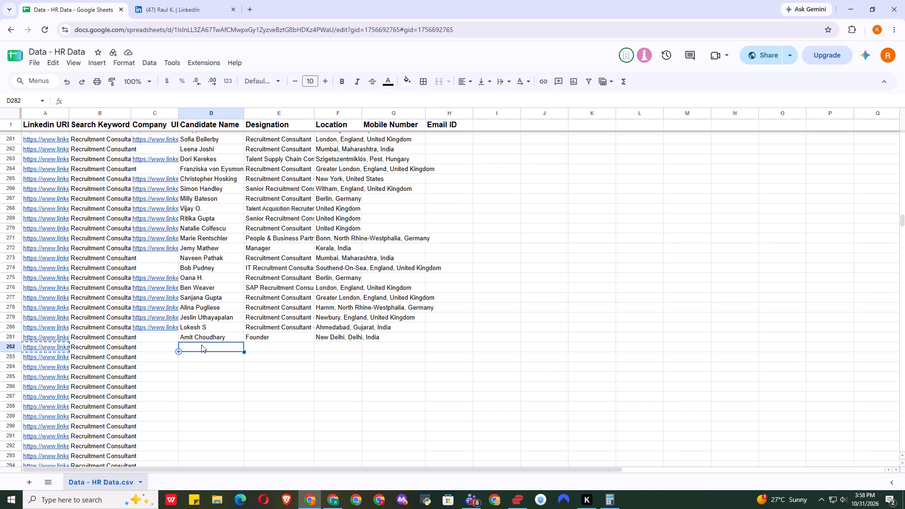
pyautogui.hotkey('ctrl', 'v')
pyautogui.press('BackSpace')
pyautogui.press('BackSpace')
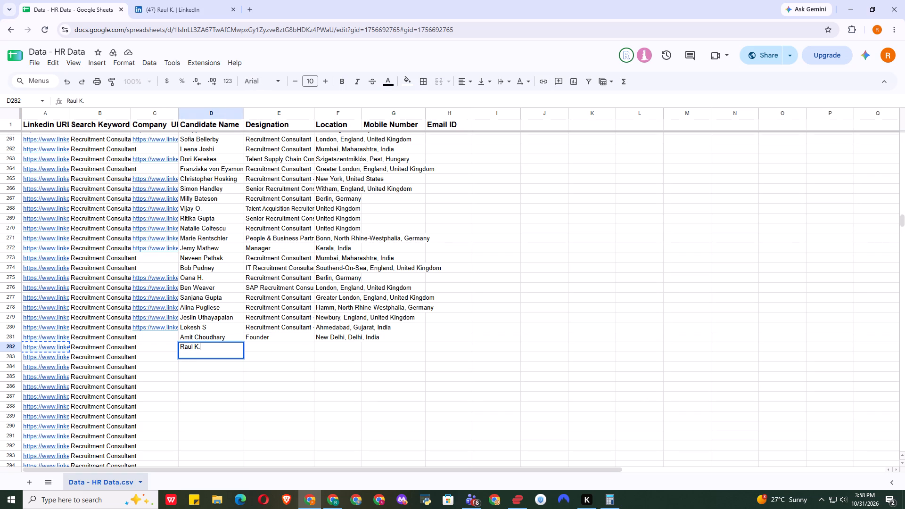
pyautogui.click(307, 346)
# Copy the location Brentford, England, United Kingdom from the LinkedIn profile into row 282's Location cell.
pyautogui.click(152, 0)
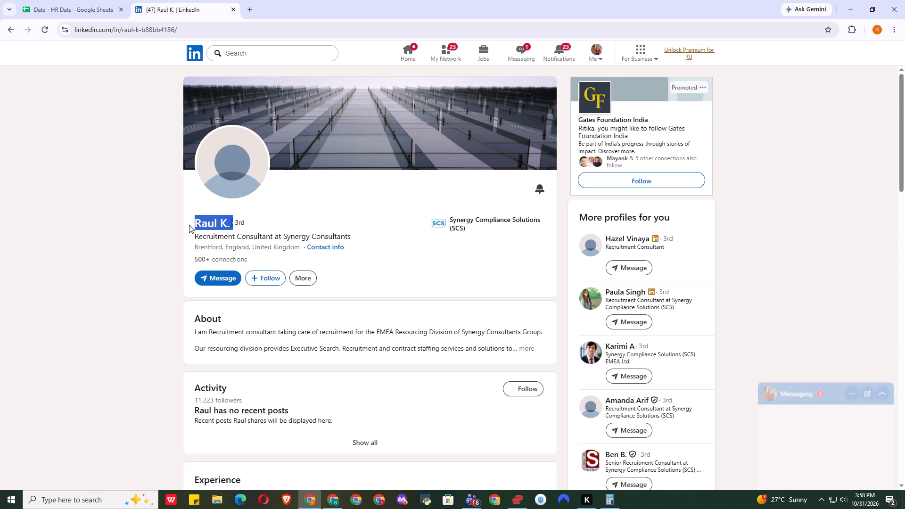
pyautogui.moveTo(194, 243); pyautogui.dragTo(303, 246)
pyautogui.hotkey('ctrl', 'c')
pyautogui.hotkey('ctrl', 'c')
pyautogui.scroll(-10, 345, 326)
pyautogui.scroll(3, 307, 307)
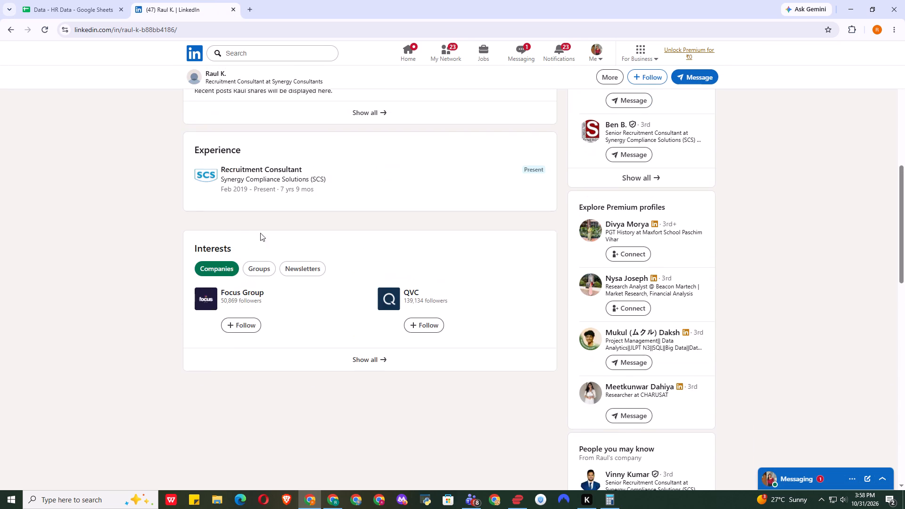
pyautogui.click(58, 0)
pyautogui.click(360, 360)
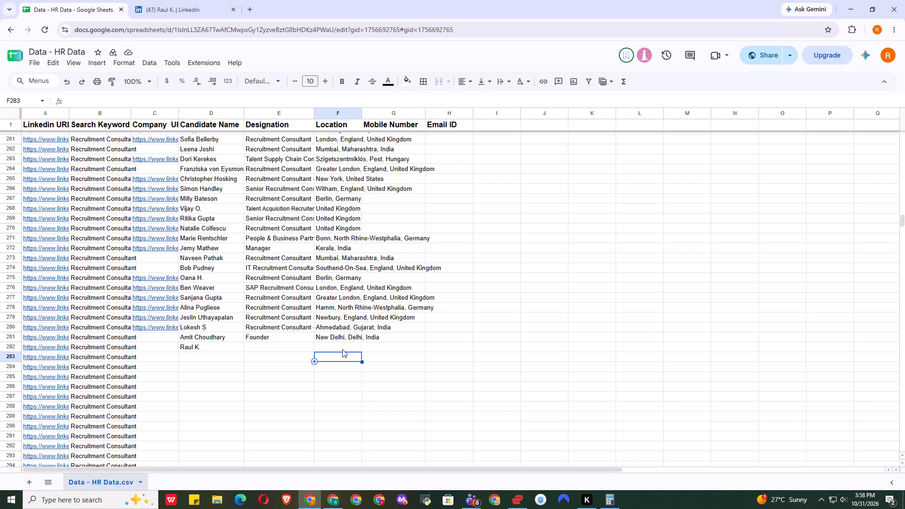
pyautogui.click(342, 349)
pyautogui.click(282, 349)
pyautogui.hotkey('ctrl', 'v')
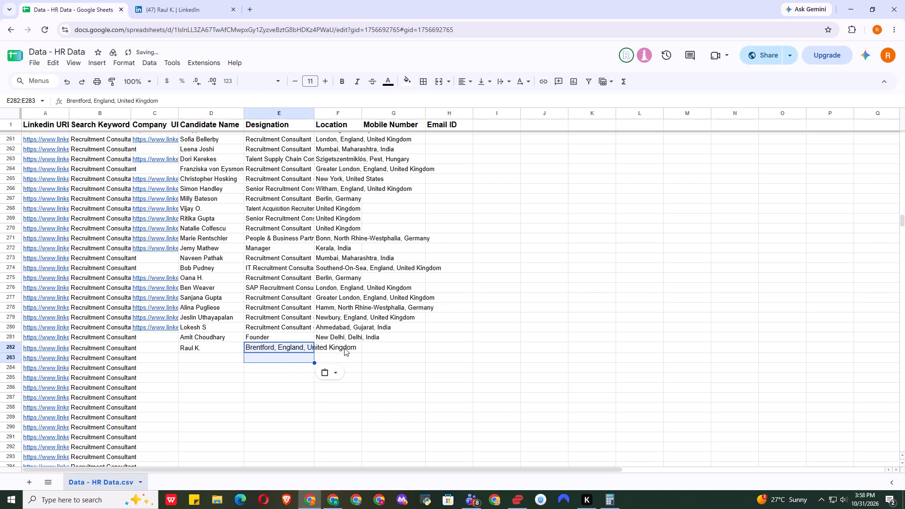
pyautogui.click(345, 348)
pyautogui.hotkey('ctrl', 'v')
# Copy the Synergy Compliance Solutions (SCS) LinkedIn company page URL into row 282's Company URL cell.
pyautogui.click(193, 6)
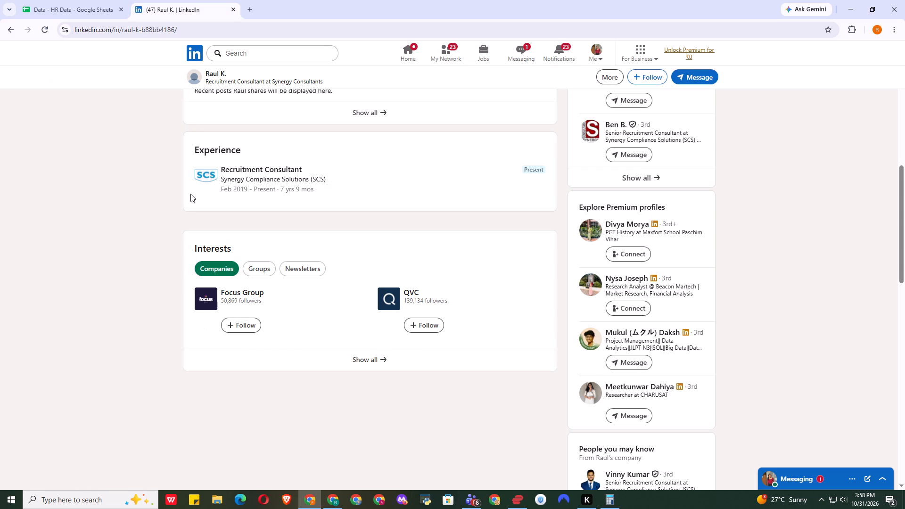
pyautogui.click(202, 177)
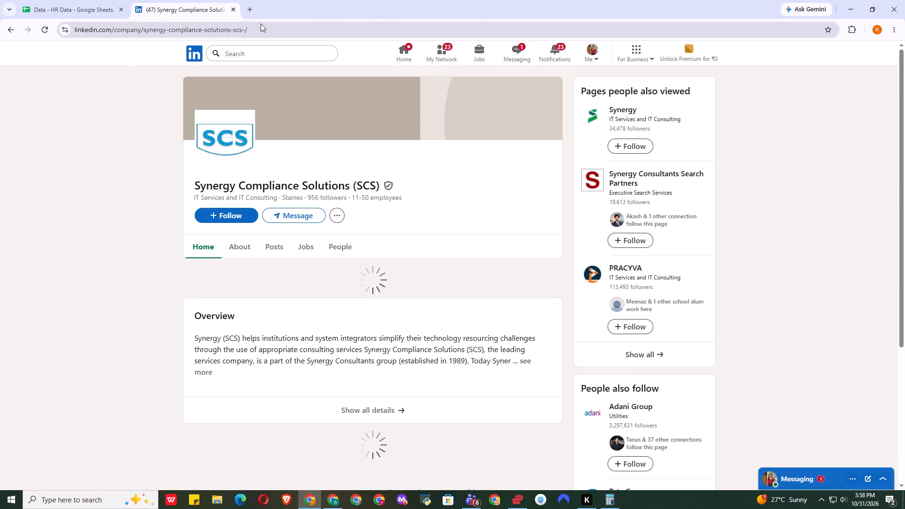
pyautogui.moveTo(261, 24); pyautogui.dragTo(0, 106)
pyautogui.hotkey('ctrl', 'c')
pyautogui.click(61, 0)
pyautogui.click(163, 342)
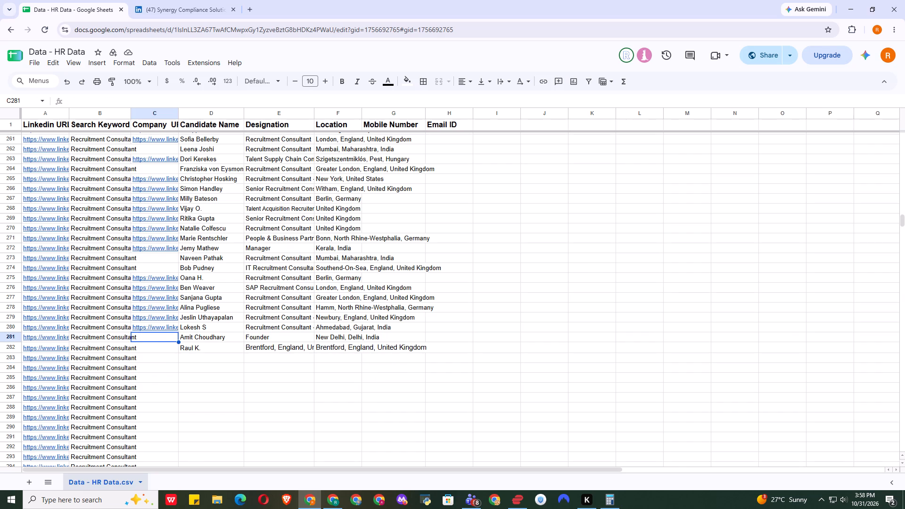
pyautogui.click(172, 351)
pyautogui.doubleClick(167, 348)
pyautogui.hotkey('ctrl', 'v')
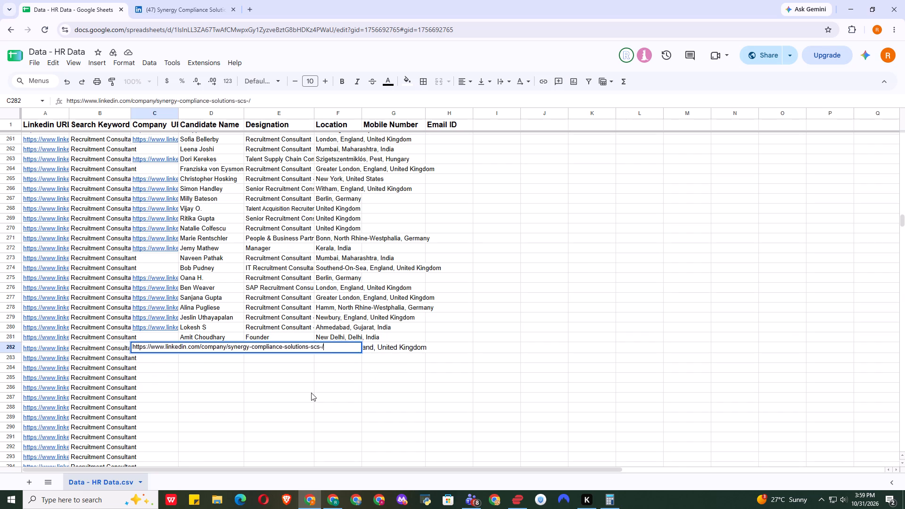
pyautogui.click(311, 393)
# Replace row 282's Designation entry with Recruitment Consultant copied from a Designation cell a few rows above.
pyautogui.click(276, 350)
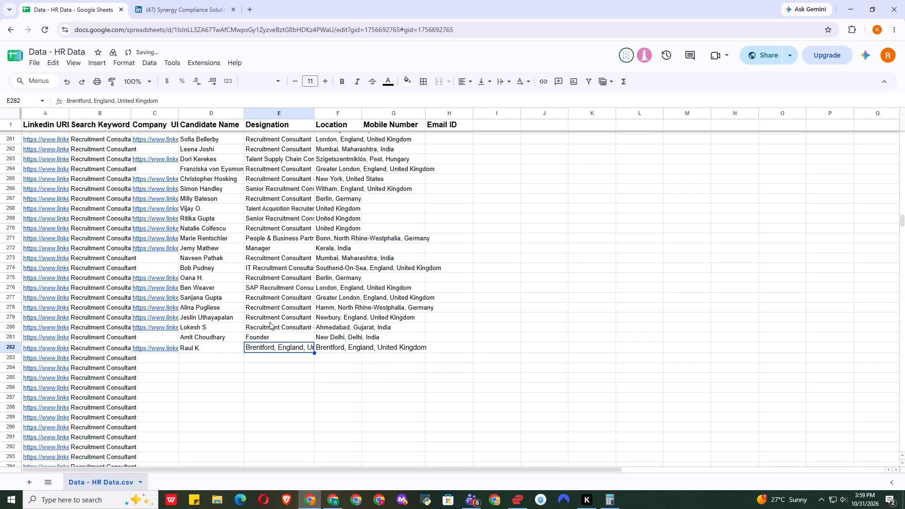
pyautogui.click(270, 312)
pyautogui.hotkey('ctrl', 'c')
pyautogui.click(279, 346)
pyautogui.hotkey('ctrl', 'v')
pyautogui.click(279, 394)
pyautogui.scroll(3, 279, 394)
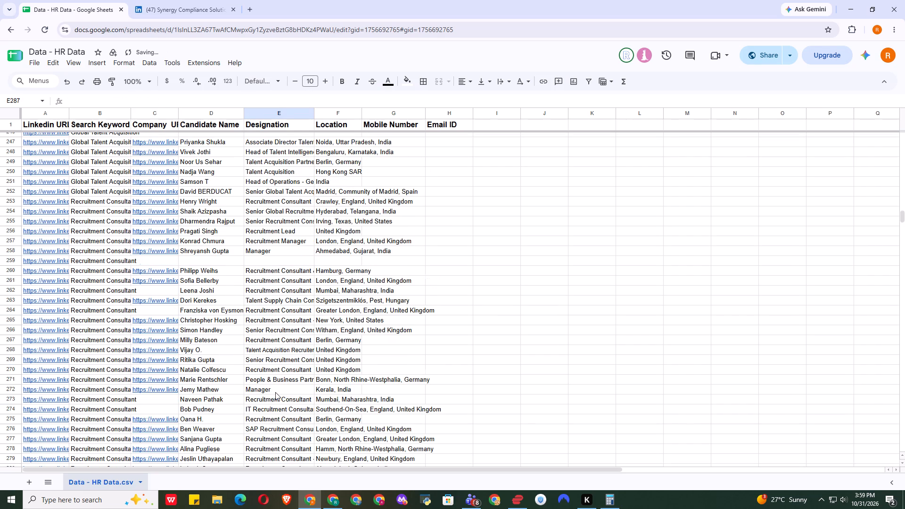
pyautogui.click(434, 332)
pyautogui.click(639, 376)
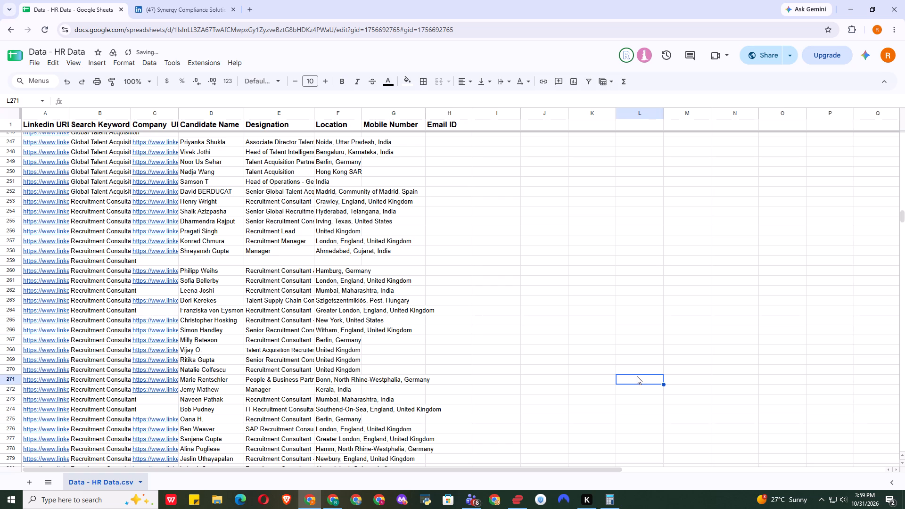